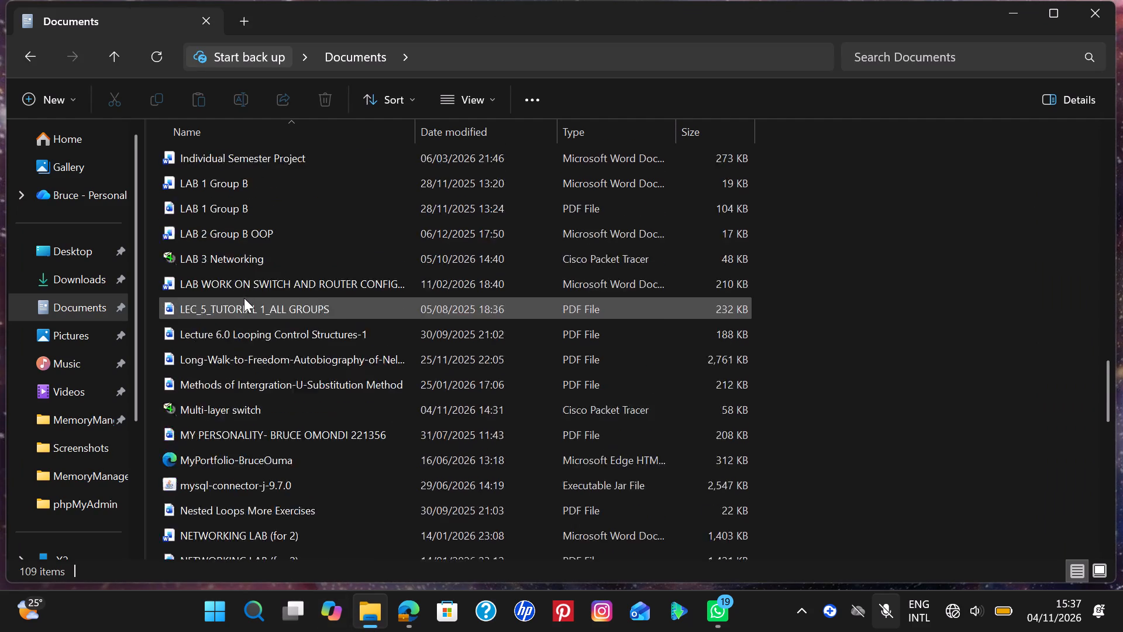
{"action": "scroll", "coordinate": [244, 298], "scroll_direction": "up", "scroll_amount": 2}
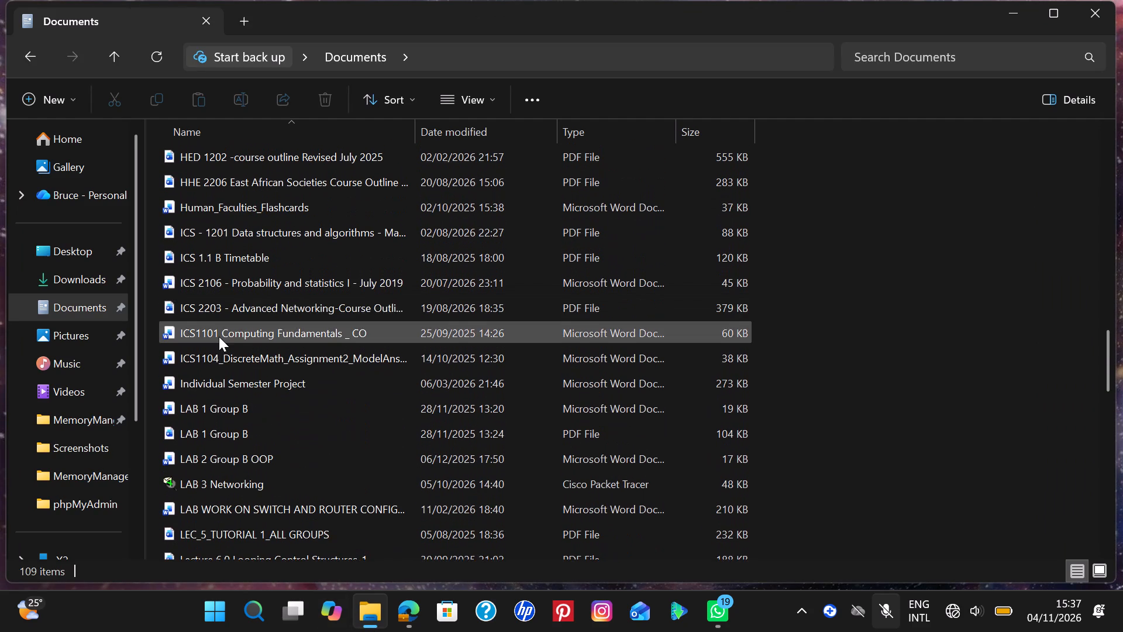
{"action": "scroll", "coordinate": [218, 338], "scroll_direction": "up", "scroll_amount": 18}
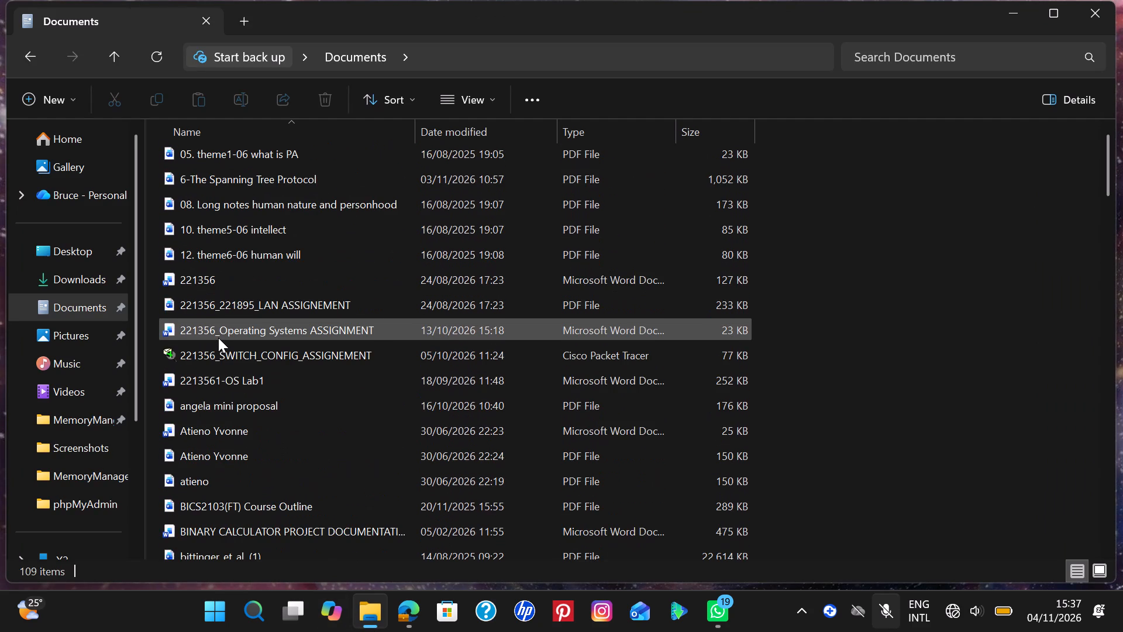
{"action": "scroll", "coordinate": [218, 338], "scroll_direction": "up", "scroll_amount": 2}
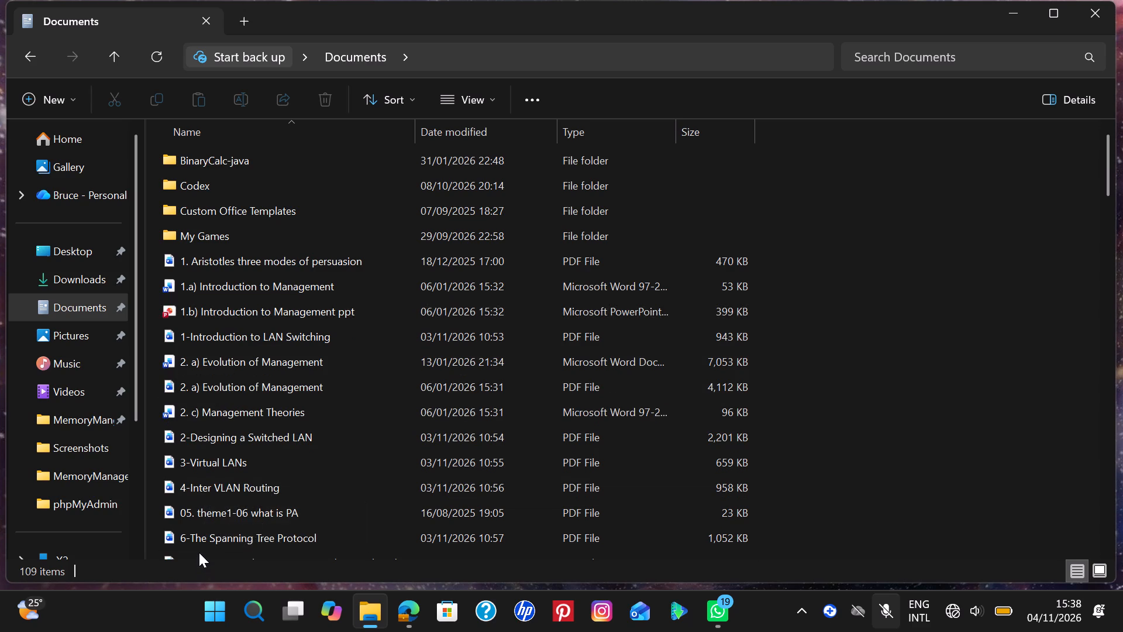
{"action": "double_click", "coordinate": [206, 493]}
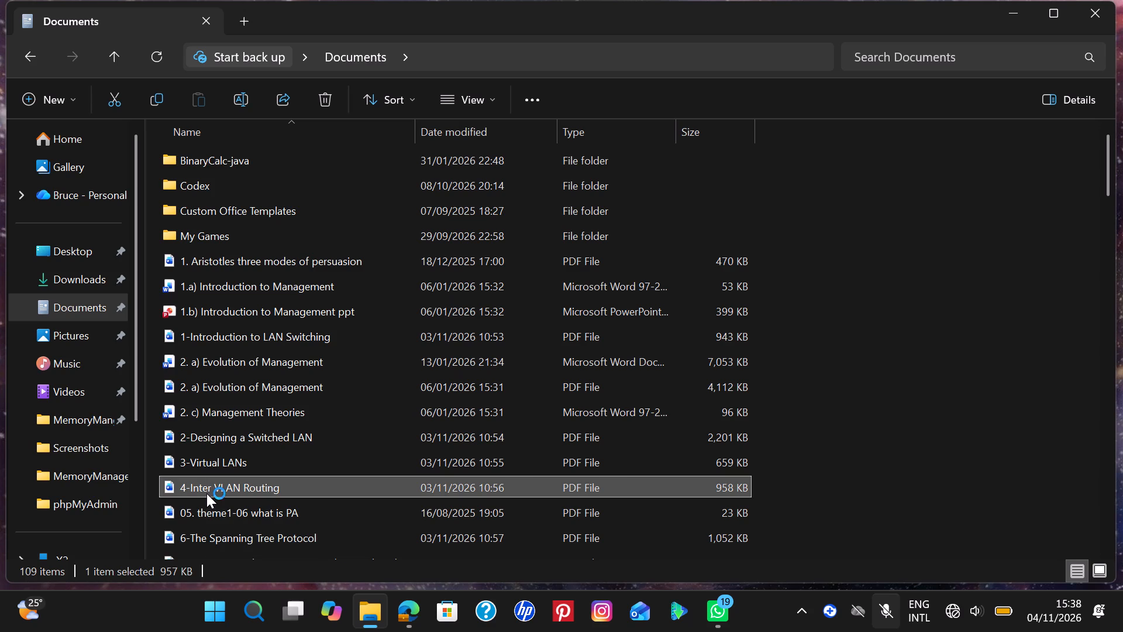
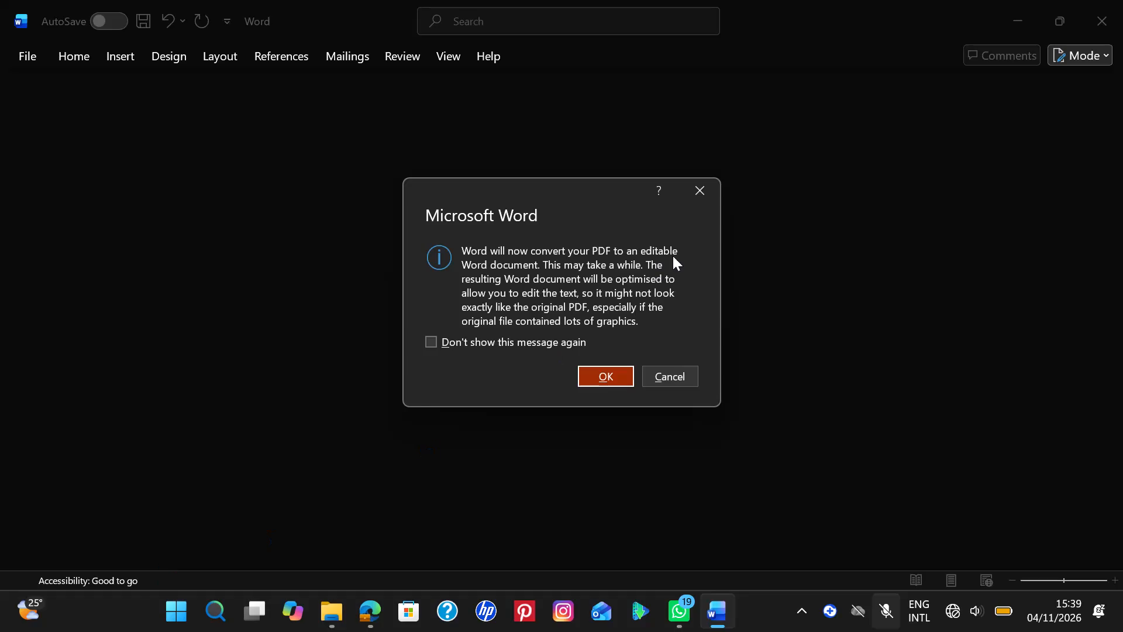
Accept converting the "4-Inter VLAN Routing" PDF into an editable Word document.
{"action": "left_click", "coordinate": [607, 369]}
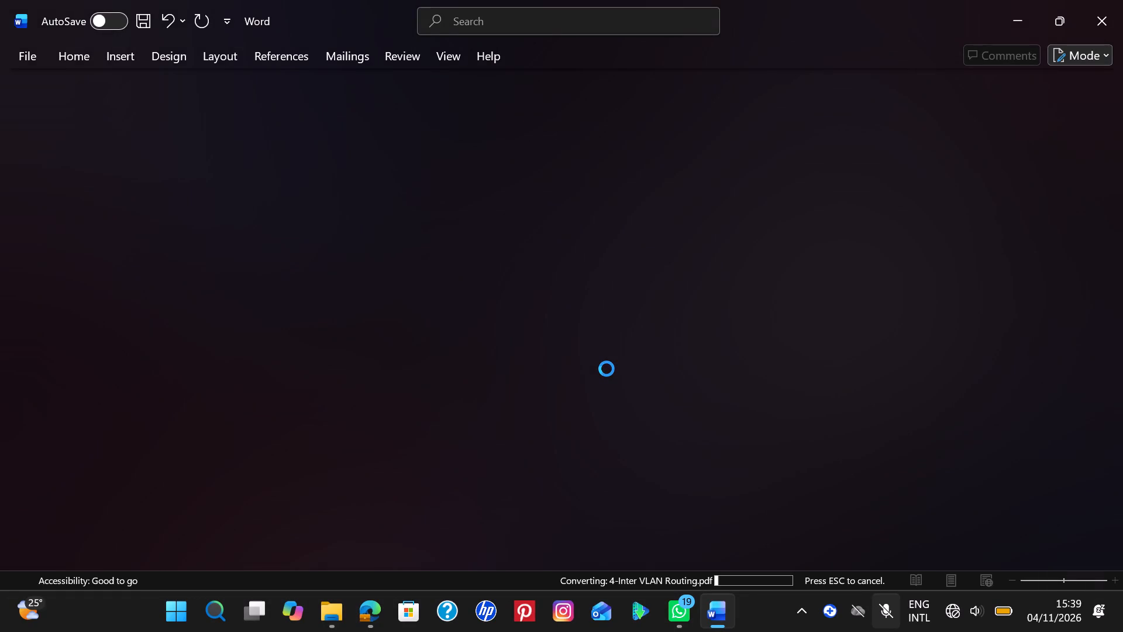
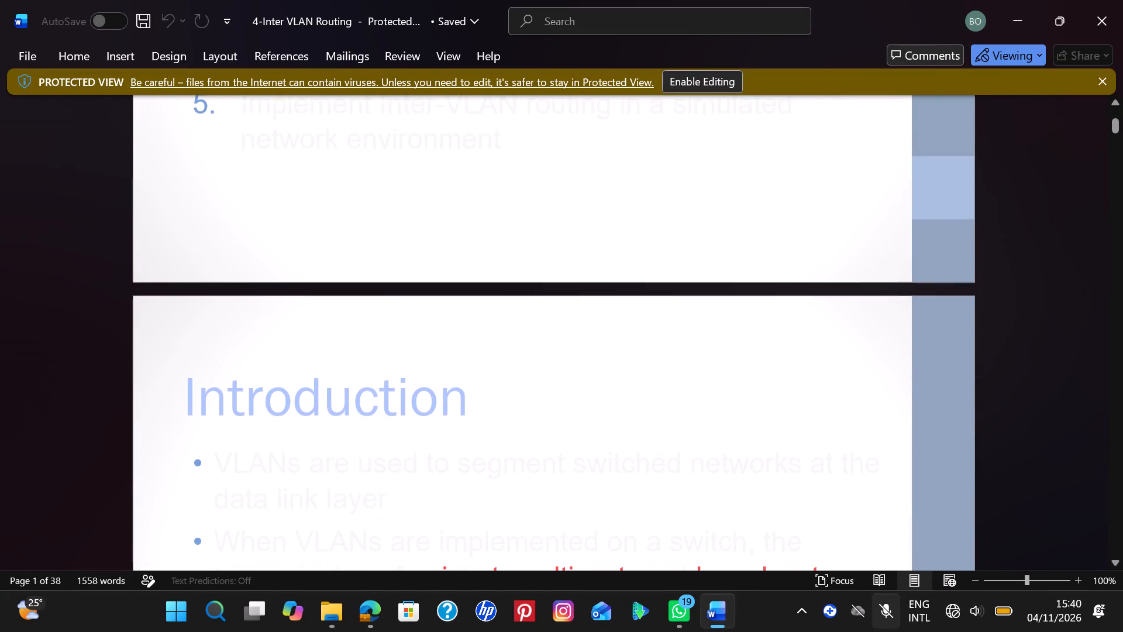
Enable editing of the protected "4-Inter VLAN Routing" document and accept its conversion to an editable Word document.
{"action": "scroll", "coordinate": [607, 369], "scroll_direction": "down", "scroll_amount": 3}
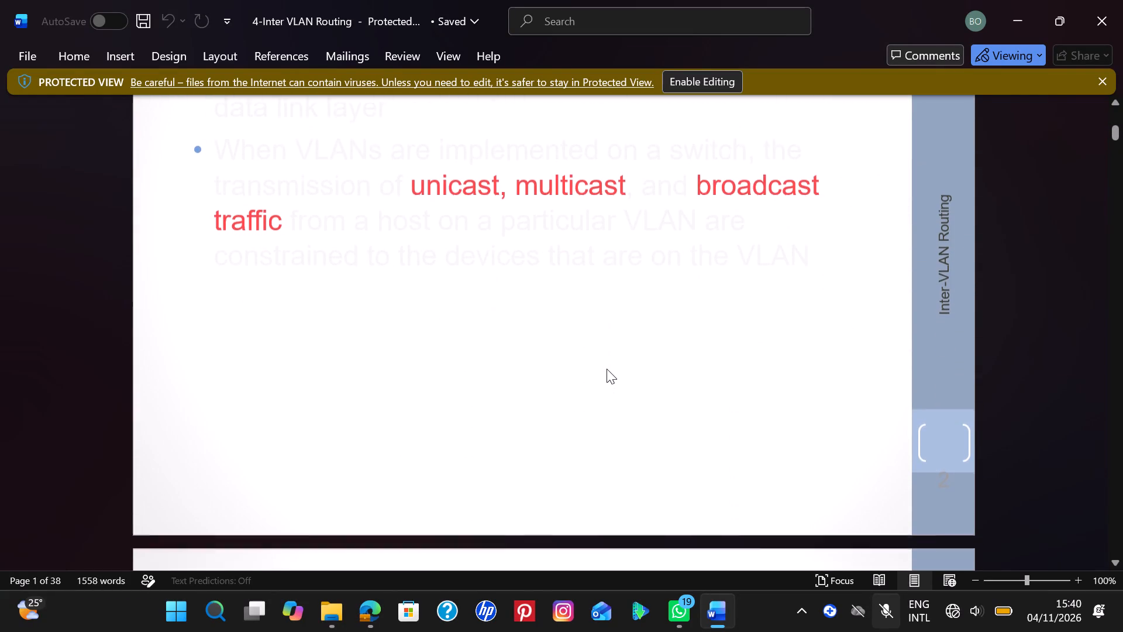
{"action": "left_click", "coordinate": [689, 88]}
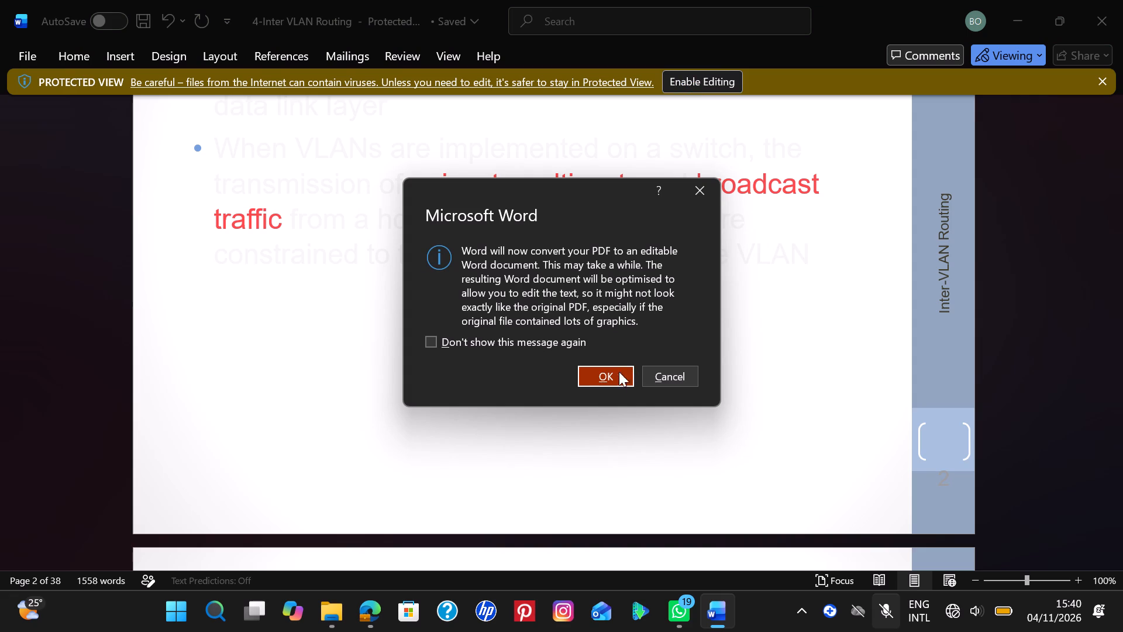
{"action": "left_click", "coordinate": [612, 378]}
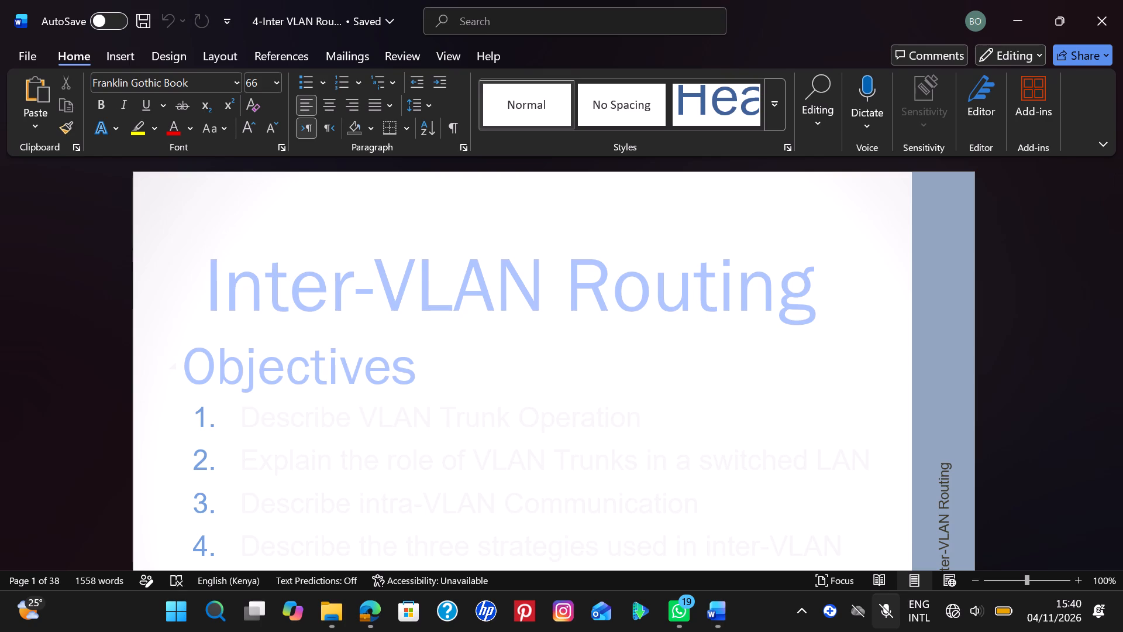
Switch the document page's dark mode setting so the text displays in its original dark colours on the light background.
{"action": "scroll", "coordinate": [612, 378], "scroll_direction": "down", "scroll_amount": 1}
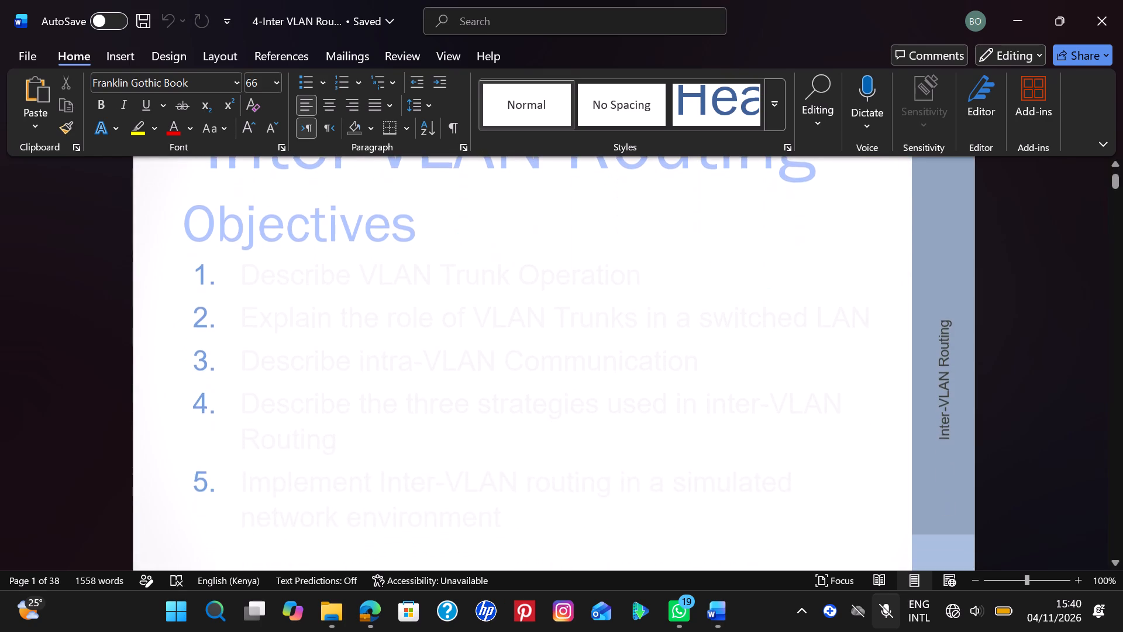
{"action": "scroll", "coordinate": [612, 378], "scroll_direction": "down", "scroll_amount": 1}
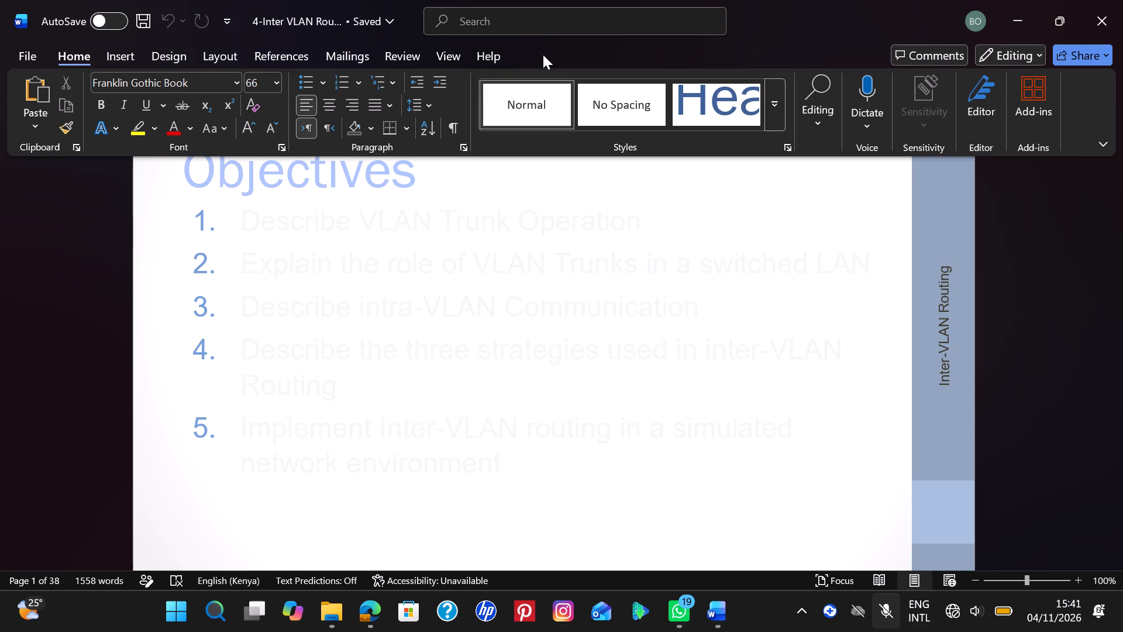
{"action": "left_click", "coordinate": [404, 50]}
{"action": "left_click", "coordinate": [436, 57]}
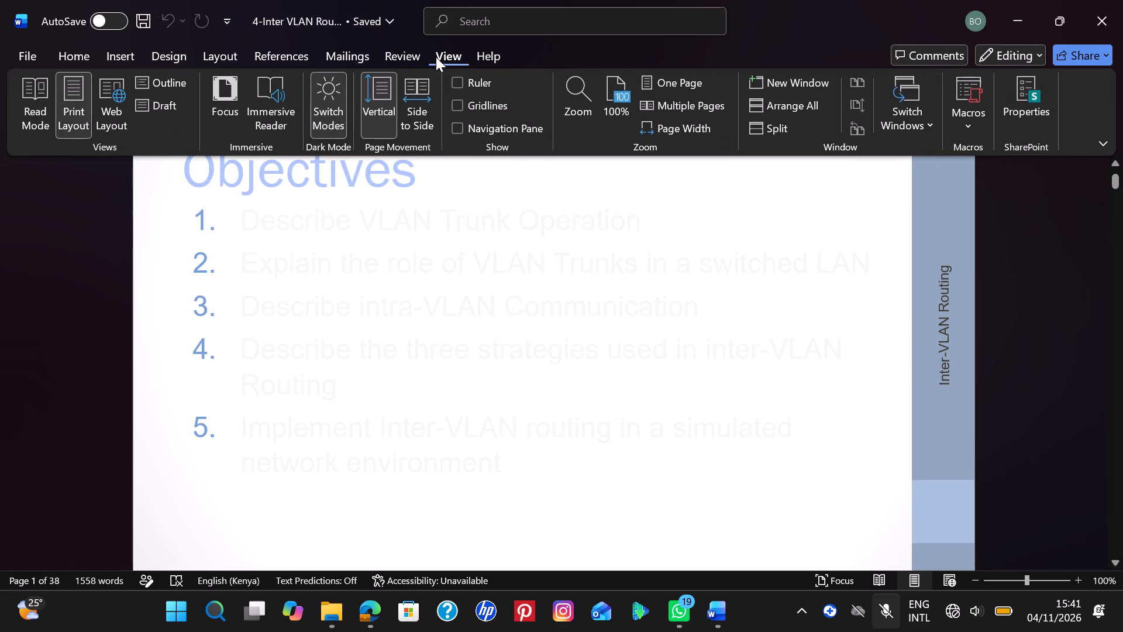
{"action": "left_click", "coordinate": [334, 87]}
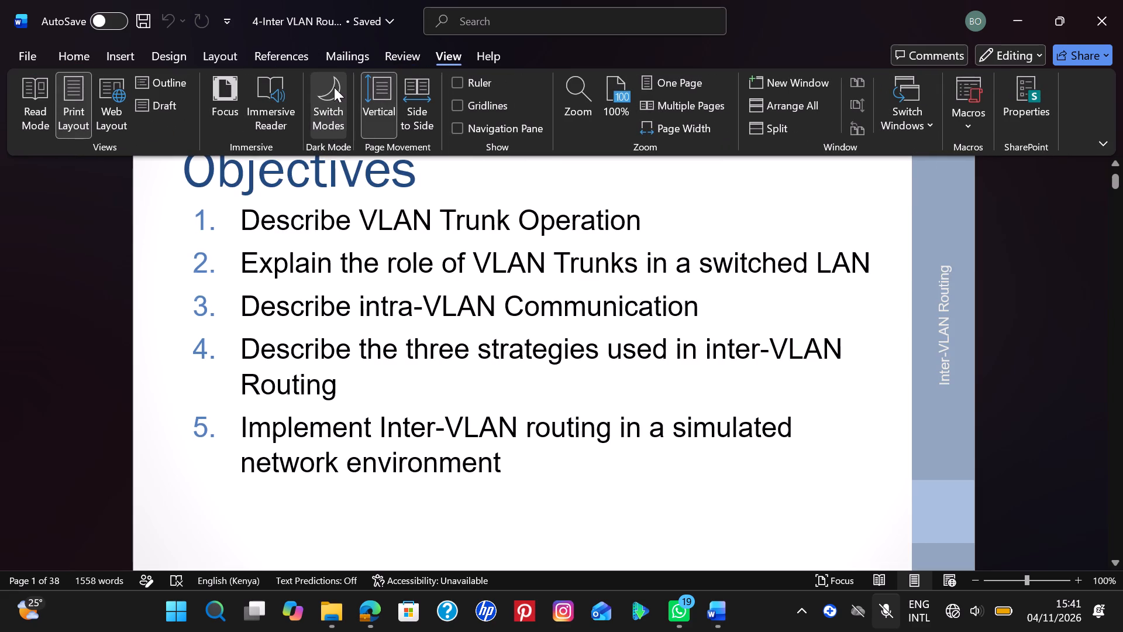
Read through the opening slides of the document, covering the Objectives, Introduction and How VLANs Work pages.
{"action": "scroll", "coordinate": [615, 324], "scroll_direction": "down", "scroll_amount": 1}
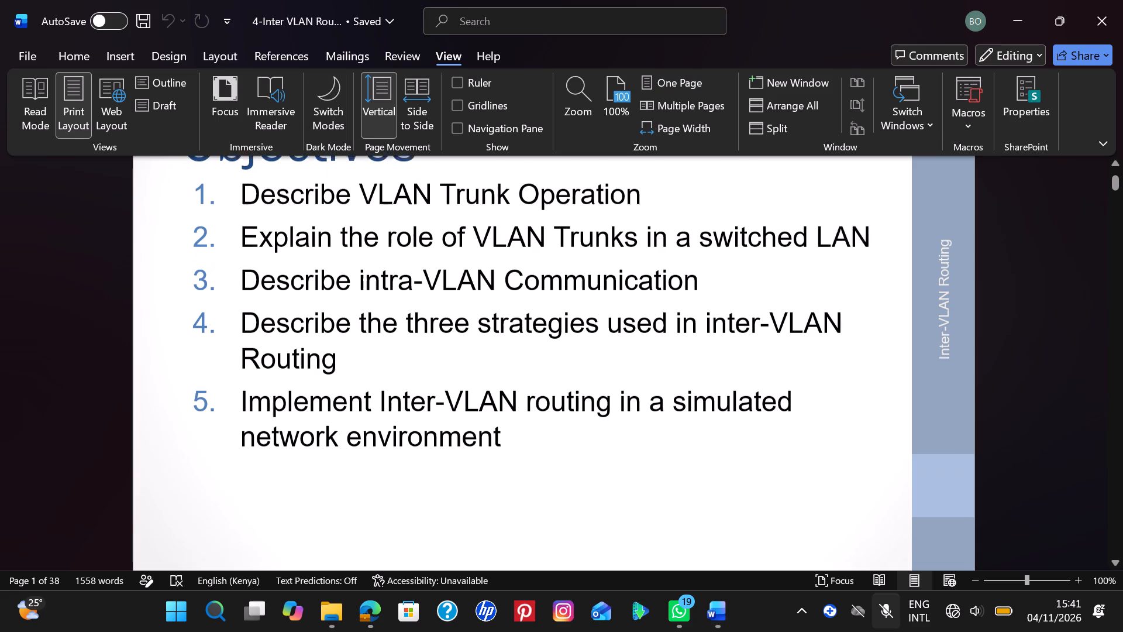
{"action": "scroll", "coordinate": [615, 324], "scroll_direction": "down", "scroll_amount": 3}
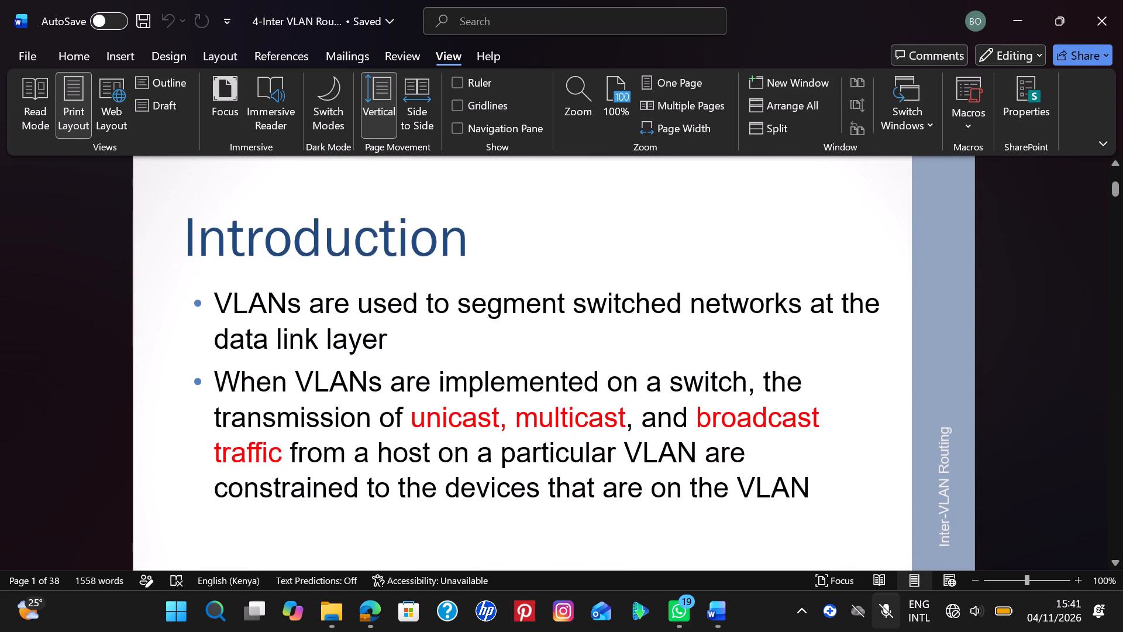
{"action": "scroll", "coordinate": [615, 324], "scroll_direction": "down", "scroll_amount": 3}
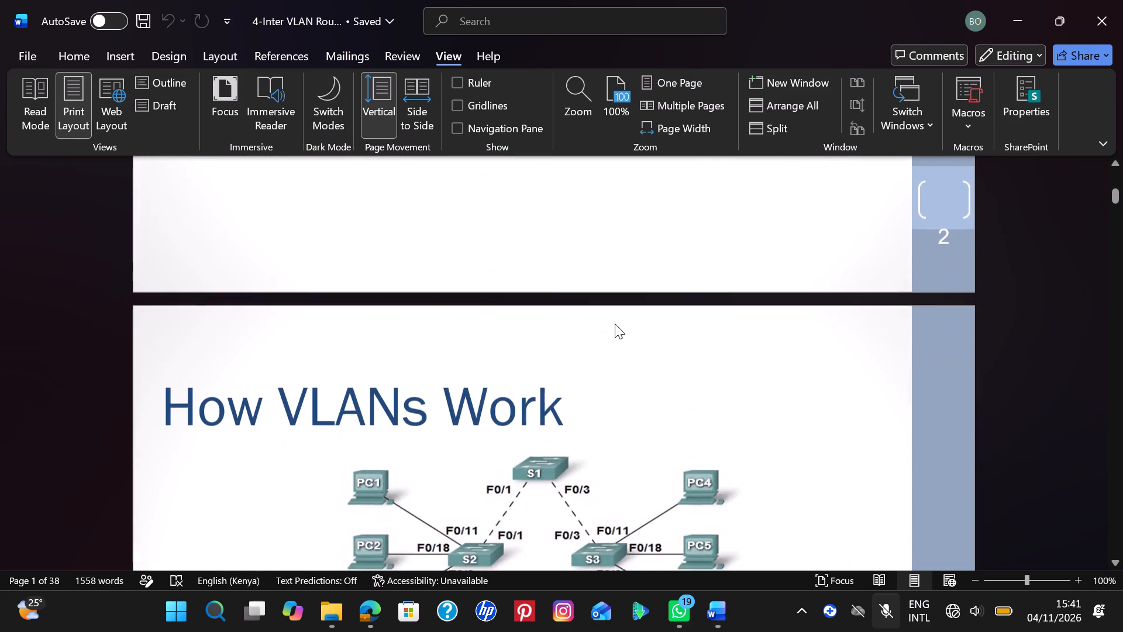
{"action": "scroll", "coordinate": [615, 324], "scroll_direction": "down", "scroll_amount": 3}
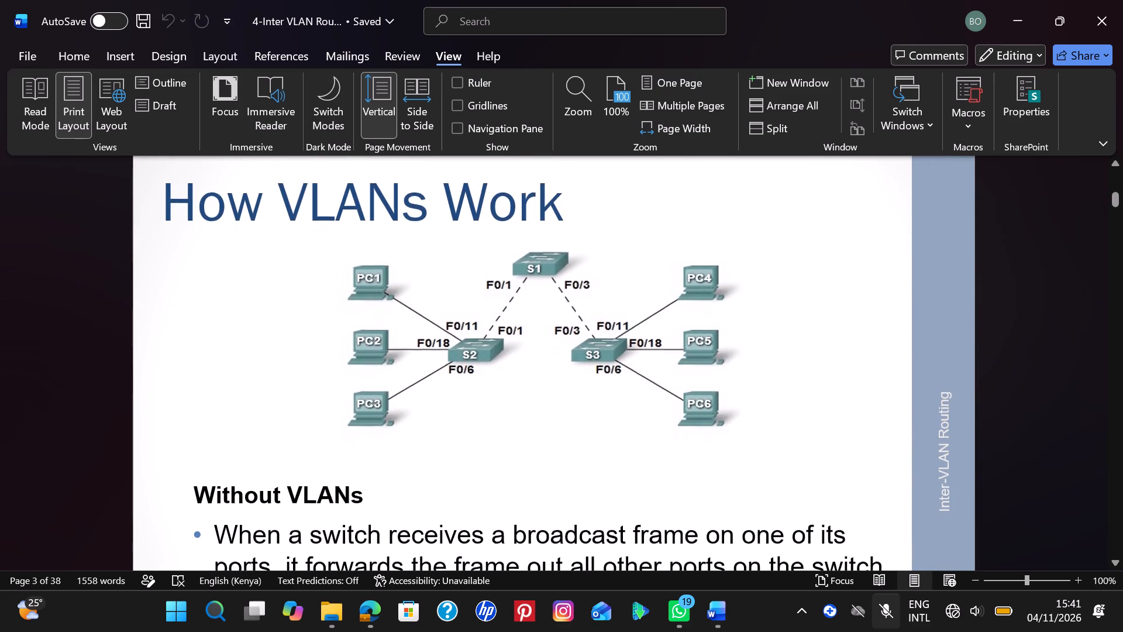
{"action": "scroll", "coordinate": [615, 324], "scroll_direction": "down", "scroll_amount": 2}
{"action": "scroll", "coordinate": [615, 324], "scroll_direction": "up", "scroll_amount": 6}
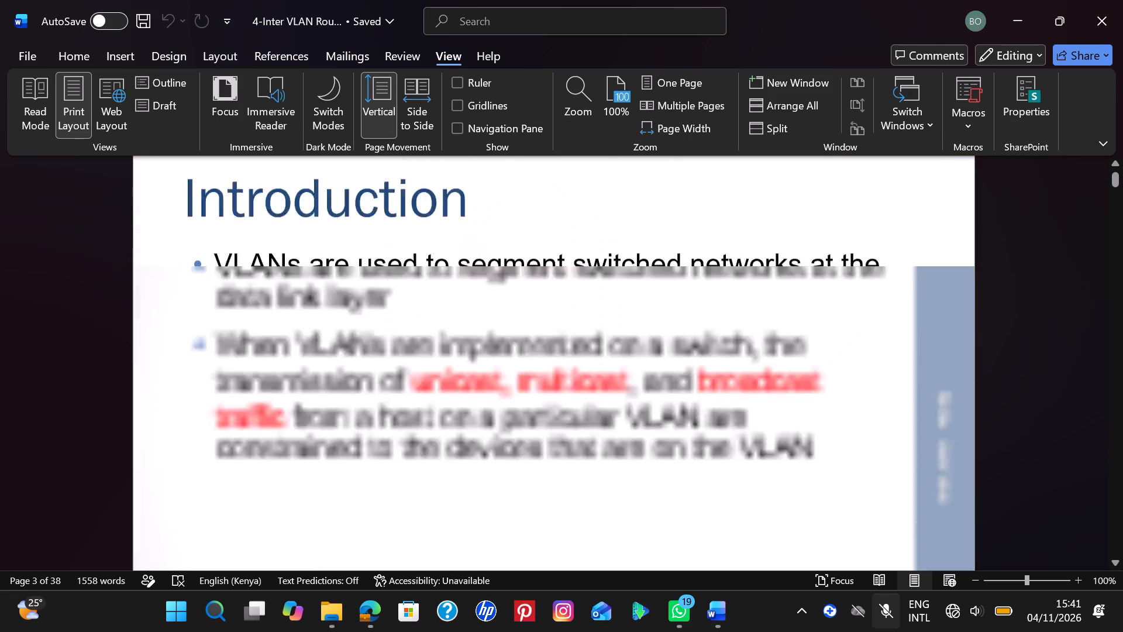
{"action": "scroll", "coordinate": [615, 324], "scroll_direction": "up", "scroll_amount": 7}
{"action": "scroll", "coordinate": [615, 324], "scroll_direction": "down", "scroll_amount": 3}
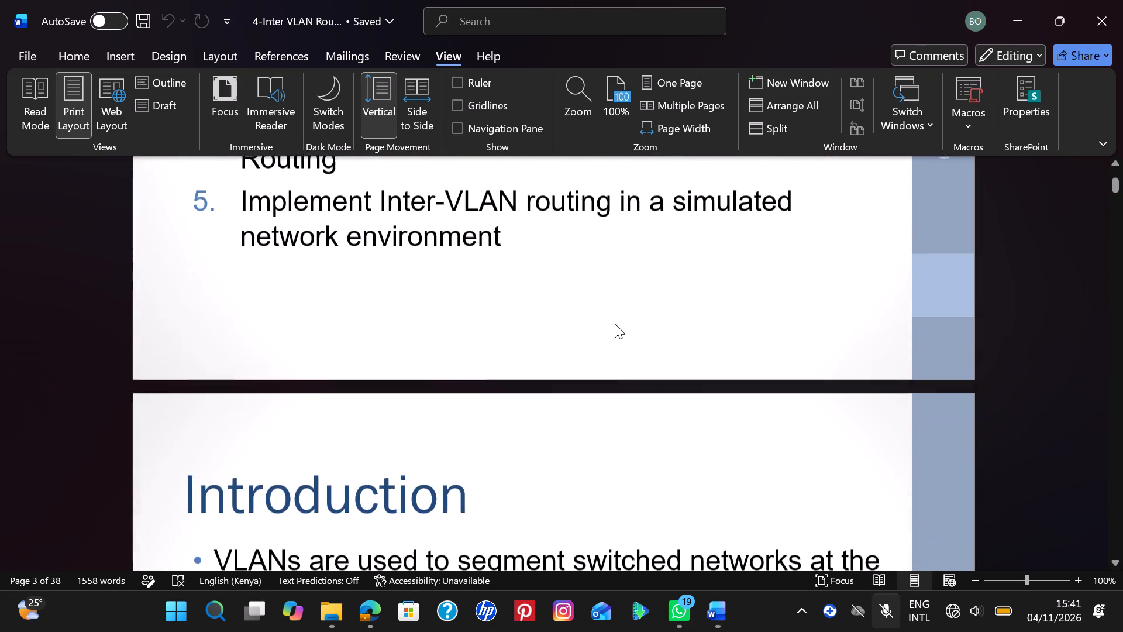
{"action": "scroll", "coordinate": [615, 324], "scroll_direction": "down", "scroll_amount": 3}
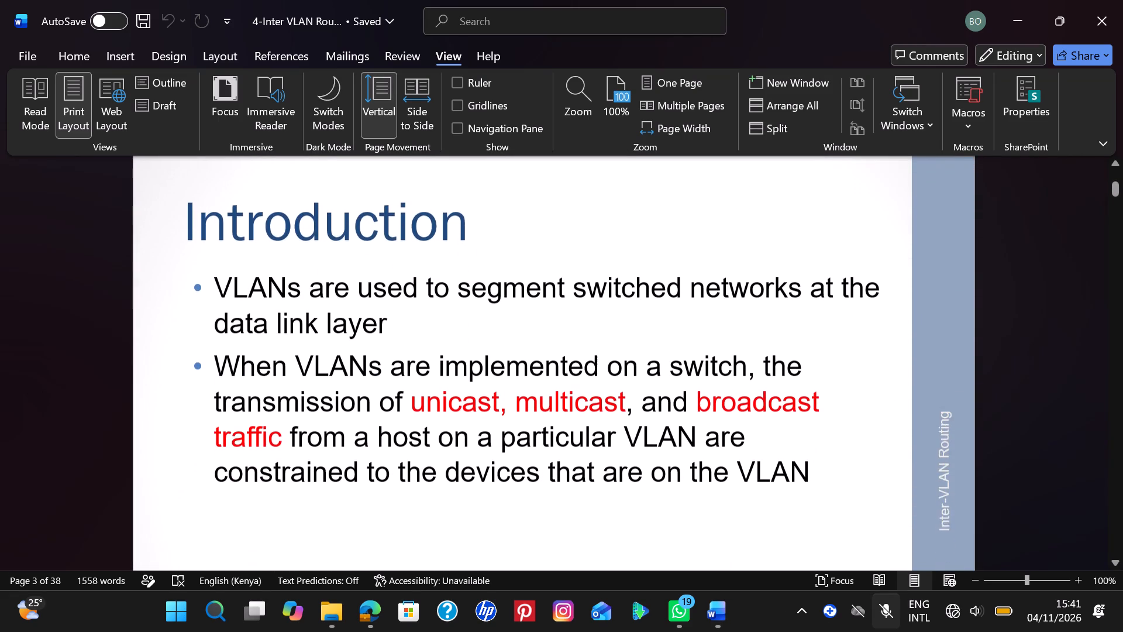
{"action": "scroll", "coordinate": [615, 324], "scroll_direction": "down", "scroll_amount": 1}
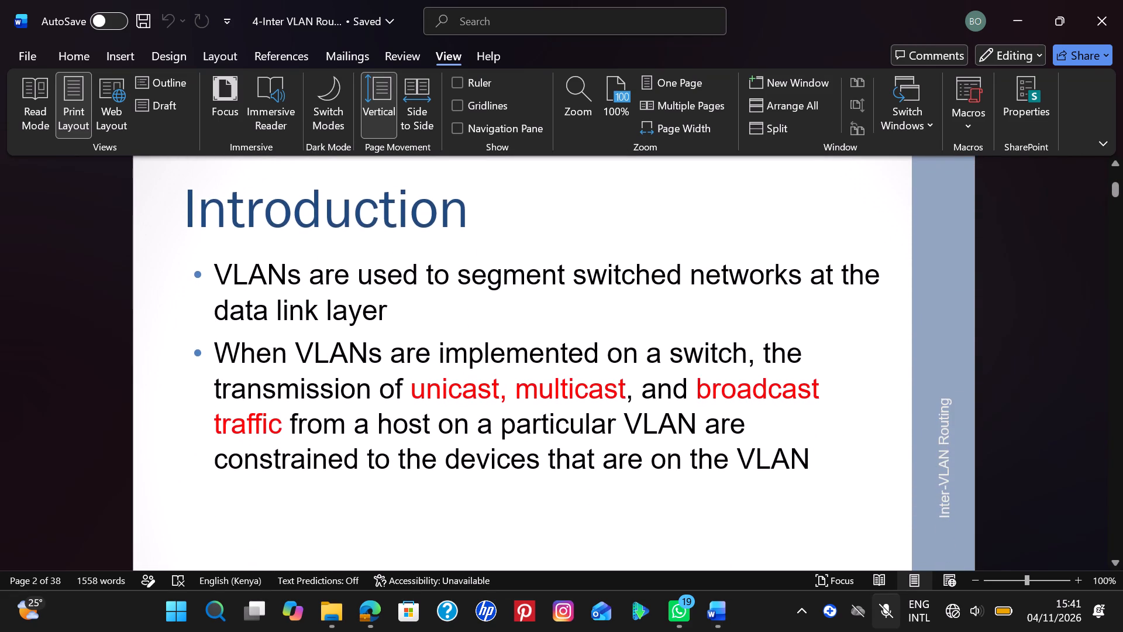
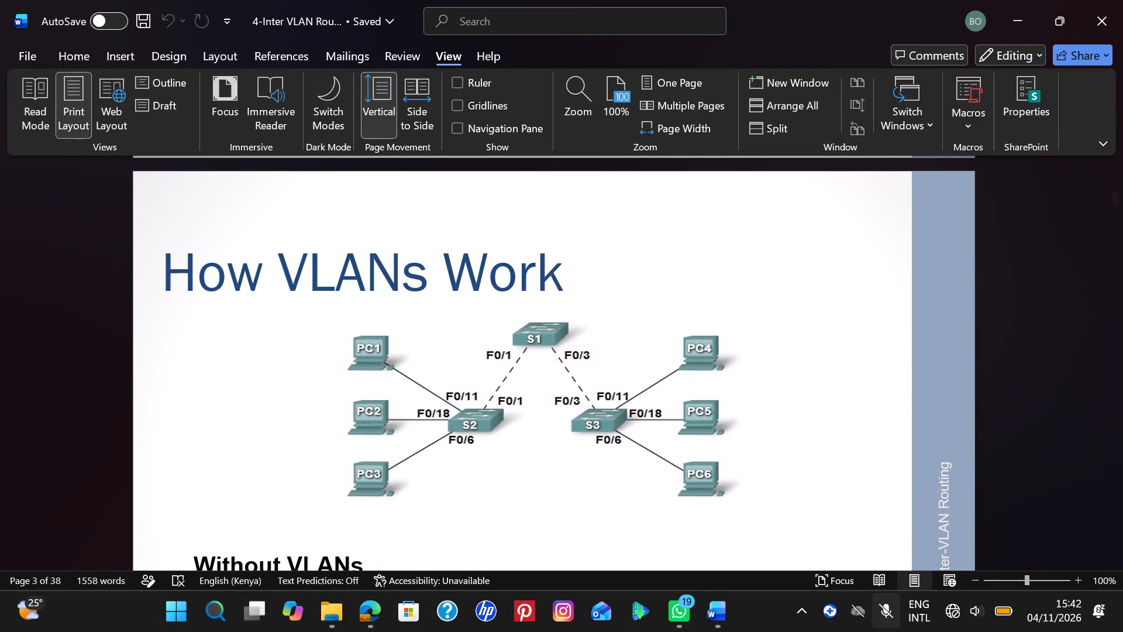
Read the Without VLANs points on the How VLANs Work page, and minimize the document window.
{"action": "scroll", "coordinate": [592, 353], "scroll_direction": "down", "scroll_amount": 1}
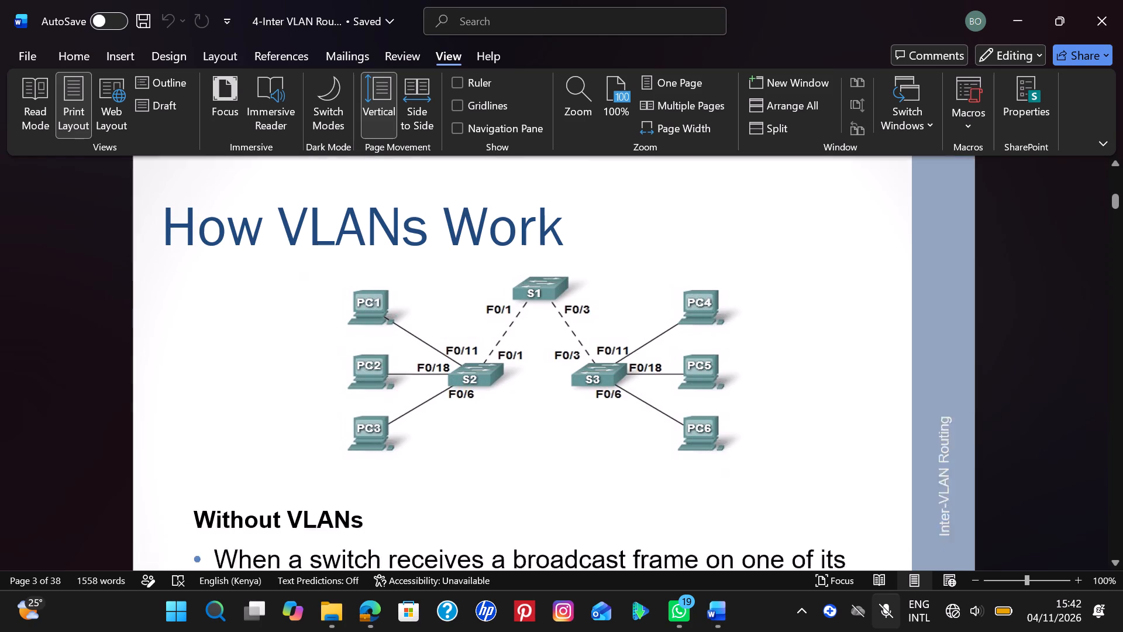
{"action": "scroll", "coordinate": [592, 353], "scroll_direction": "down", "scroll_amount": 1}
{"action": "left_click", "coordinate": [1023, 22]}
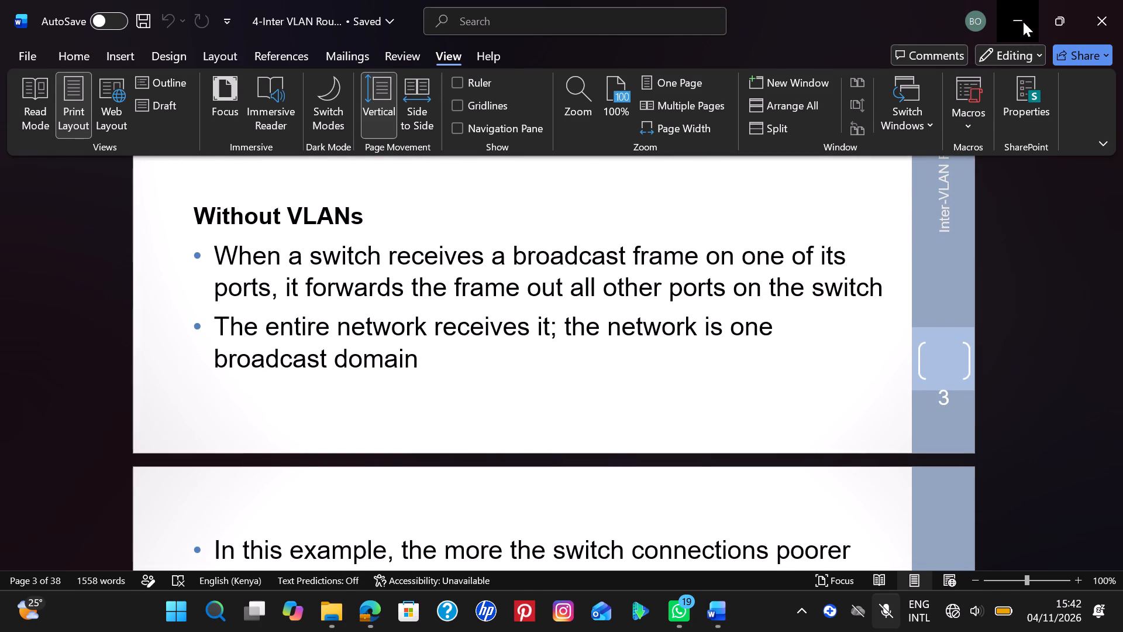
Minimize the document window and connect the computer to the open SU-Student Wi-Fi network.
{"action": "left_click", "coordinate": [1014, 9]}
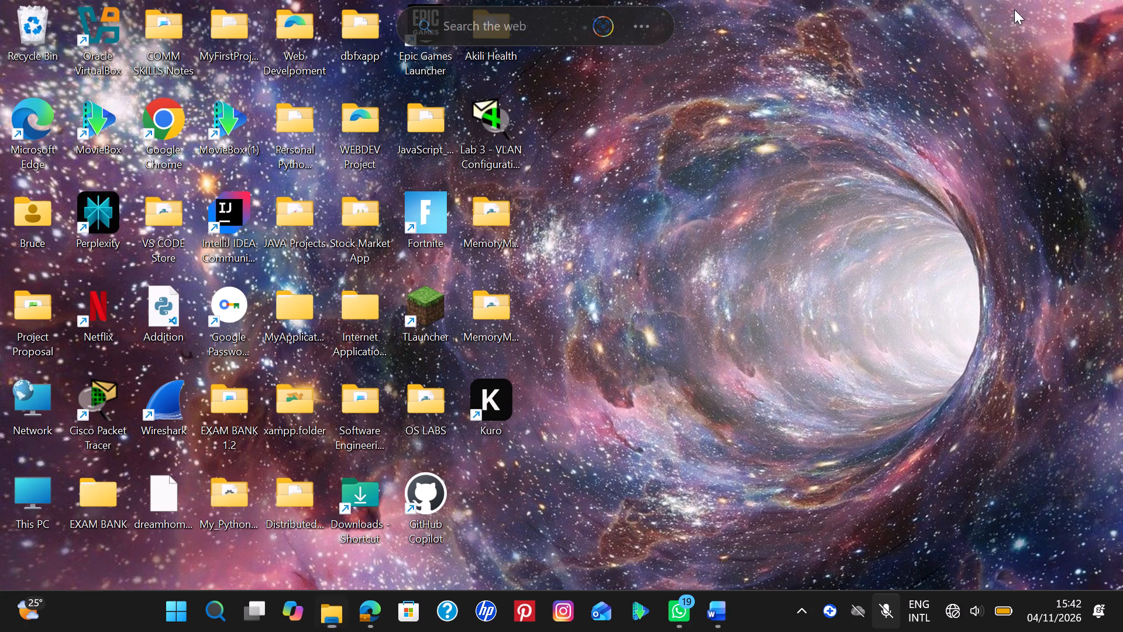
{"action": "left_click", "coordinate": [956, 607]}
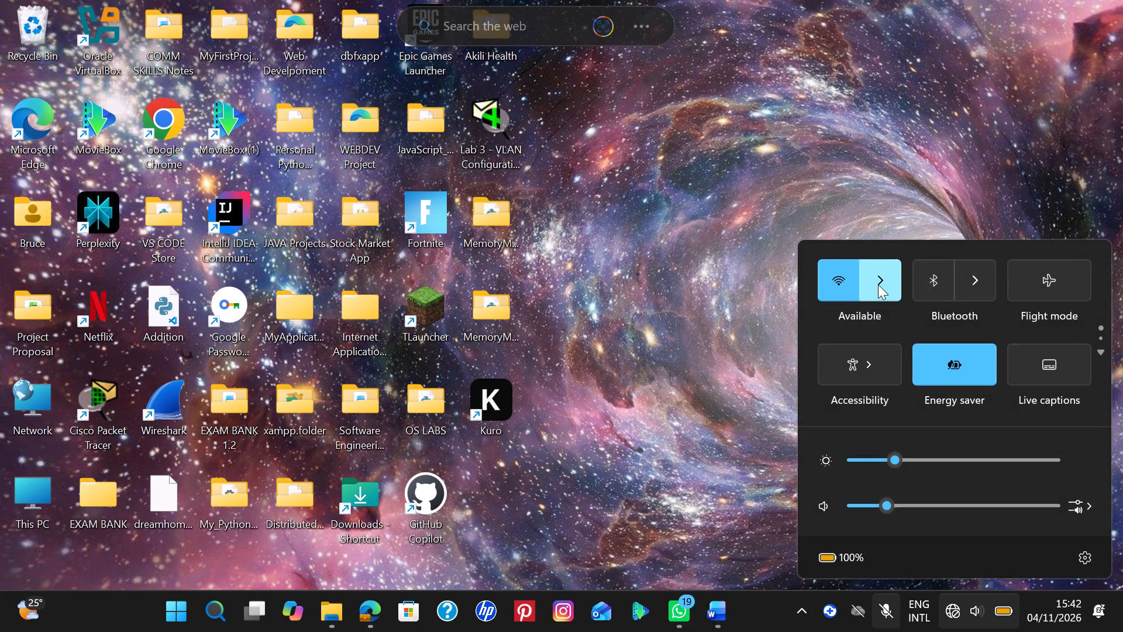
{"action": "left_click", "coordinate": [878, 284]}
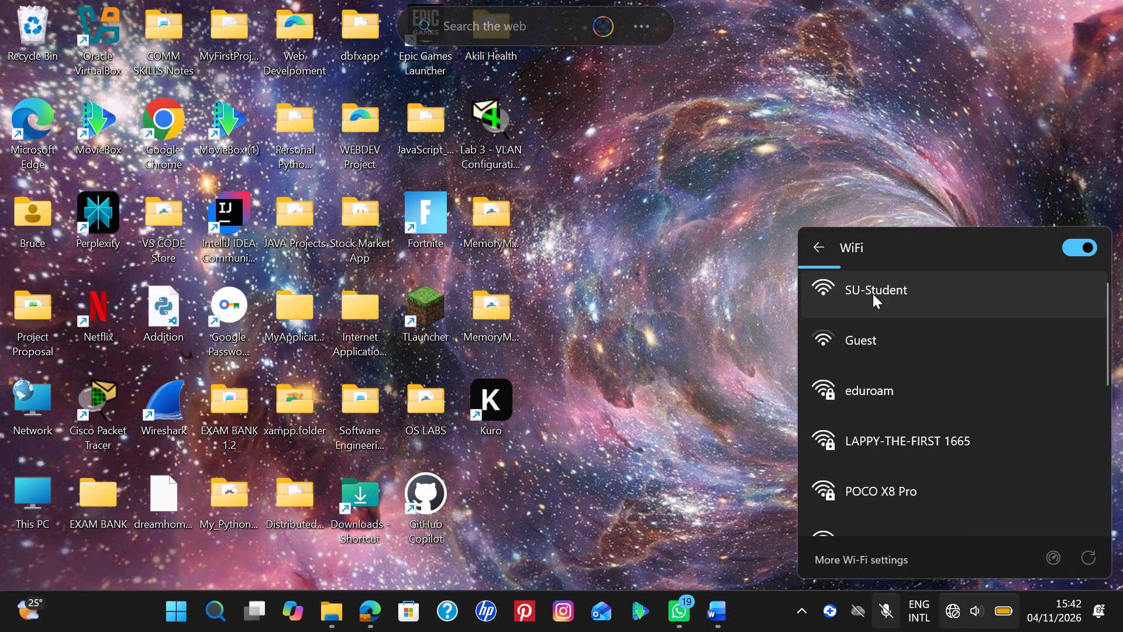
{"action": "left_click", "coordinate": [873, 294]}
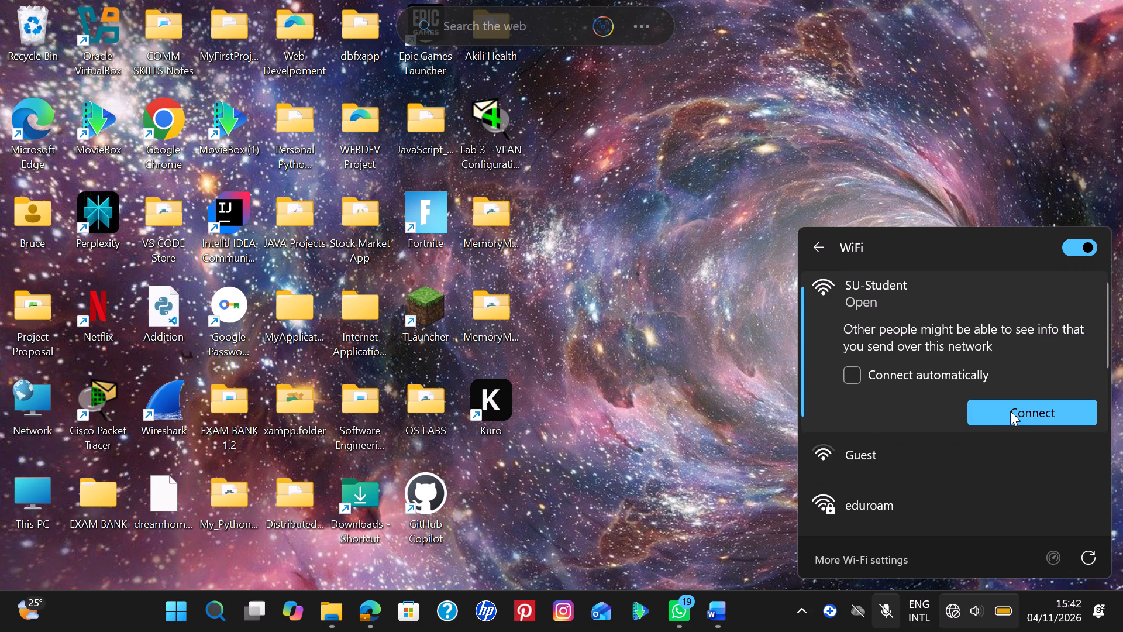
{"action": "left_click", "coordinate": [1010, 411]}
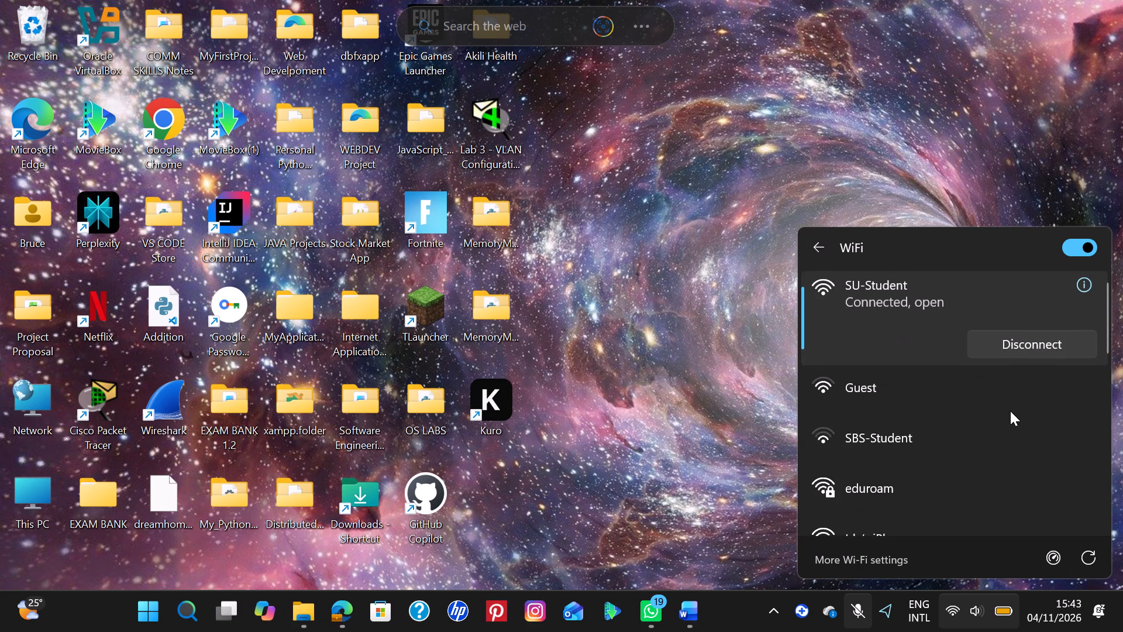
{"action": "left_click", "coordinate": [693, 476]}
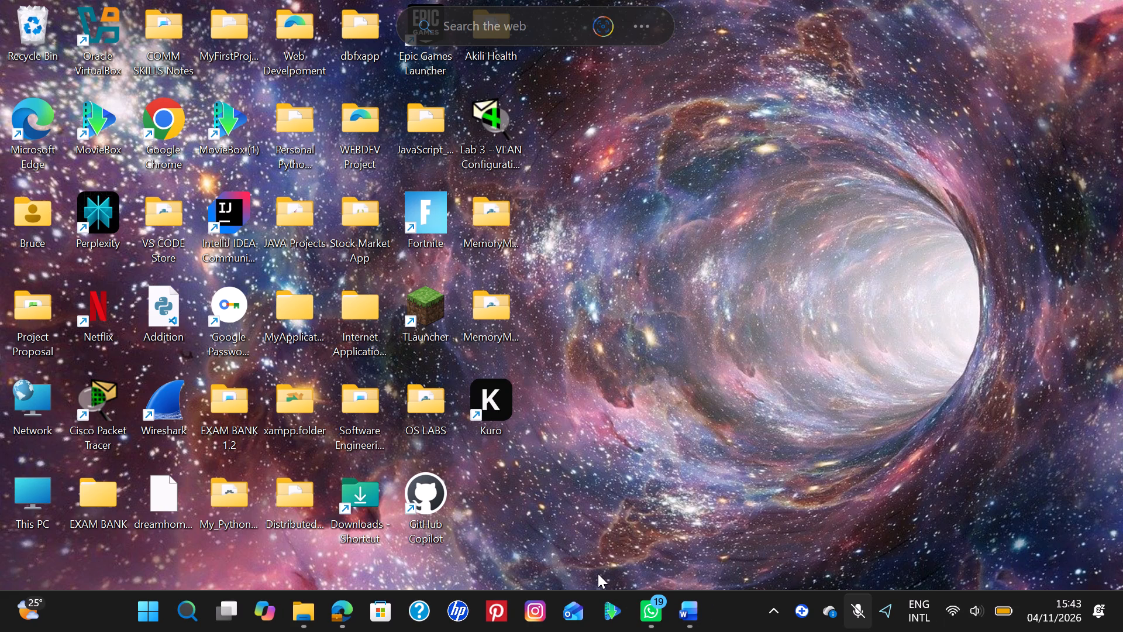
Switch to Microsoft Edge, bring up the Strathmore e-learning My courses page, and look through the course overview.
{"action": "left_click", "coordinate": [335, 613]}
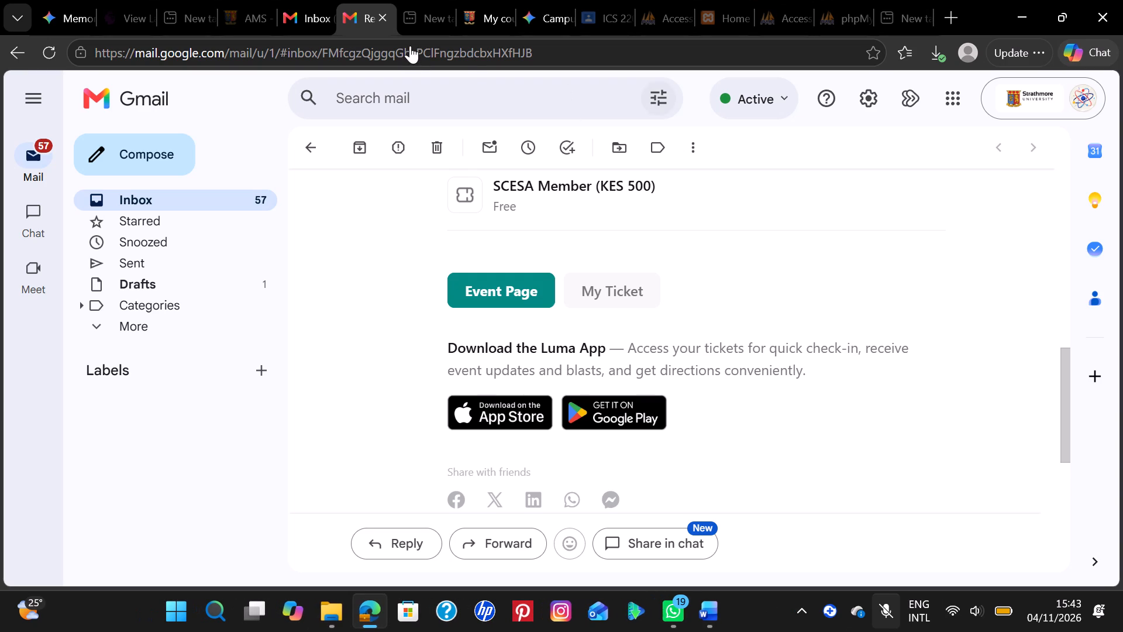
{"action": "left_click", "coordinate": [488, 16]}
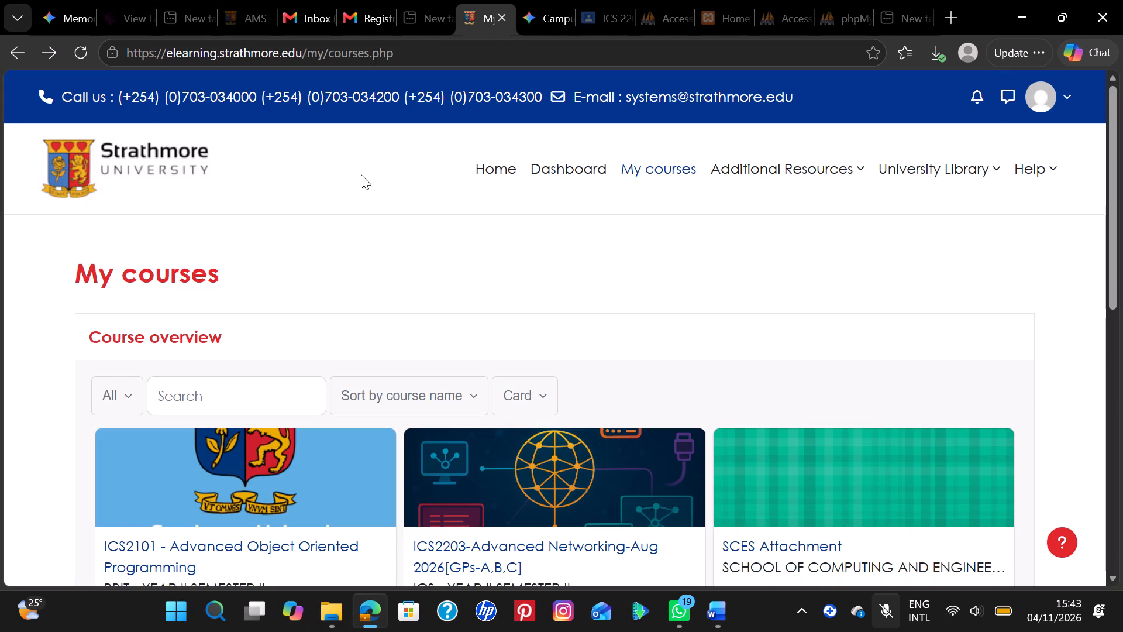
{"action": "scroll", "coordinate": [361, 174], "scroll_direction": "down", "scroll_amount": 5}
{"action": "scroll", "coordinate": [361, 174], "scroll_direction": "up", "scroll_amount": 2}
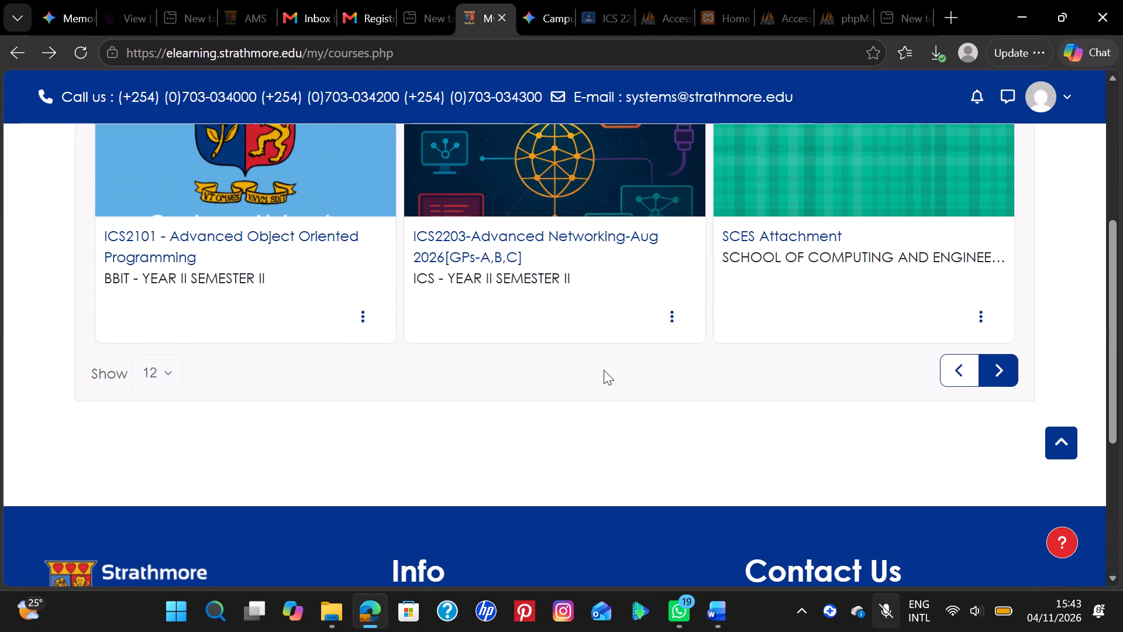
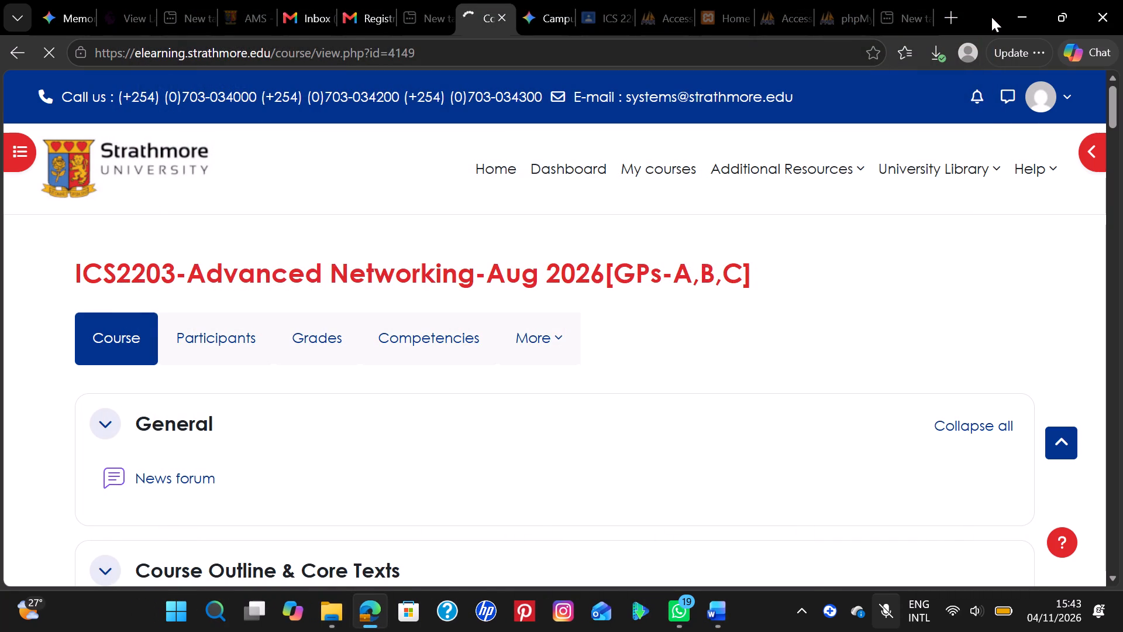
Browse the ICS2203-Advanced Networking course page in Edge to find the Topic 3-Virtual LANs (VLANs) section and its materials.
{"action": "scroll", "coordinate": [480, 436], "scroll_direction": "down", "scroll_amount": 2}
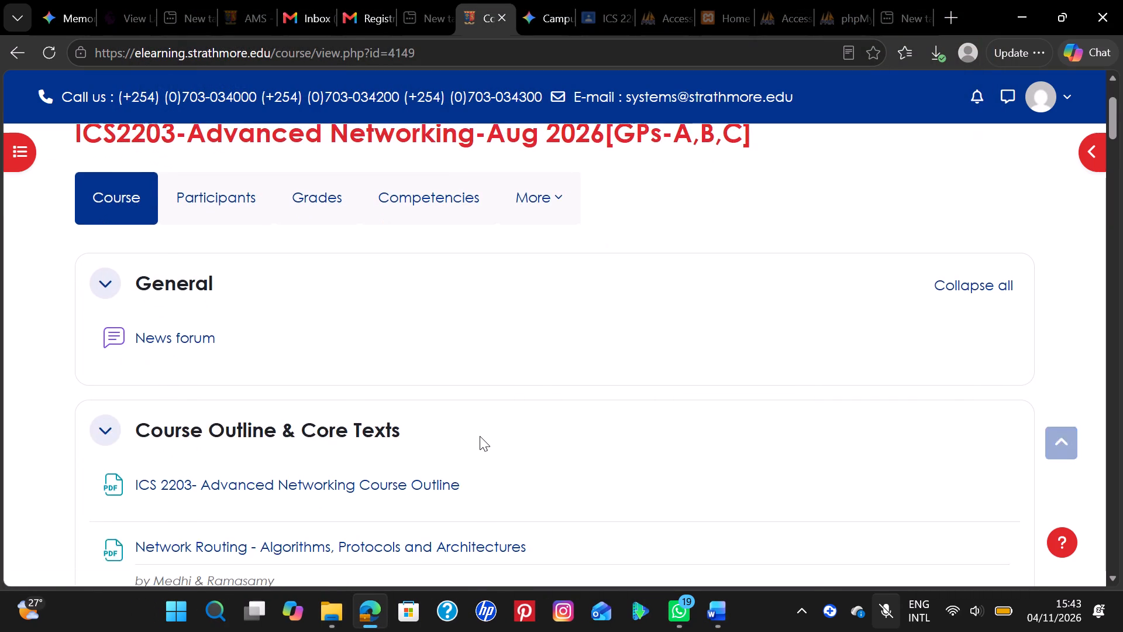
{"action": "scroll", "coordinate": [480, 436], "scroll_direction": "down", "scroll_amount": 1}
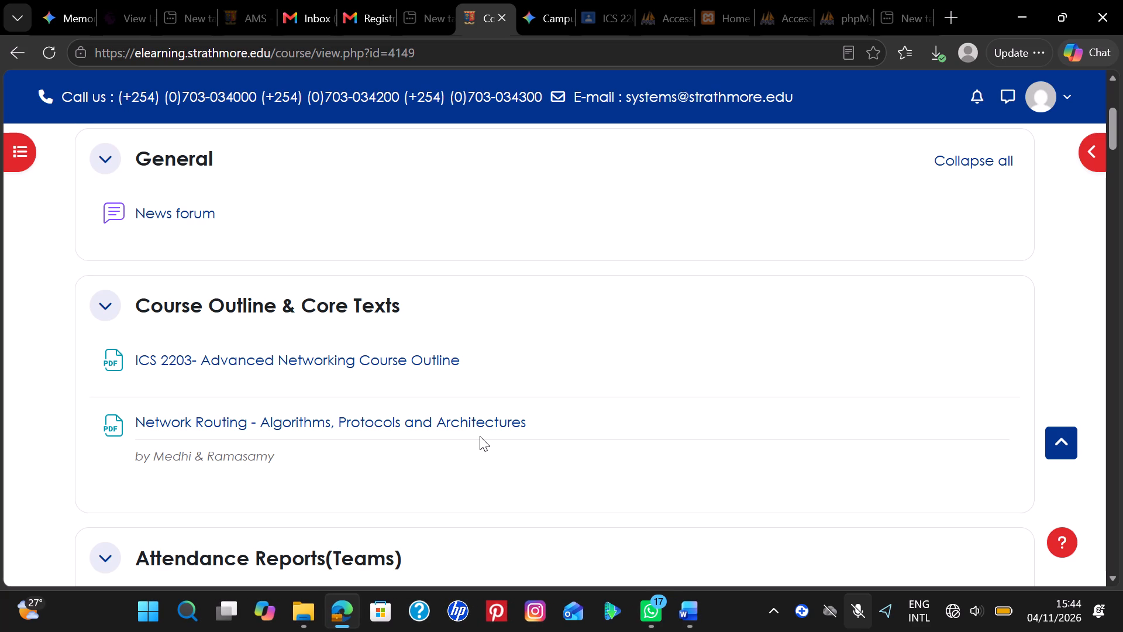
{"action": "scroll", "coordinate": [480, 436], "scroll_direction": "down", "scroll_amount": 4}
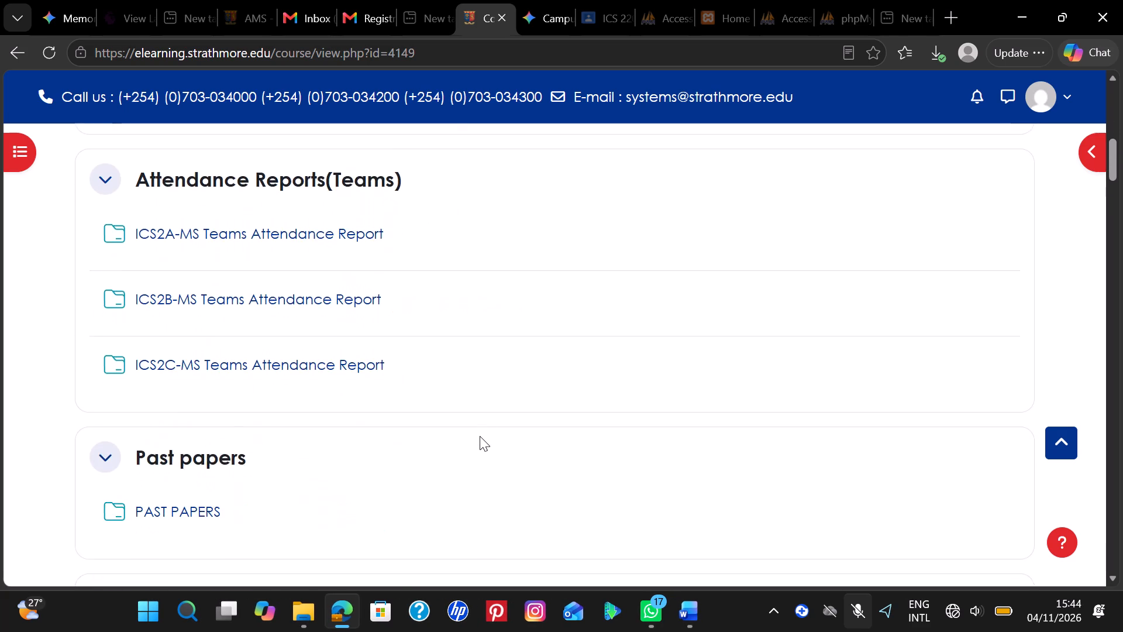
{"action": "scroll", "coordinate": [480, 436], "scroll_direction": "down", "scroll_amount": 9}
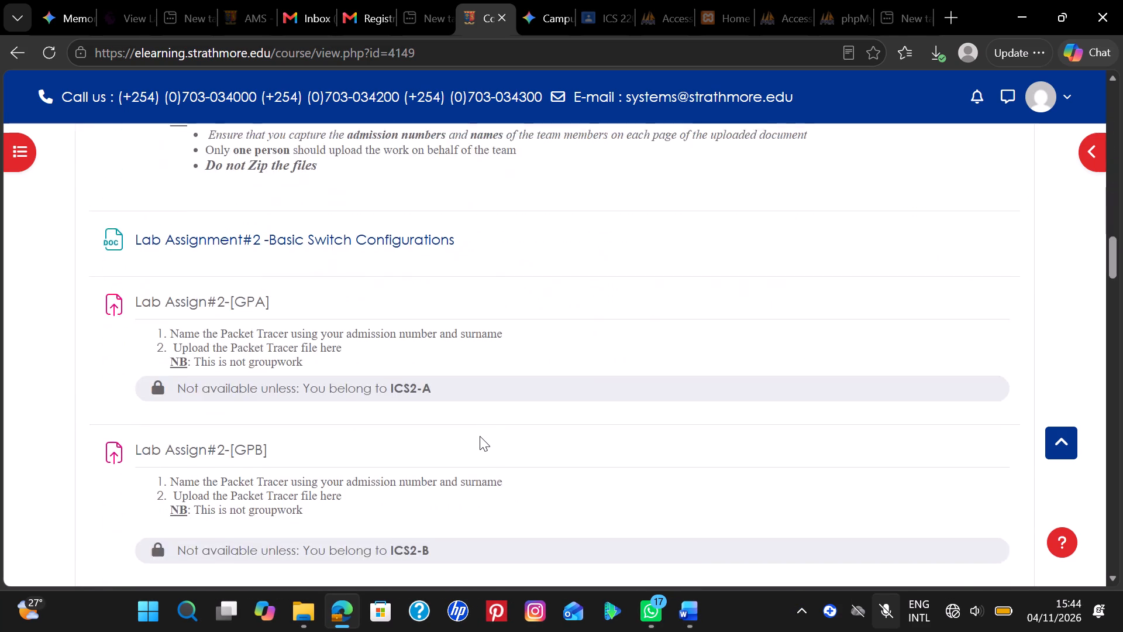
{"action": "scroll", "coordinate": [480, 436], "scroll_direction": "down", "scroll_amount": 8}
{"action": "scroll", "coordinate": [480, 436], "scroll_direction": "up", "scroll_amount": 7}
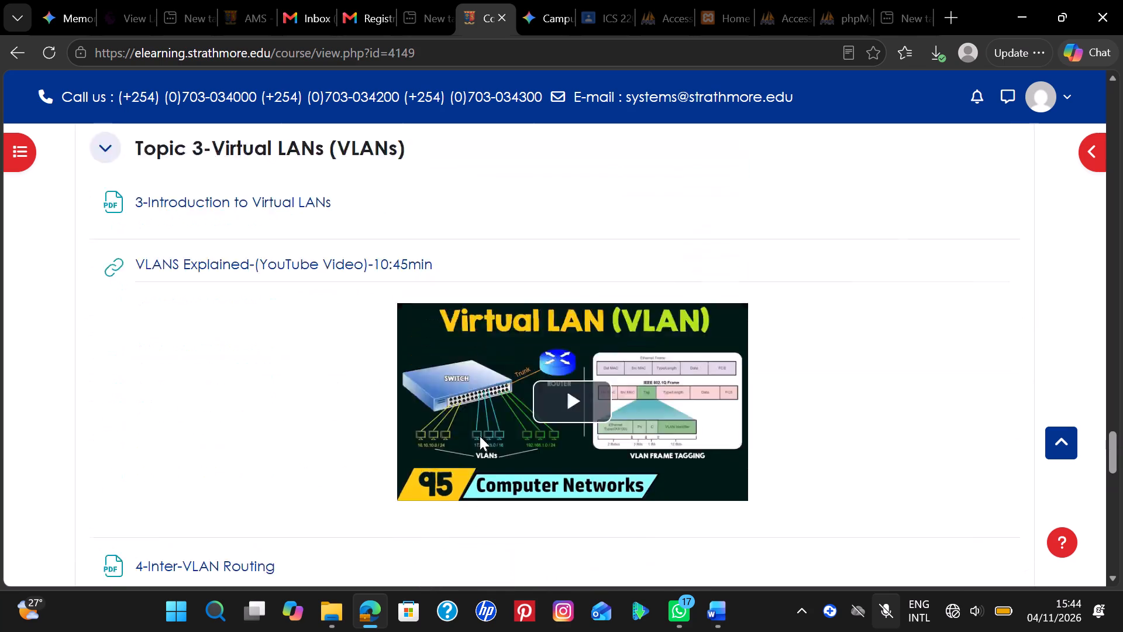
{"action": "scroll", "coordinate": [480, 436], "scroll_direction": "up", "scroll_amount": 3}
{"action": "scroll", "coordinate": [480, 436], "scroll_direction": "down", "scroll_amount": 1}
{"action": "scroll", "coordinate": [480, 436], "scroll_direction": "up", "scroll_amount": 1}
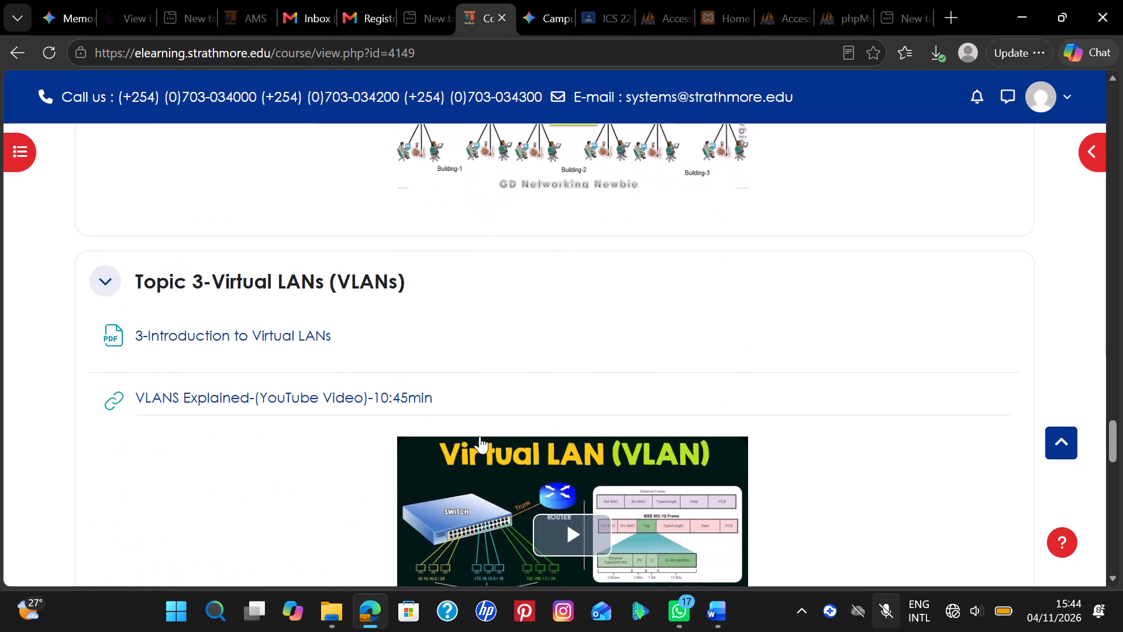
Try to open the Lab Assignment#4-Configuring a Switched LAN PDF from the course page.
{"action": "scroll", "coordinate": [480, 436], "scroll_direction": "up", "scroll_amount": 10}
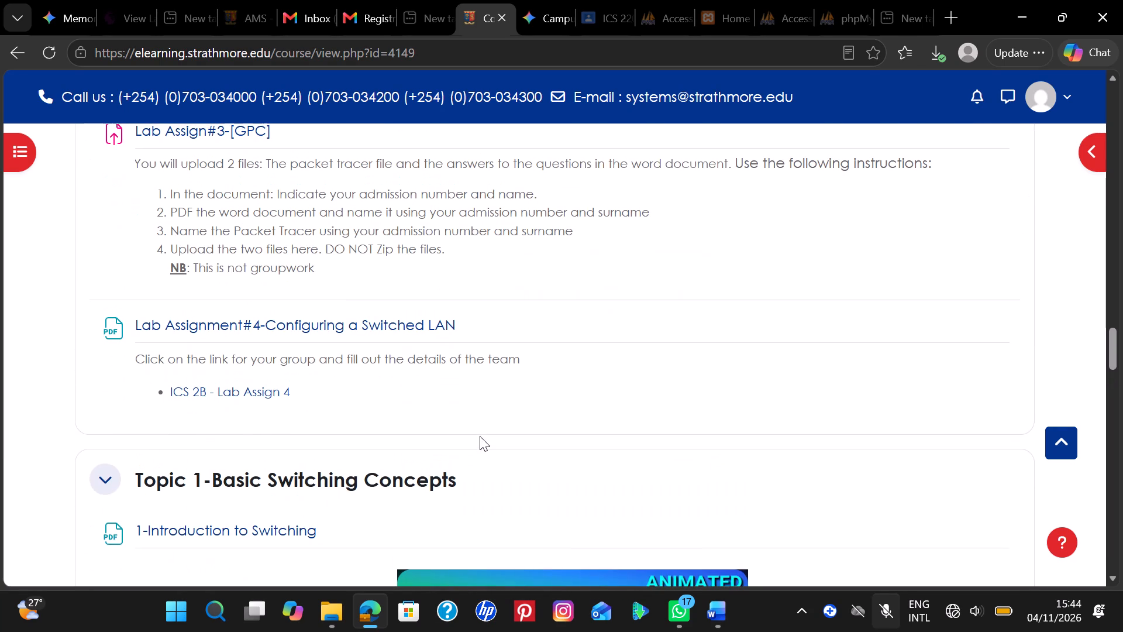
{"action": "left_click", "coordinate": [281, 326]}
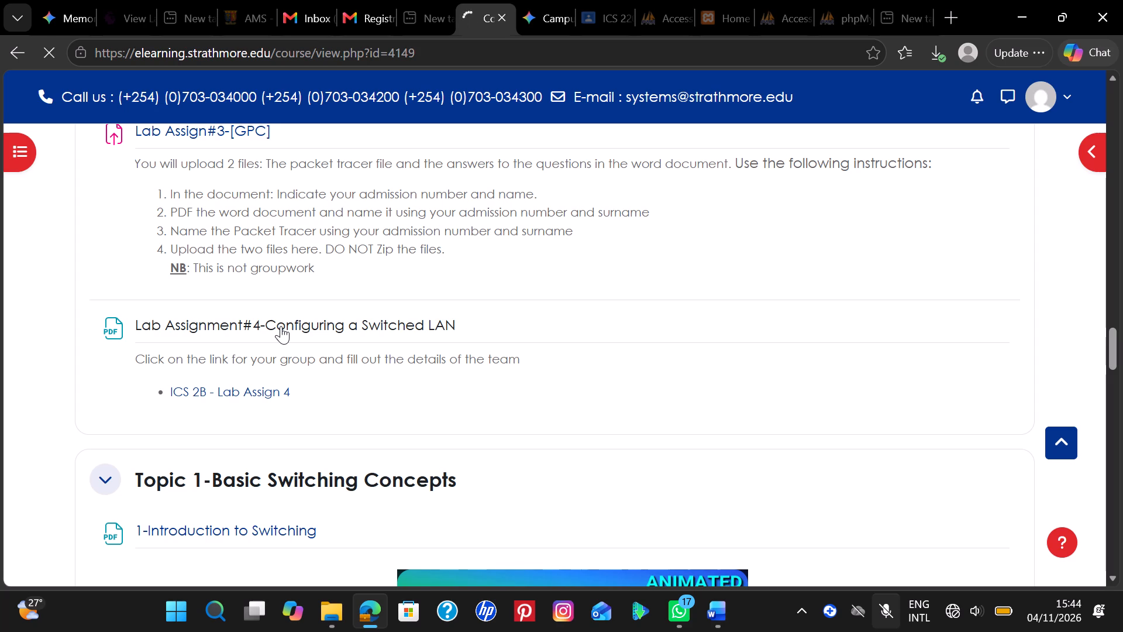
{"action": "double_click", "coordinate": [281, 326]}
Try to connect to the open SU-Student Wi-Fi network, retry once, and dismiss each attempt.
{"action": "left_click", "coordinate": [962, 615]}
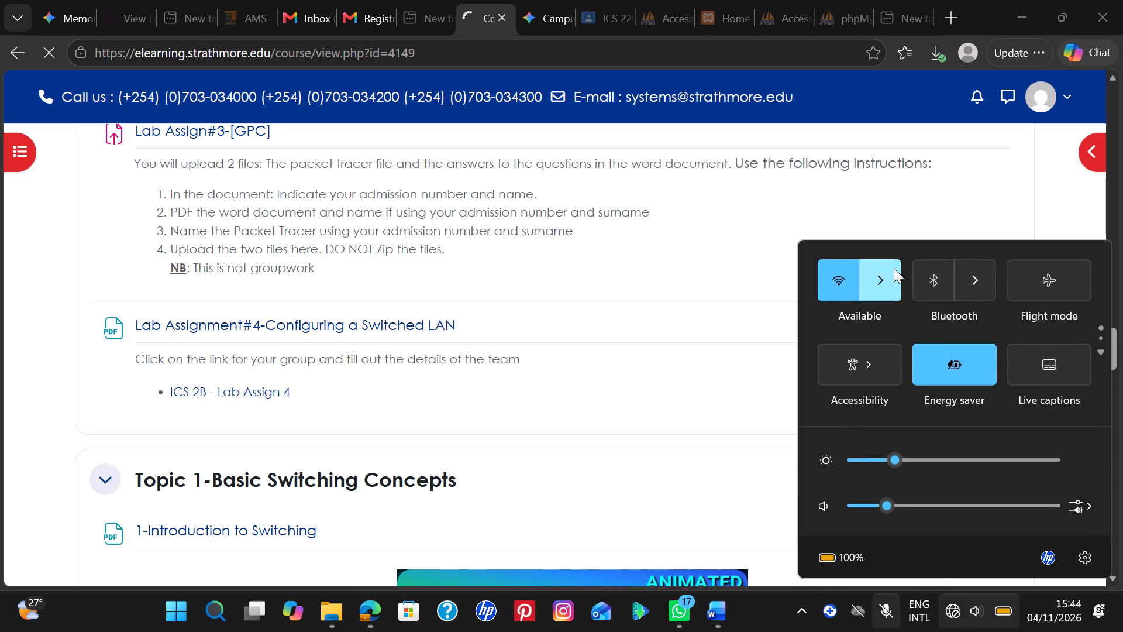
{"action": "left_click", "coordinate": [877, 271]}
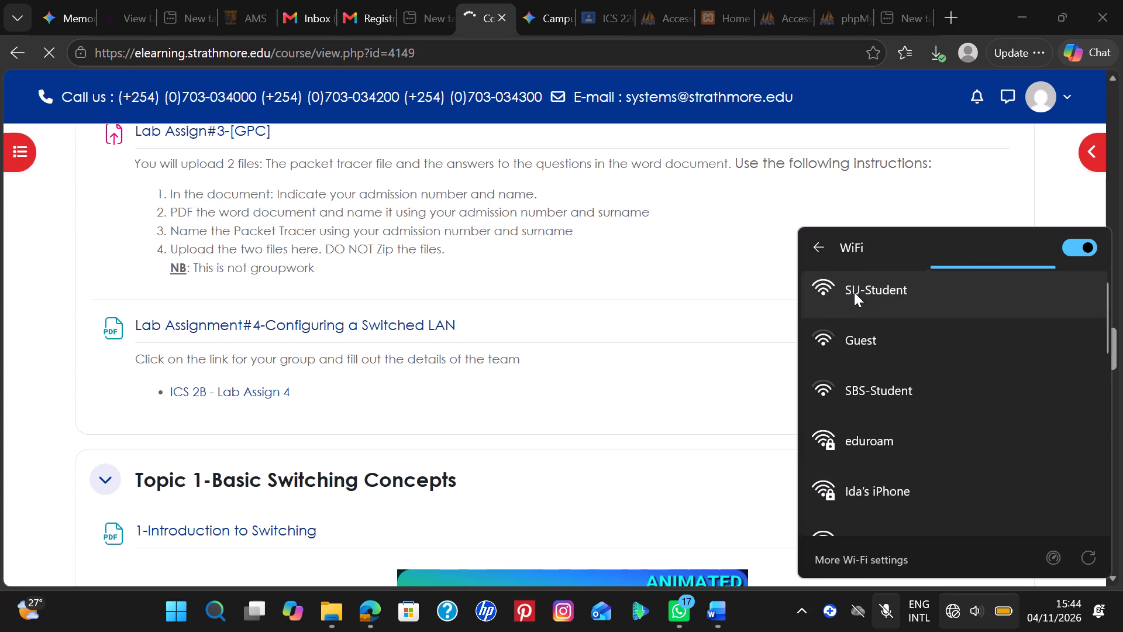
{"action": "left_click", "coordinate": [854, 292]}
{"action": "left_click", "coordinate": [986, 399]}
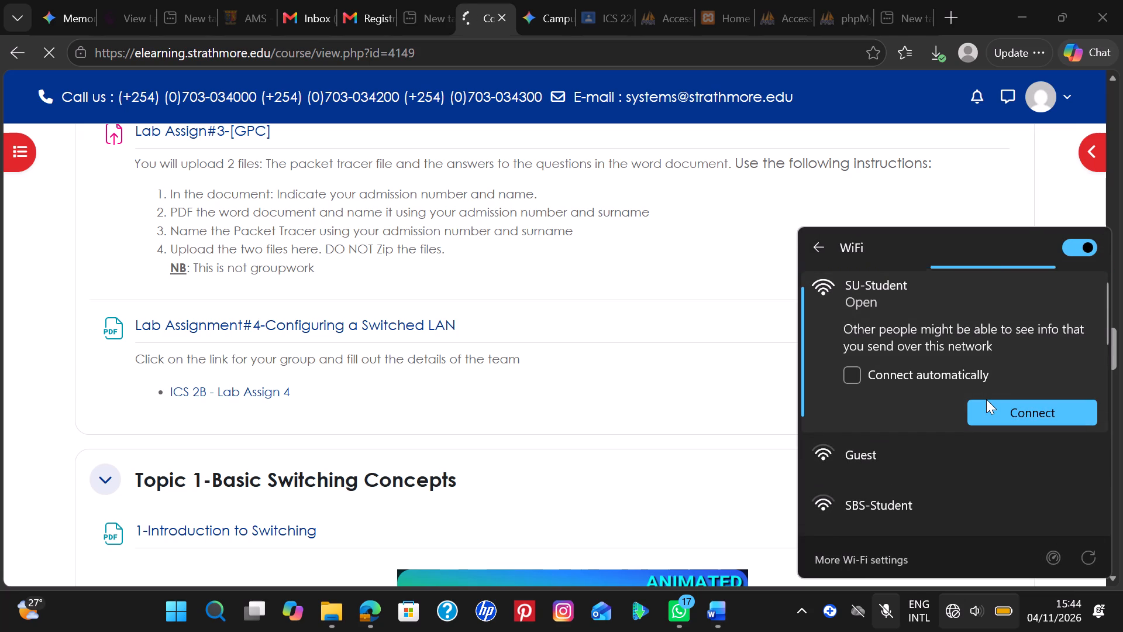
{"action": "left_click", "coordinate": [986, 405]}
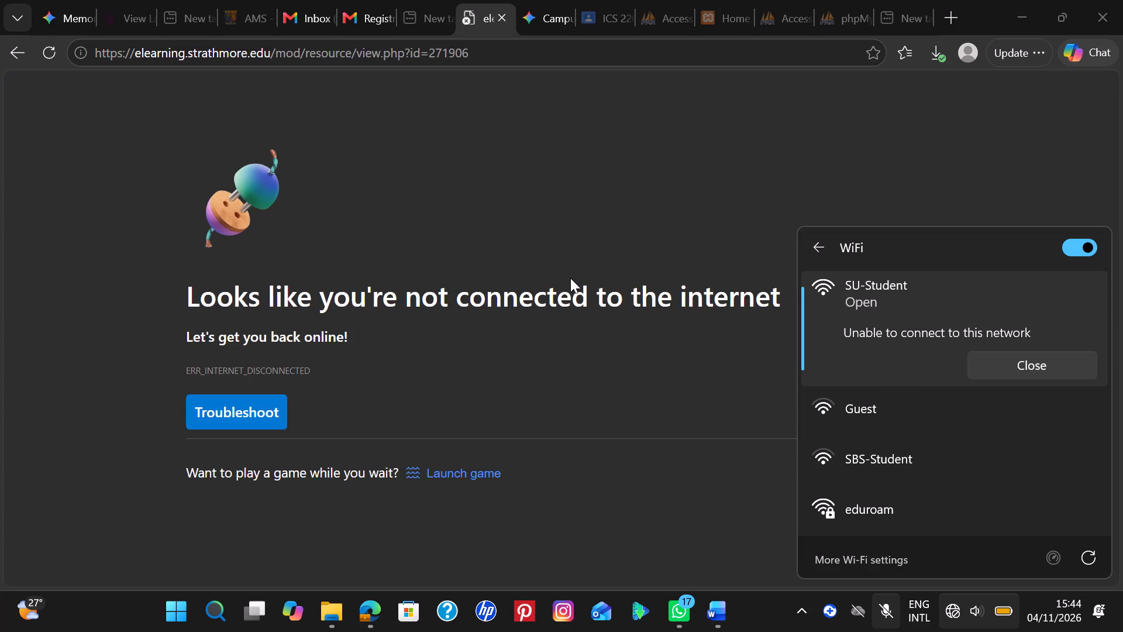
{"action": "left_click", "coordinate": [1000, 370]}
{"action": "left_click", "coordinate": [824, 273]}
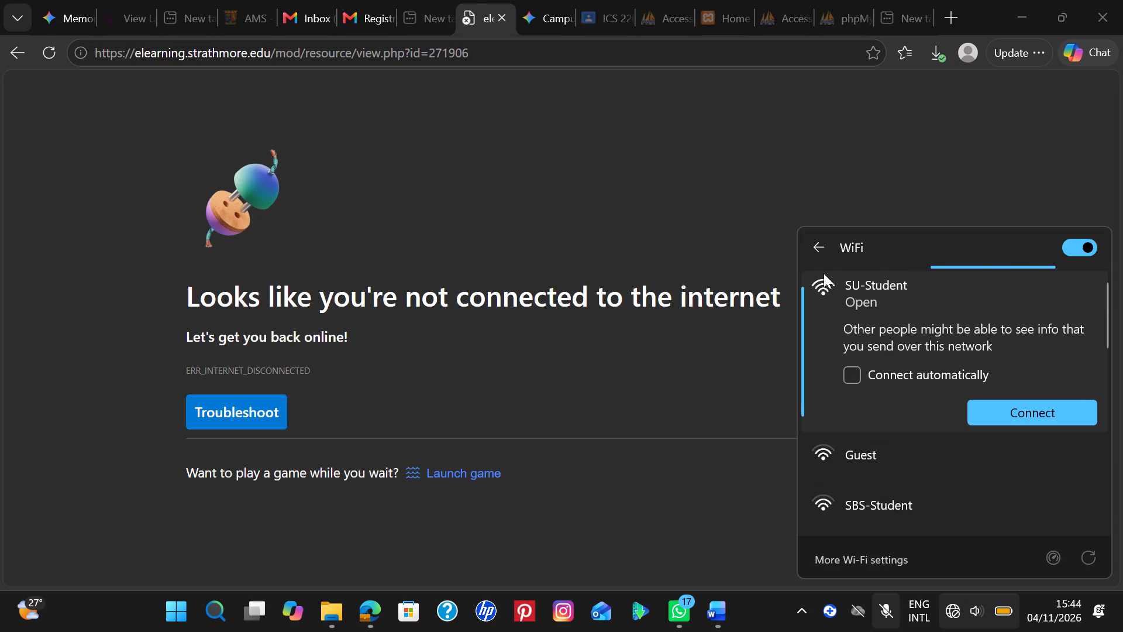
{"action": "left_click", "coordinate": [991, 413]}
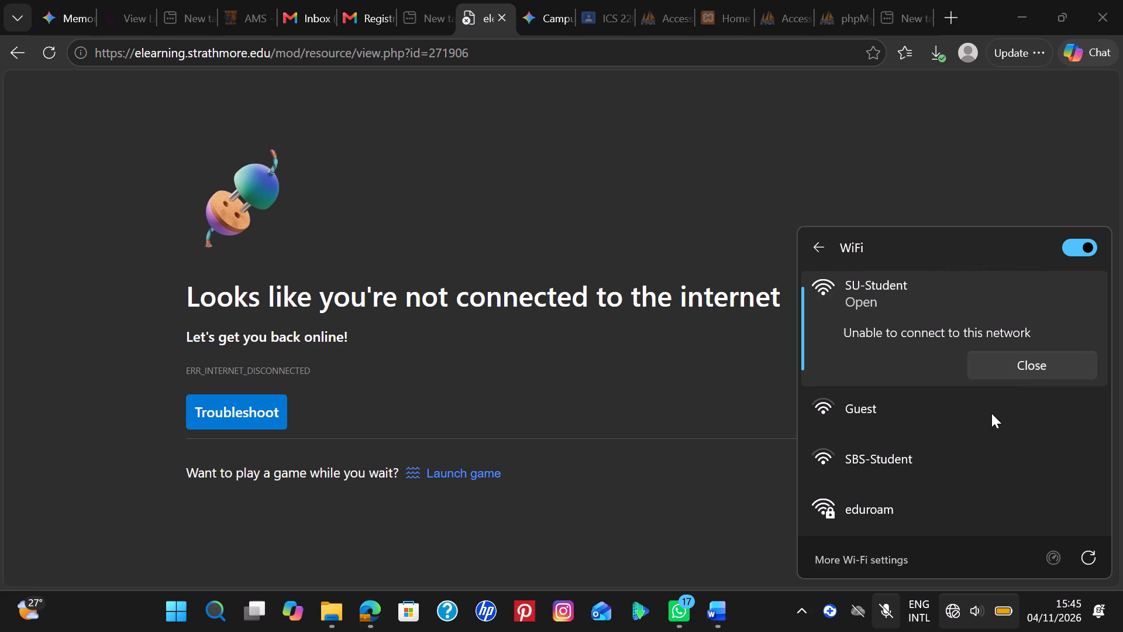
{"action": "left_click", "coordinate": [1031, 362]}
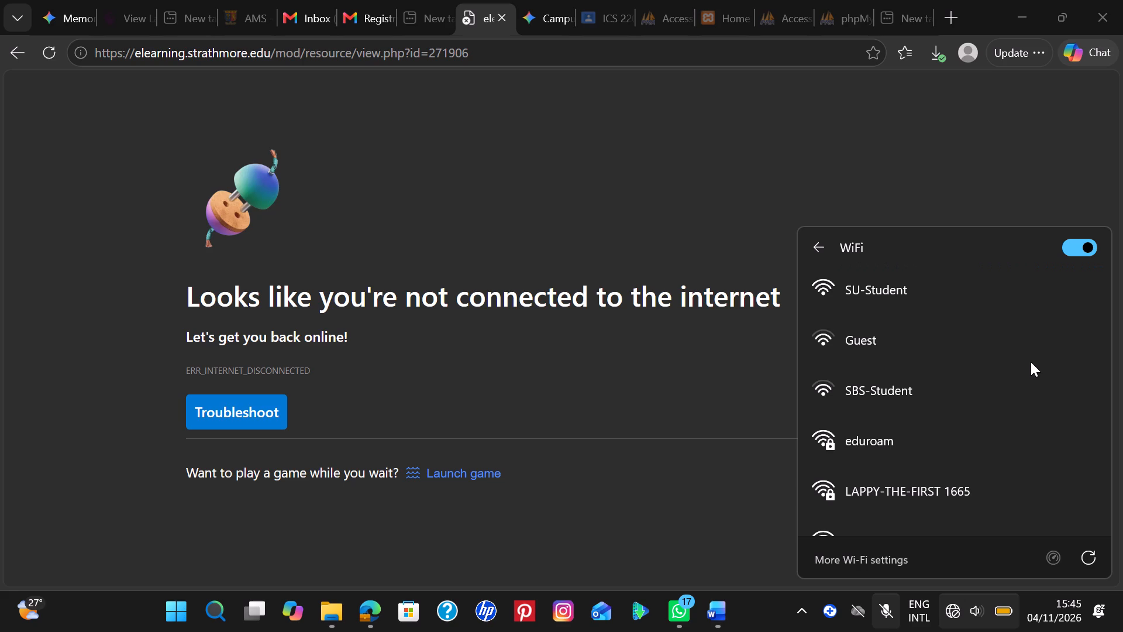
Connect to the SU-Student Wi-Fi network again, leaving automatic connection off.
{"action": "left_click", "coordinate": [930, 296]}
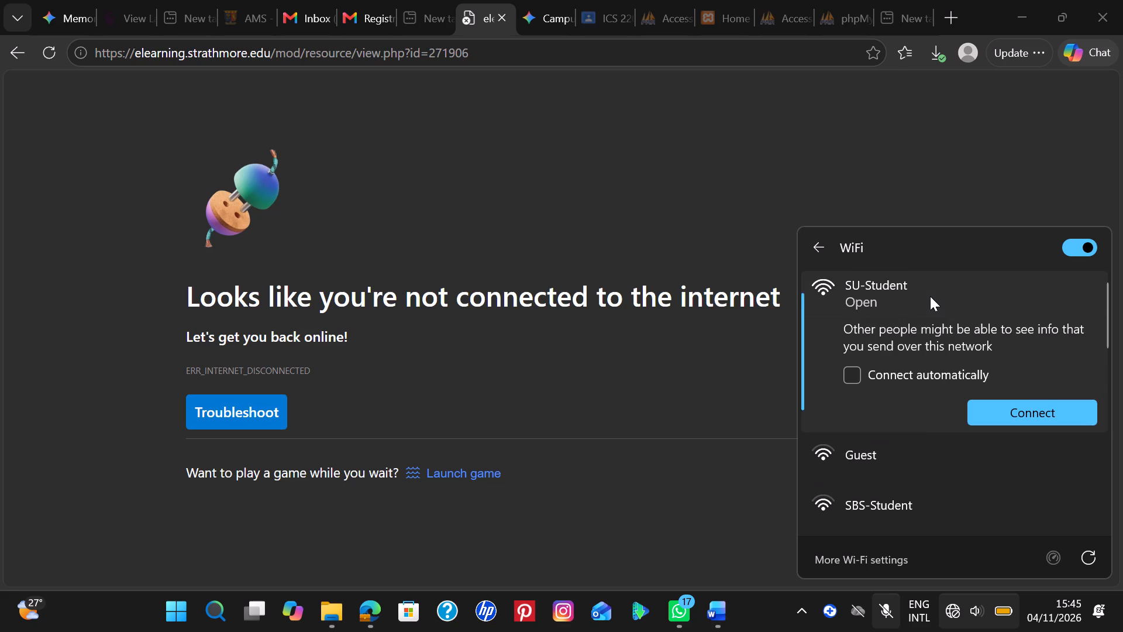
{"action": "left_click", "coordinate": [1025, 412]}
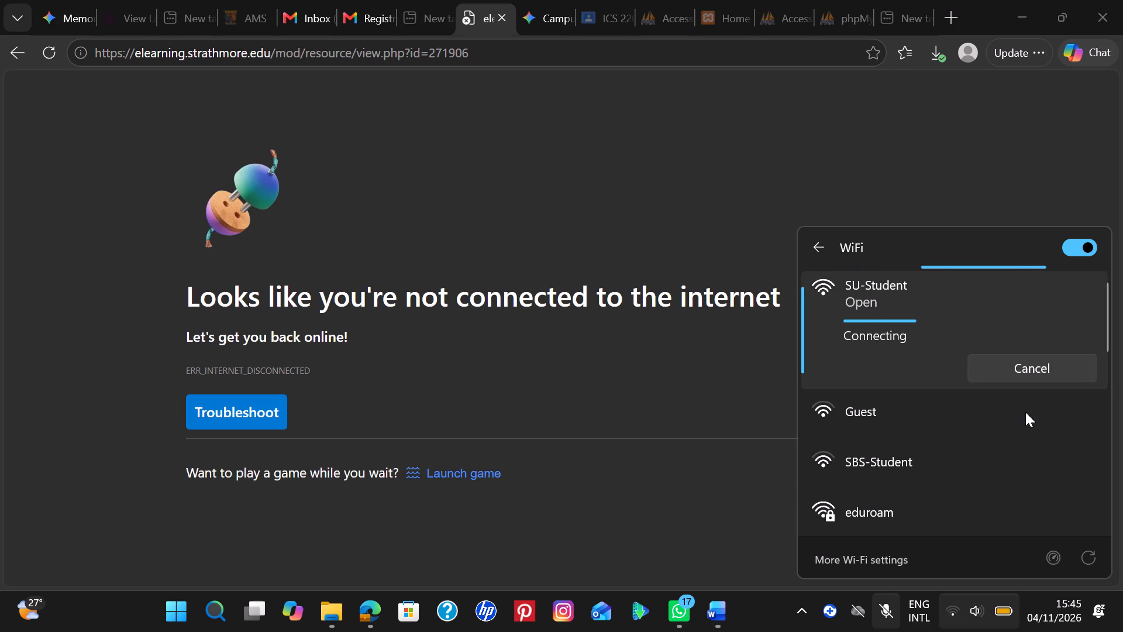
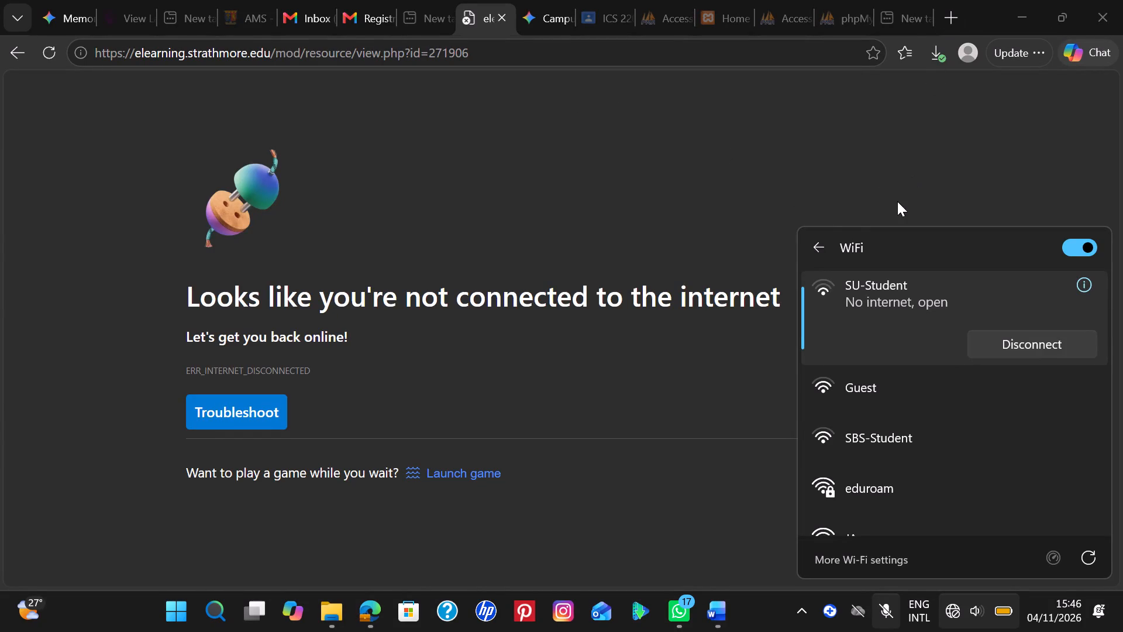
Switch the Wi-Fi connection from SU-Student to the X2 network and return to the Lab Assignment 4 PDF.
{"action": "left_click", "coordinate": [813, 239]}
{"action": "left_click", "coordinate": [885, 287]}
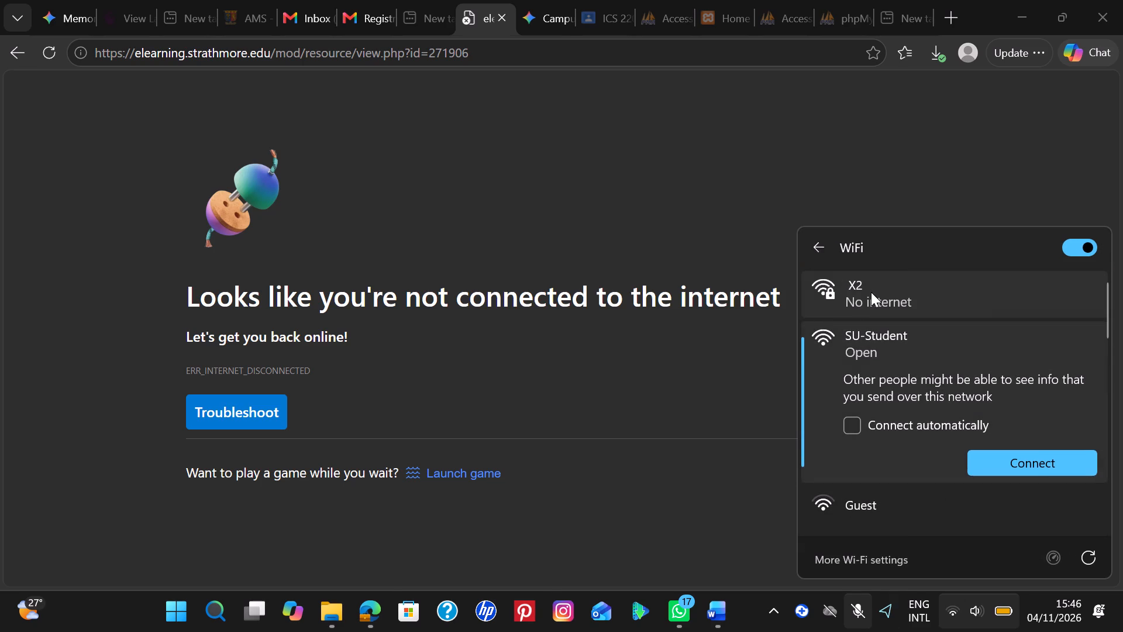
{"action": "left_click", "coordinate": [871, 292]}
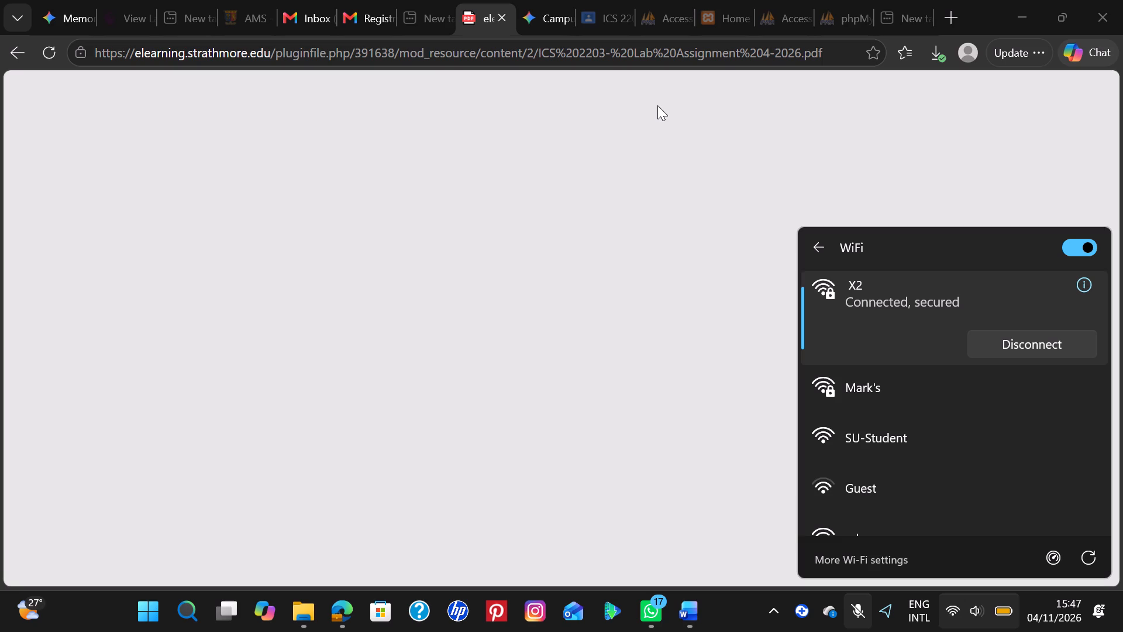
{"action": "left_click", "coordinate": [592, 383]}
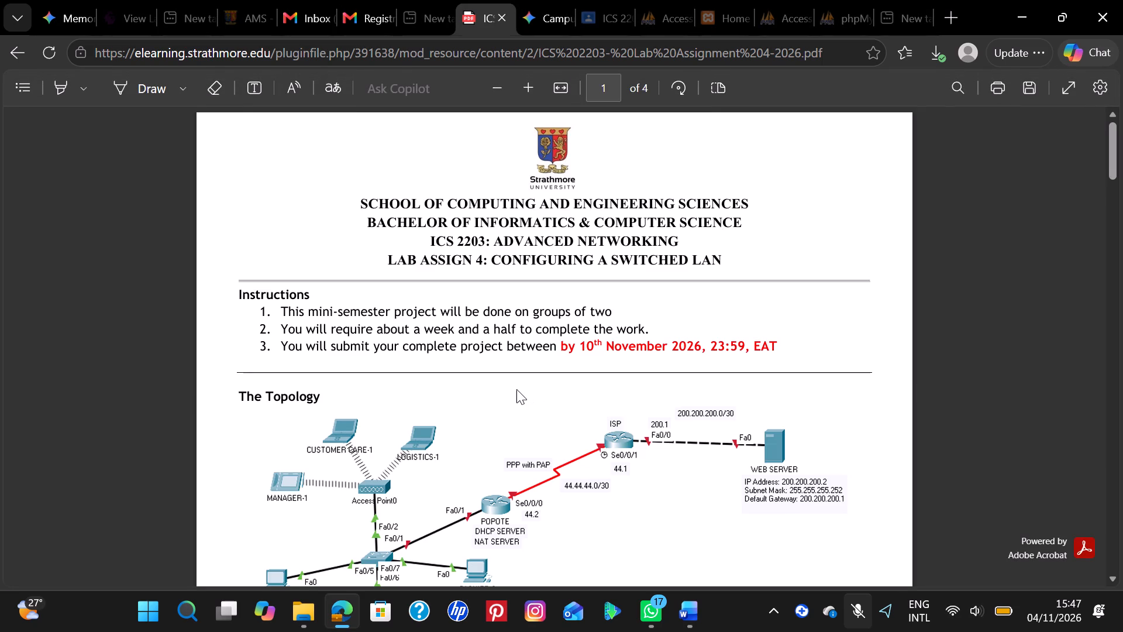
Read the first page of the Lab Assign 4 PDF, examining the Instructions, The Topology diagram and the start of The Scenario.
{"action": "scroll", "coordinate": [516, 389], "scroll_direction": "down", "scroll_amount": 1}
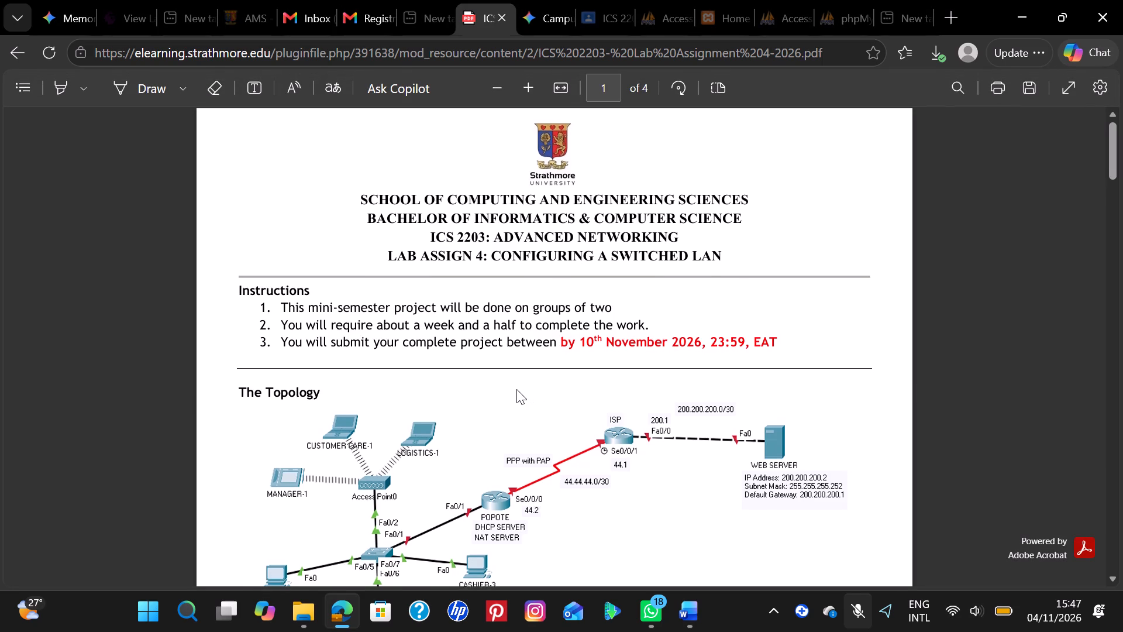
{"action": "scroll", "coordinate": [516, 389], "scroll_direction": "down", "scroll_amount": 1}
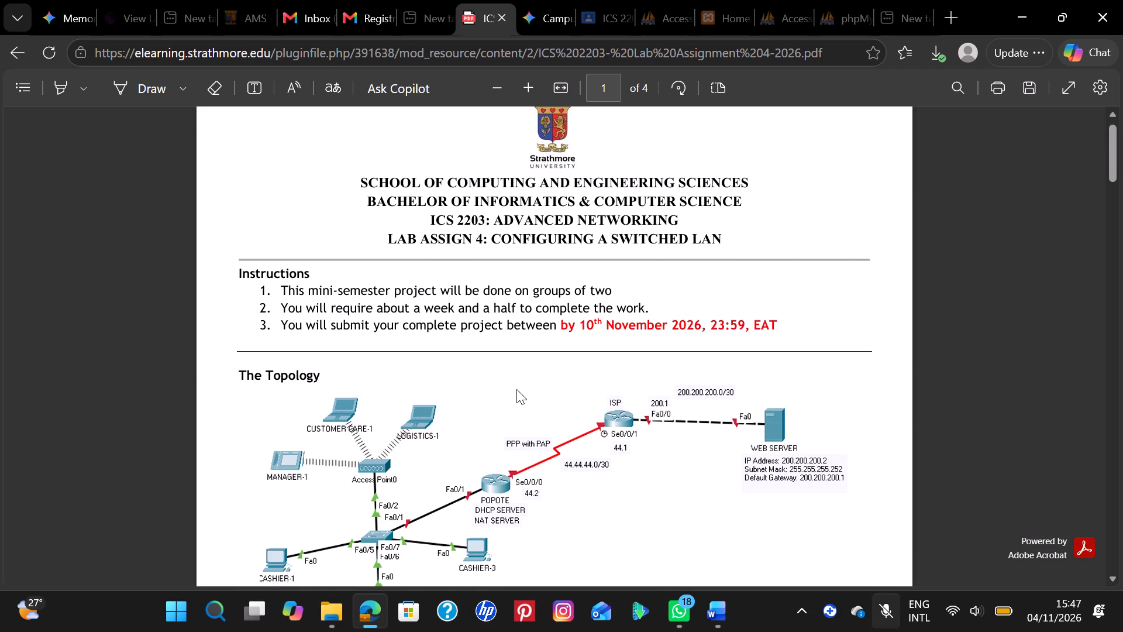
{"action": "scroll", "coordinate": [467, 320], "scroll_direction": "down", "scroll_amount": 1}
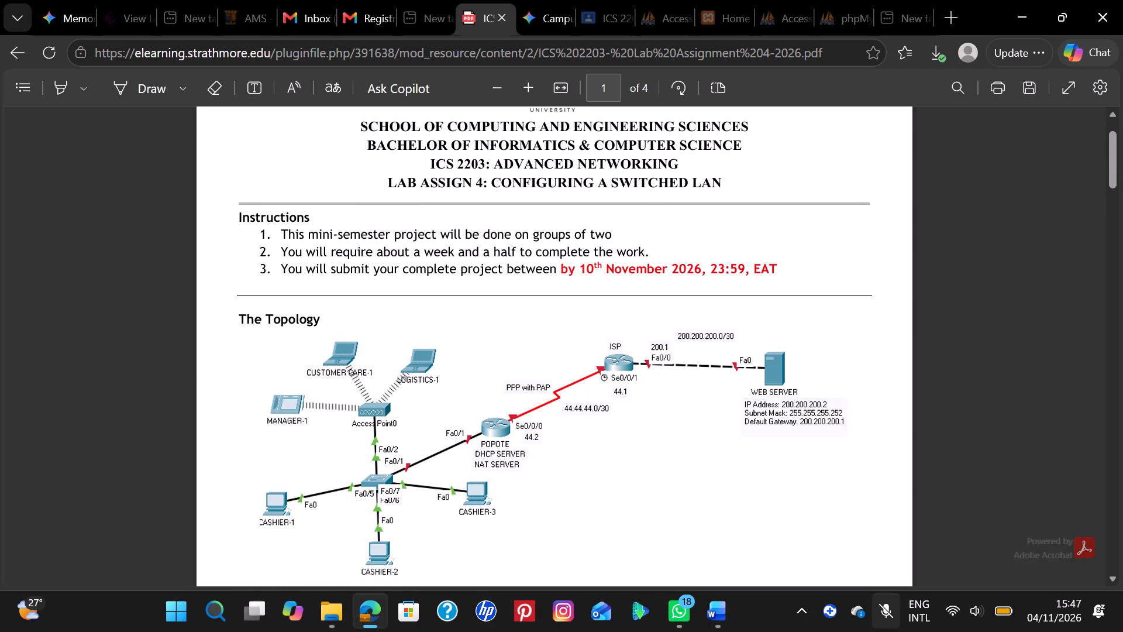
{"action": "scroll", "coordinate": [467, 320], "scroll_direction": "down", "scroll_amount": 2}
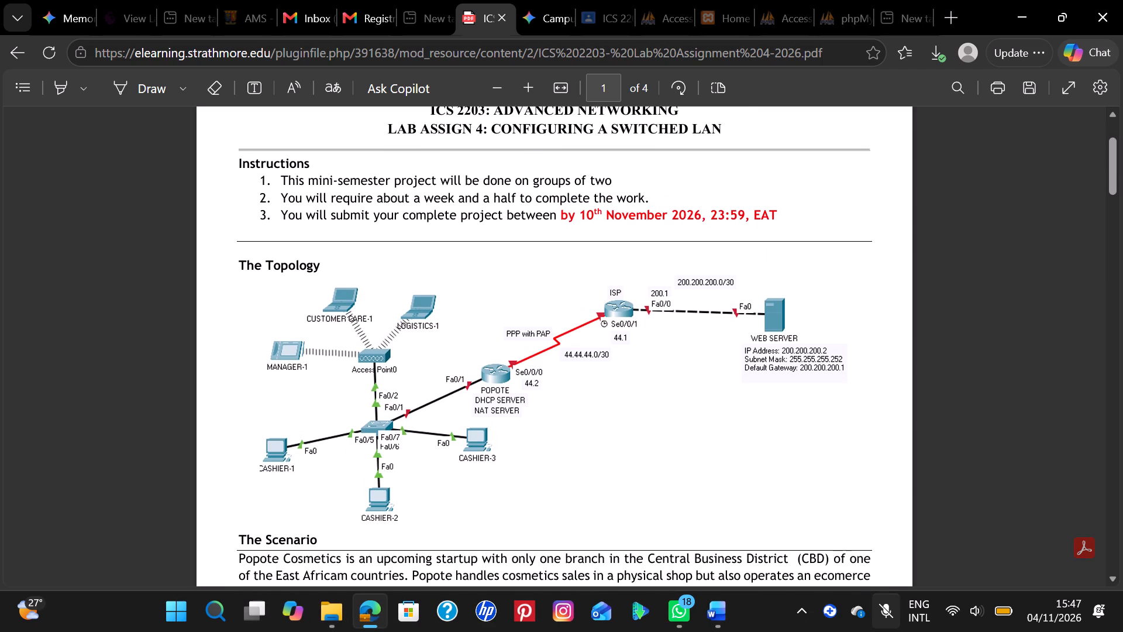
{"action": "scroll", "coordinate": [467, 320], "scroll_direction": "down", "scroll_amount": 1}
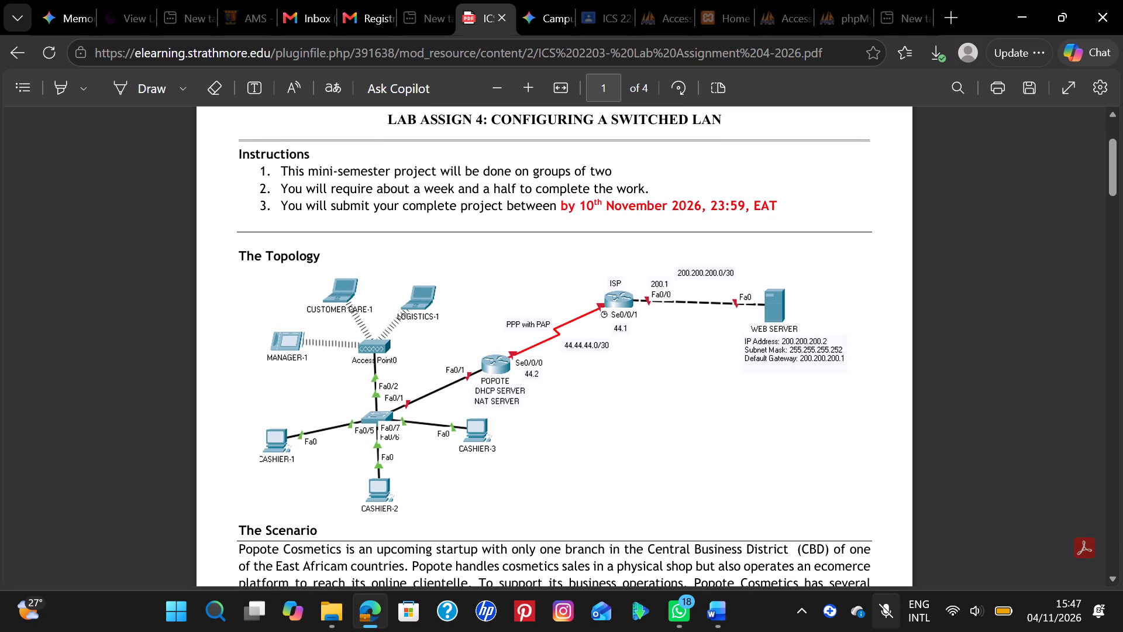
Read the topology, scenario and device model table on page 1 of the Lab Assignment 4 PDF.
{"action": "scroll", "coordinate": [467, 320], "scroll_direction": "down", "scroll_amount": 1}
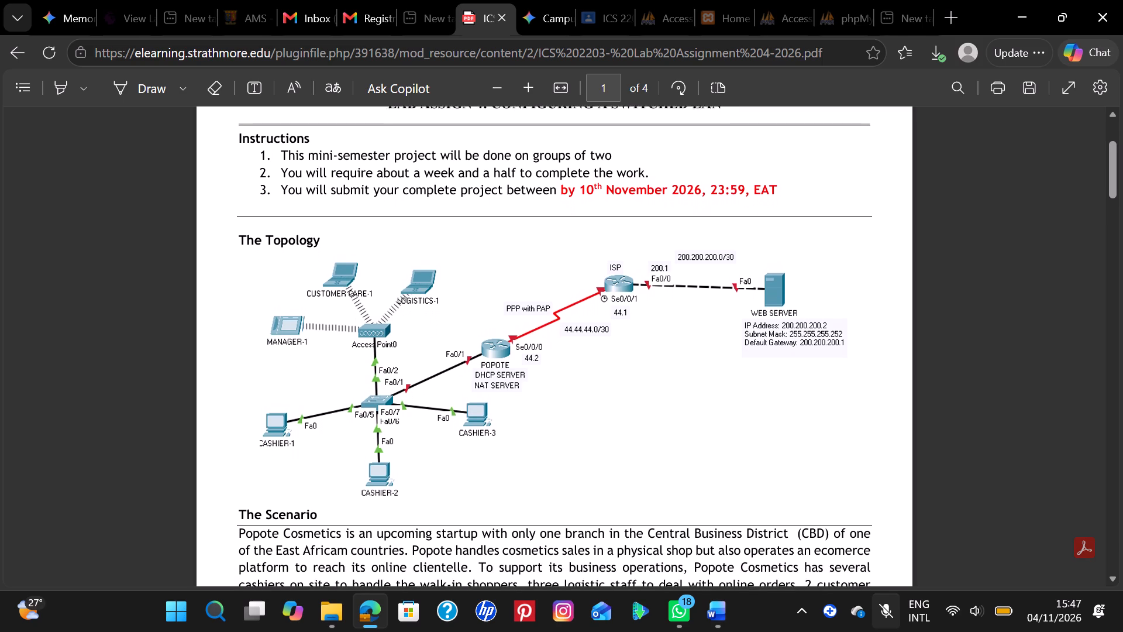
{"action": "scroll", "coordinate": [467, 320], "scroll_direction": "down", "scroll_amount": 1}
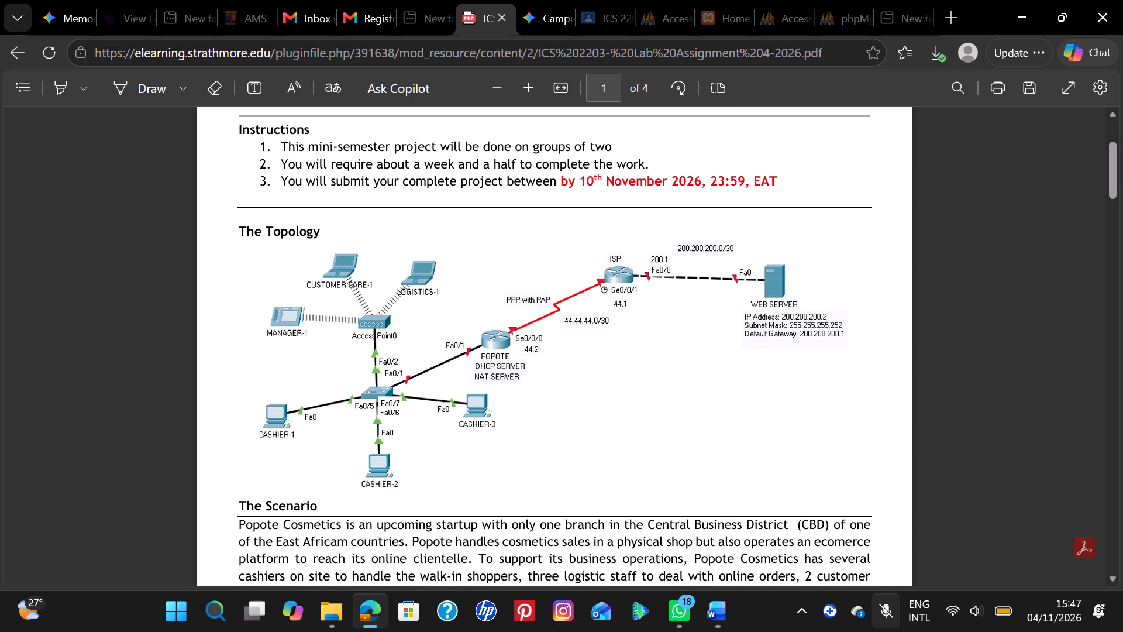
{"action": "scroll", "coordinate": [467, 320], "scroll_direction": "down", "scroll_amount": 1}
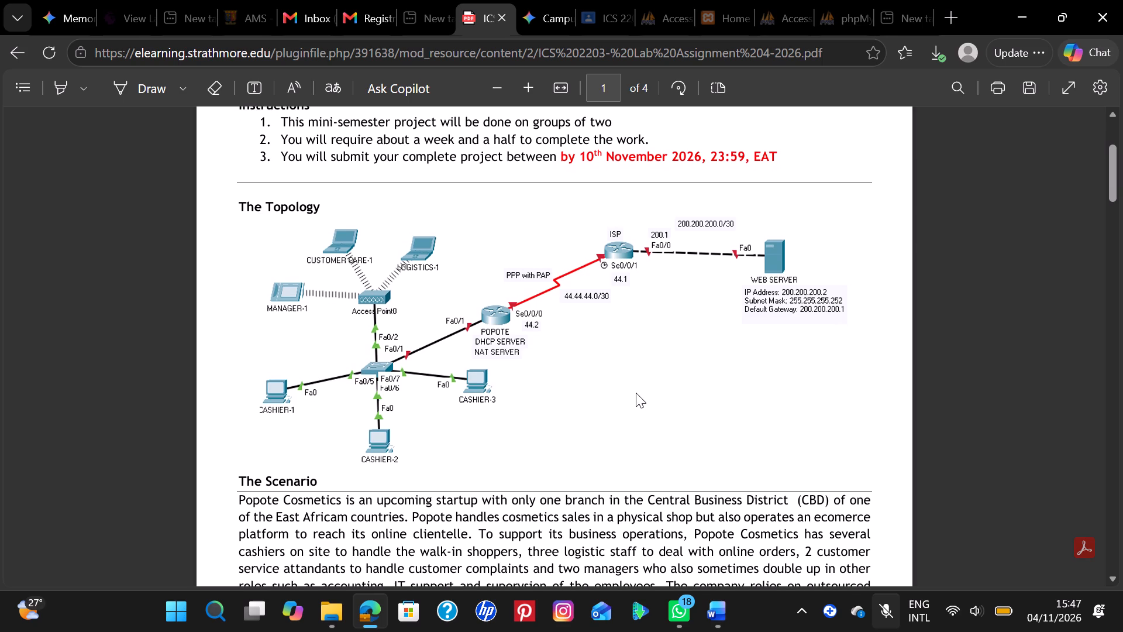
{"action": "scroll", "coordinate": [636, 393], "scroll_direction": "down", "scroll_amount": 1}
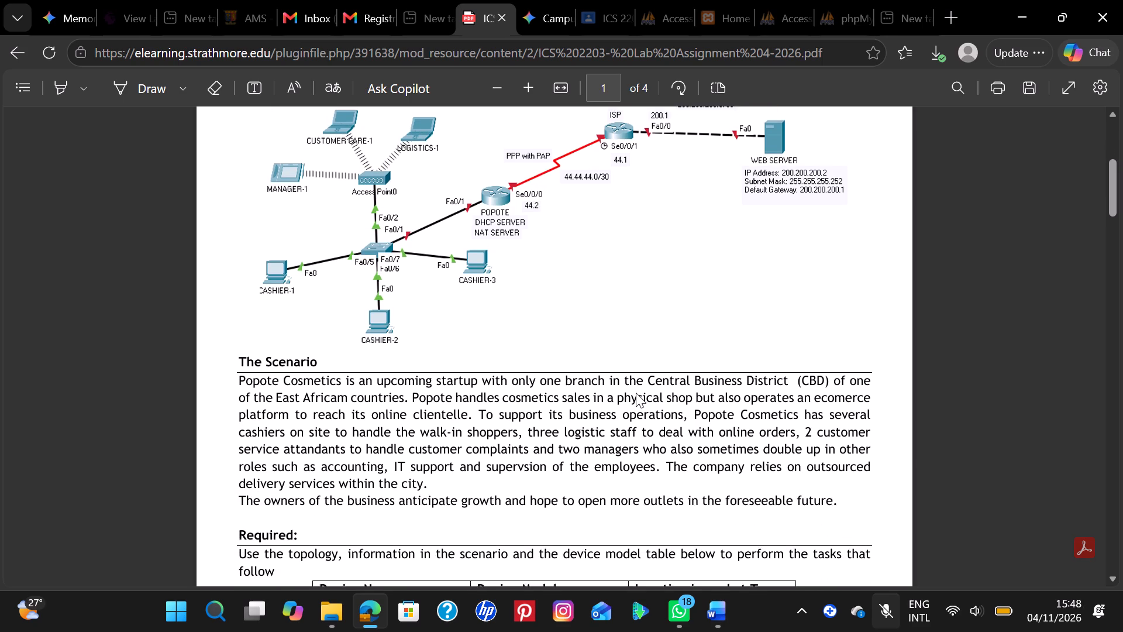
{"action": "scroll", "coordinate": [636, 393], "scroll_direction": "down", "scroll_amount": 1}
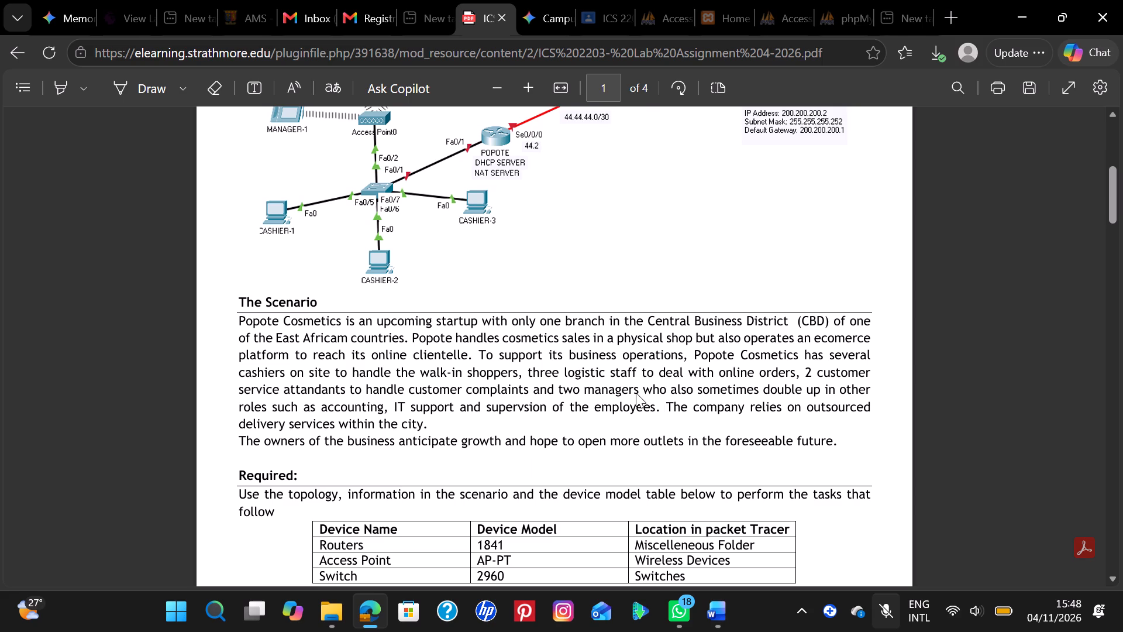
{"action": "left_click", "coordinate": [1107, 256]}
{"action": "scroll", "coordinate": [719, 359], "scroll_direction": "down", "scroll_amount": 1}
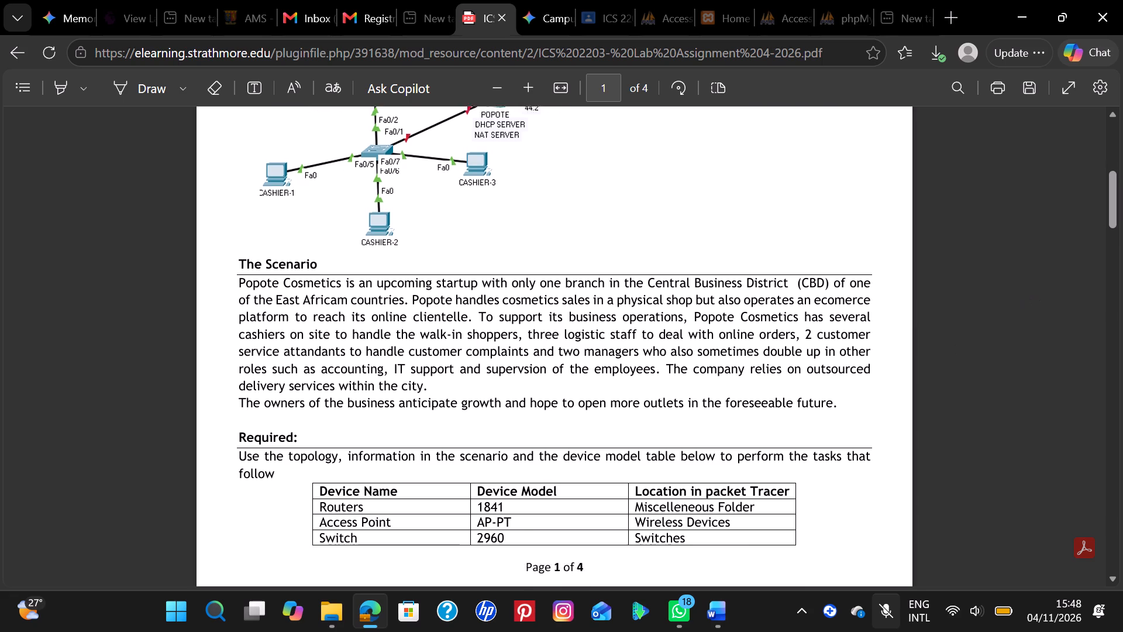
{"action": "scroll", "coordinate": [719, 359], "scroll_direction": "down", "scroll_amount": 2}
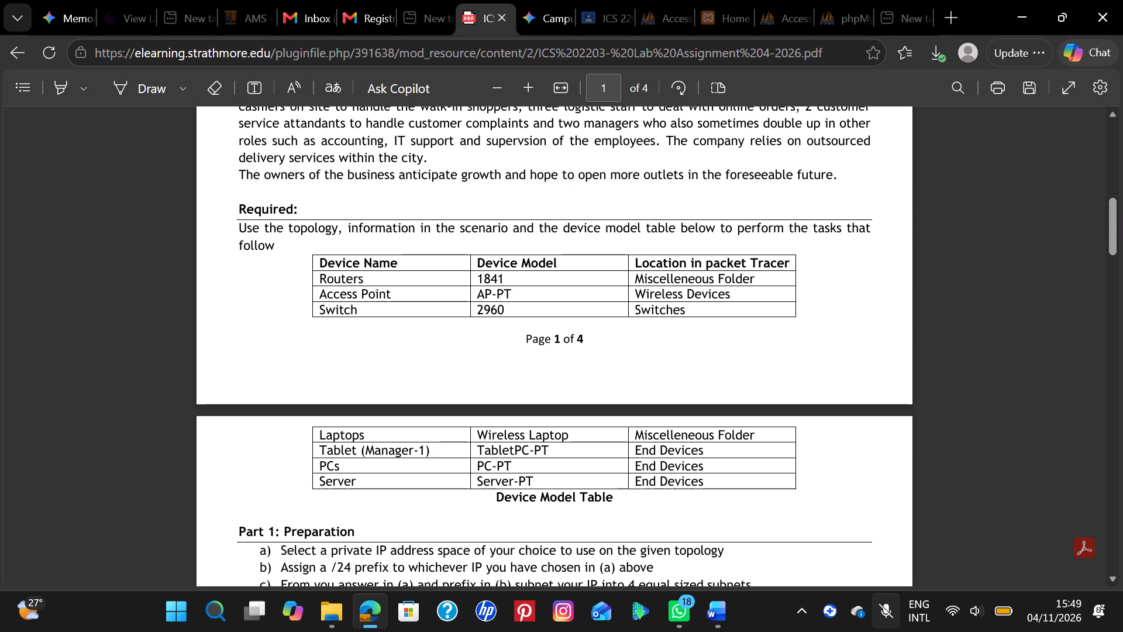
Examine the Part 1 to Part 4 tasks and blank tables of Lab Assignment 4, and return to its first page.
{"action": "scroll", "coordinate": [571, 401], "scroll_direction": "down", "scroll_amount": 2}
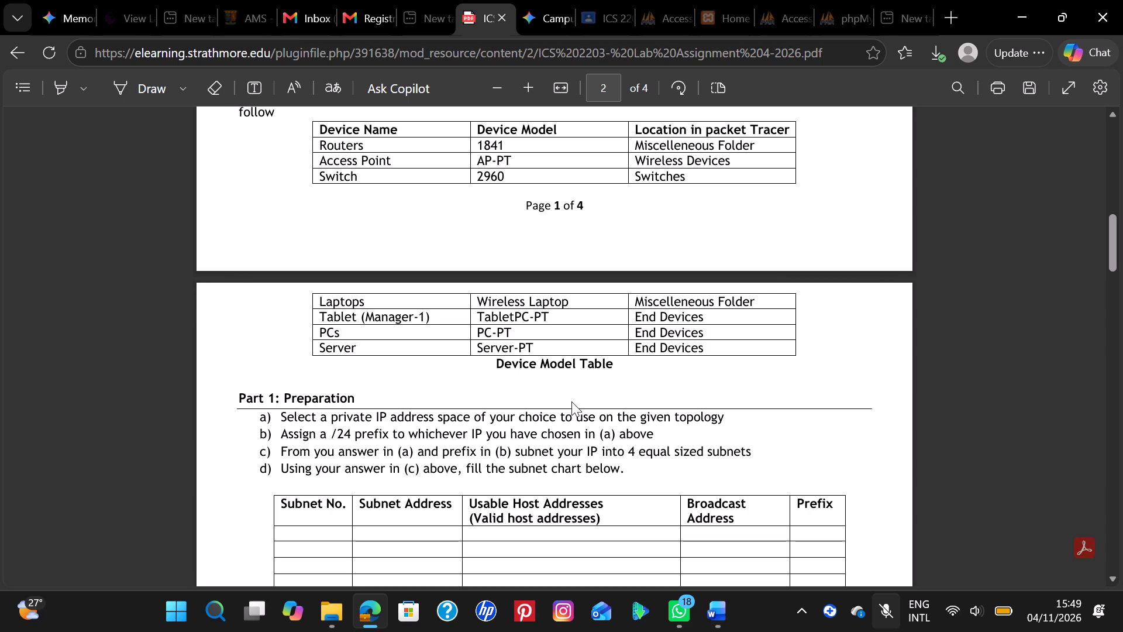
{"action": "scroll", "coordinate": [571, 401], "scroll_direction": "down", "scroll_amount": 2}
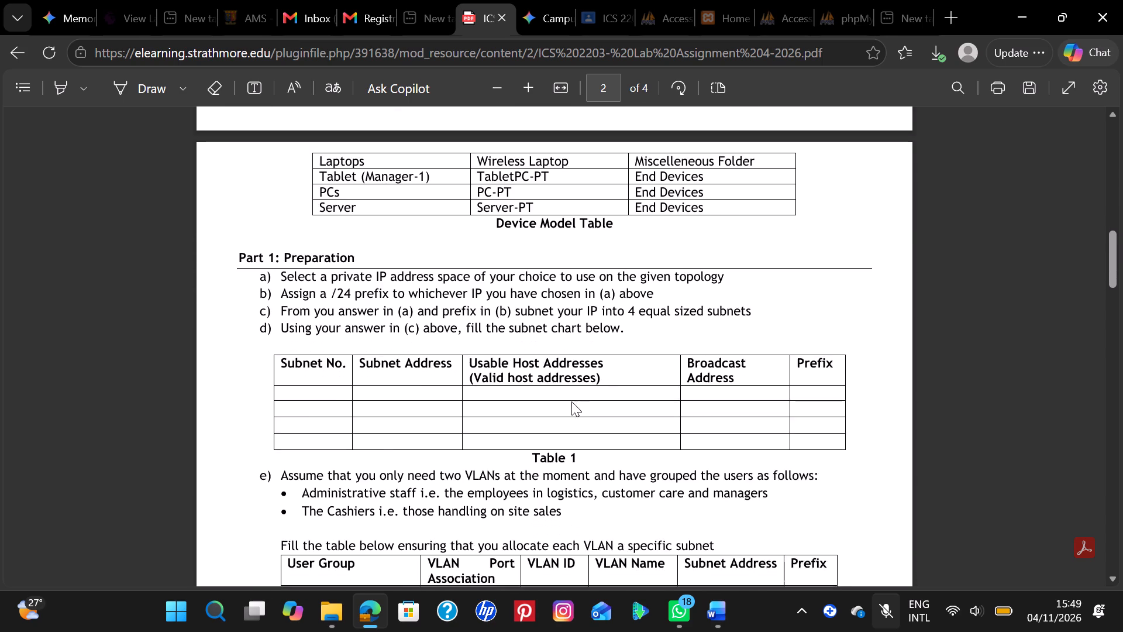
{"action": "scroll", "coordinate": [571, 401], "scroll_direction": "down", "scroll_amount": 3}
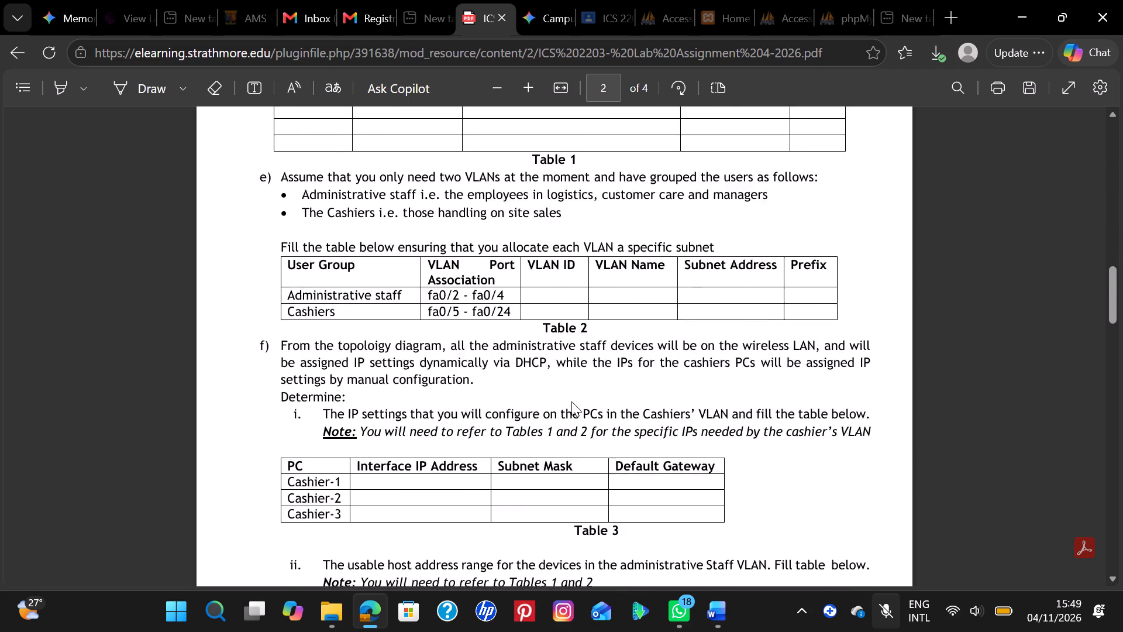
{"action": "scroll", "coordinate": [571, 401], "scroll_direction": "down", "scroll_amount": 4}
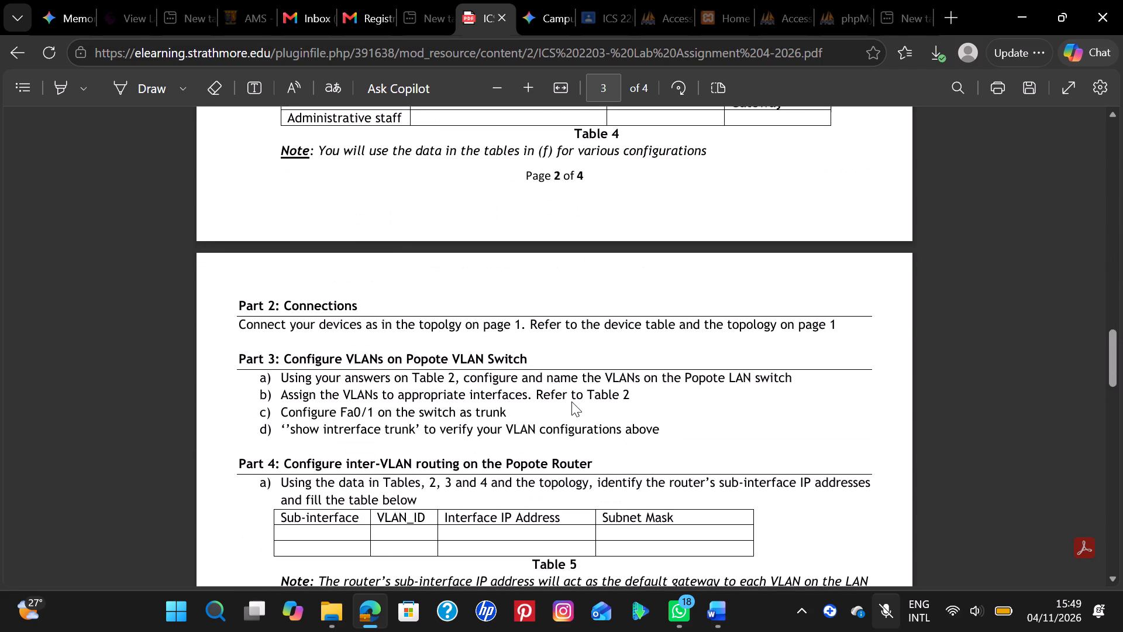
{"action": "scroll", "coordinate": [571, 401], "scroll_direction": "up", "scroll_amount": 3}
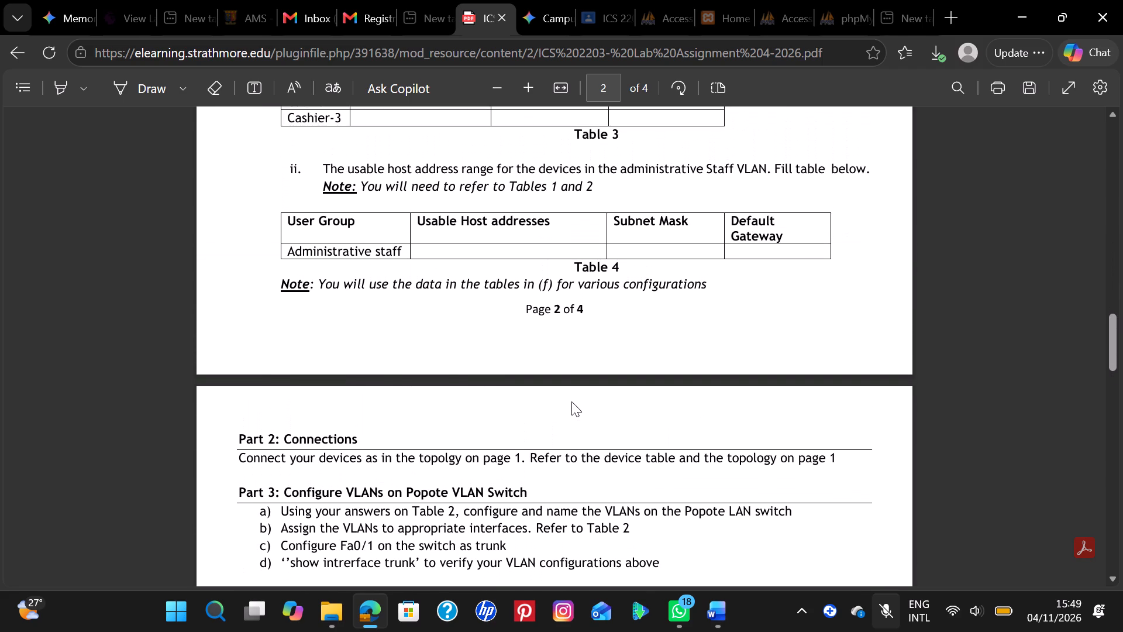
{"action": "scroll", "coordinate": [571, 401], "scroll_direction": "up", "scroll_amount": 6}
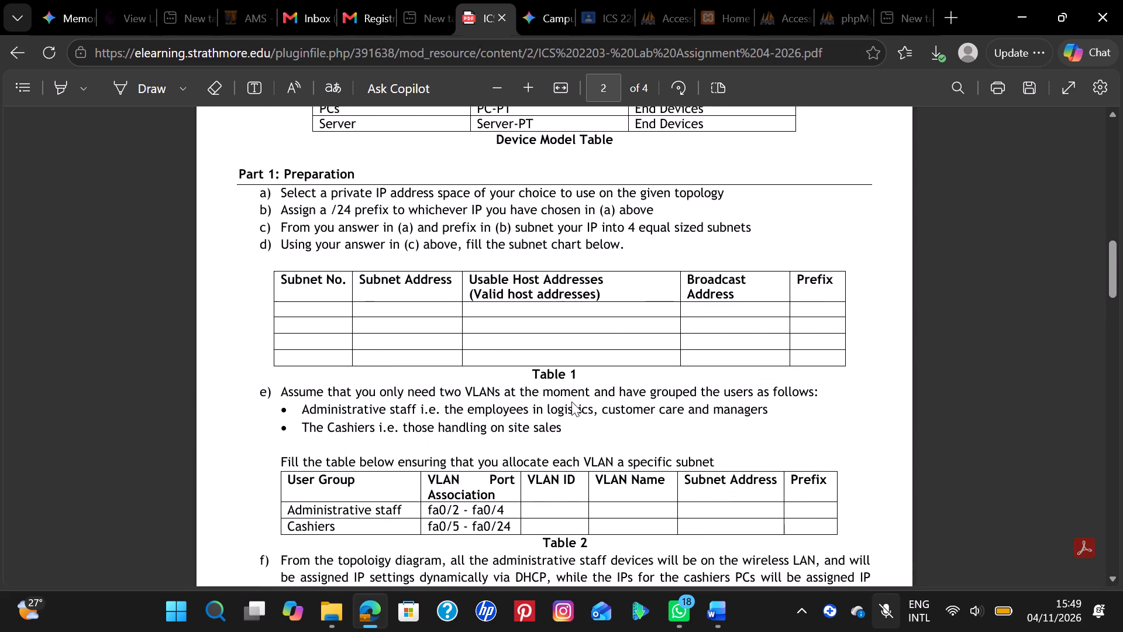
{"action": "scroll", "coordinate": [571, 401], "scroll_direction": "up", "scroll_amount": 5}
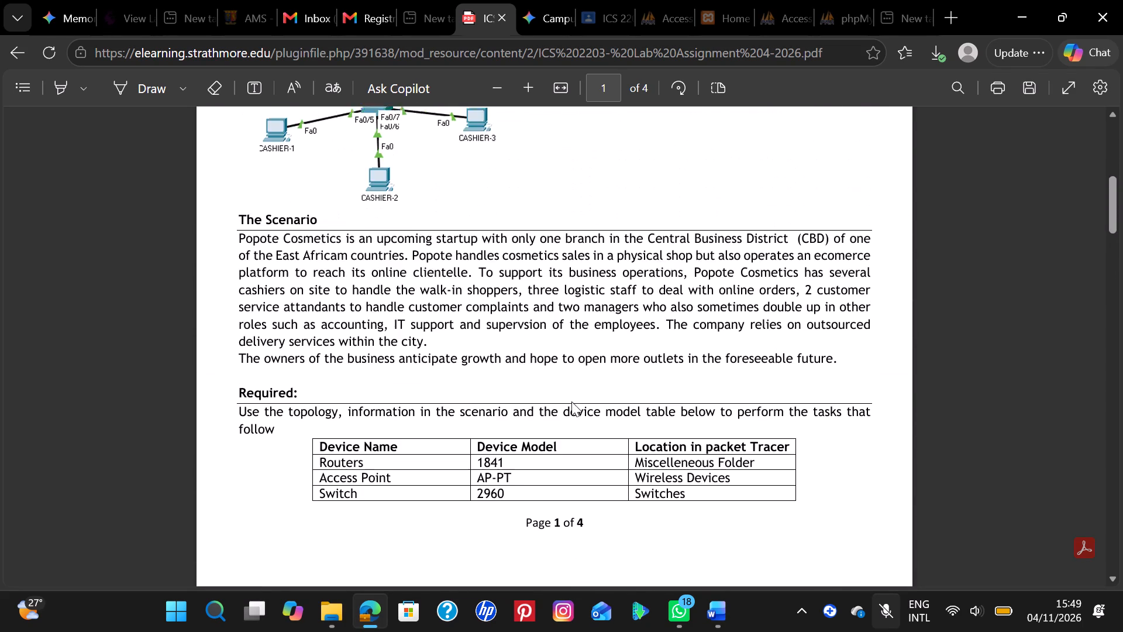
{"action": "scroll", "coordinate": [571, 401], "scroll_direction": "up", "scroll_amount": 1}
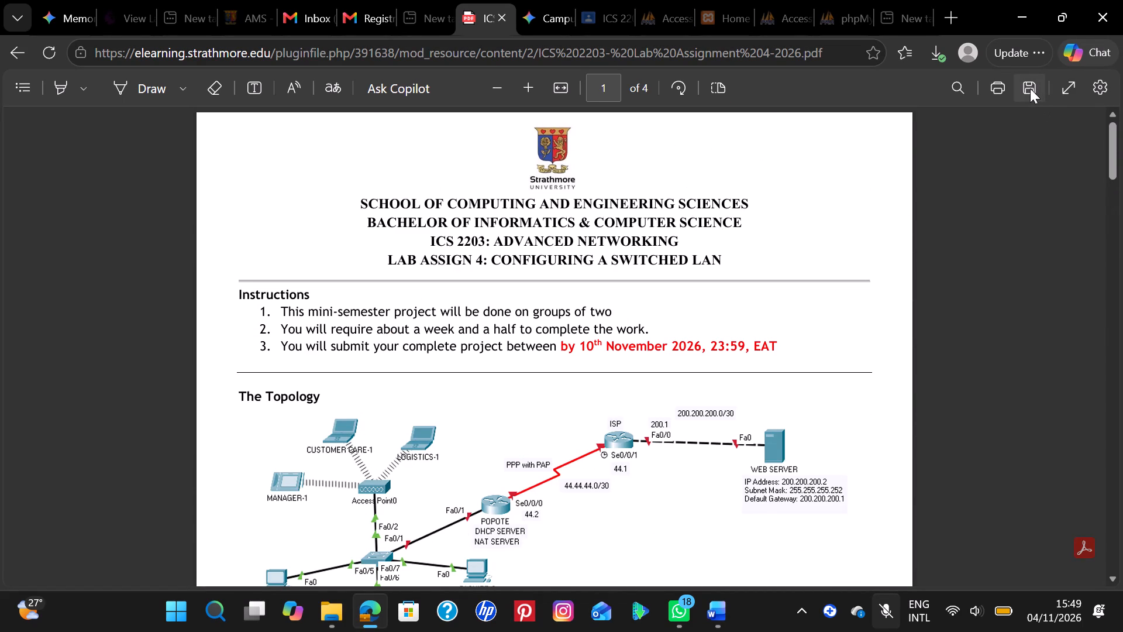
Save the lab assignment PDF in the Documents folder as ICS 2203- Lab Assignment 4-2026, dismissing the antivirus window.
{"action": "left_click", "coordinate": [1030, 88]}
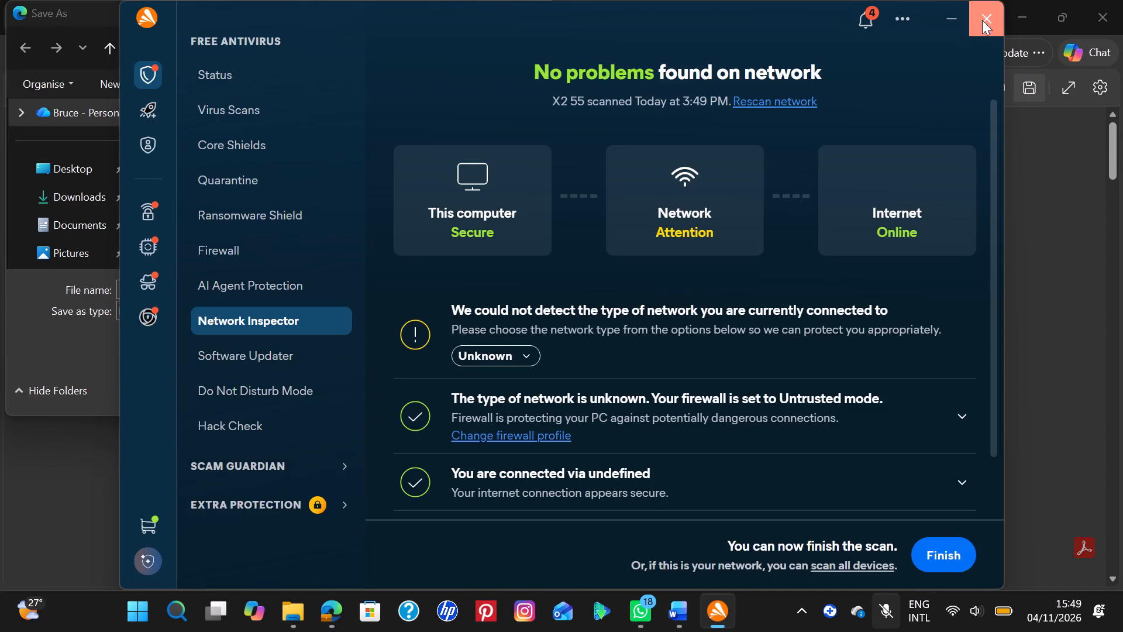
{"action": "left_click", "coordinate": [982, 20]}
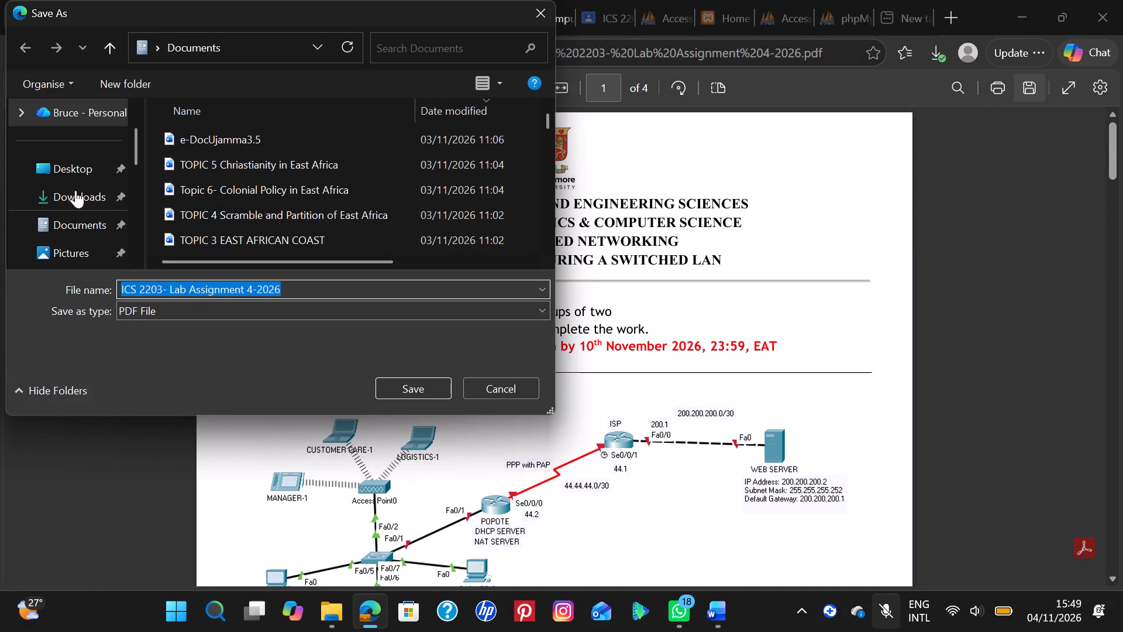
{"action": "left_click", "coordinate": [57, 228]}
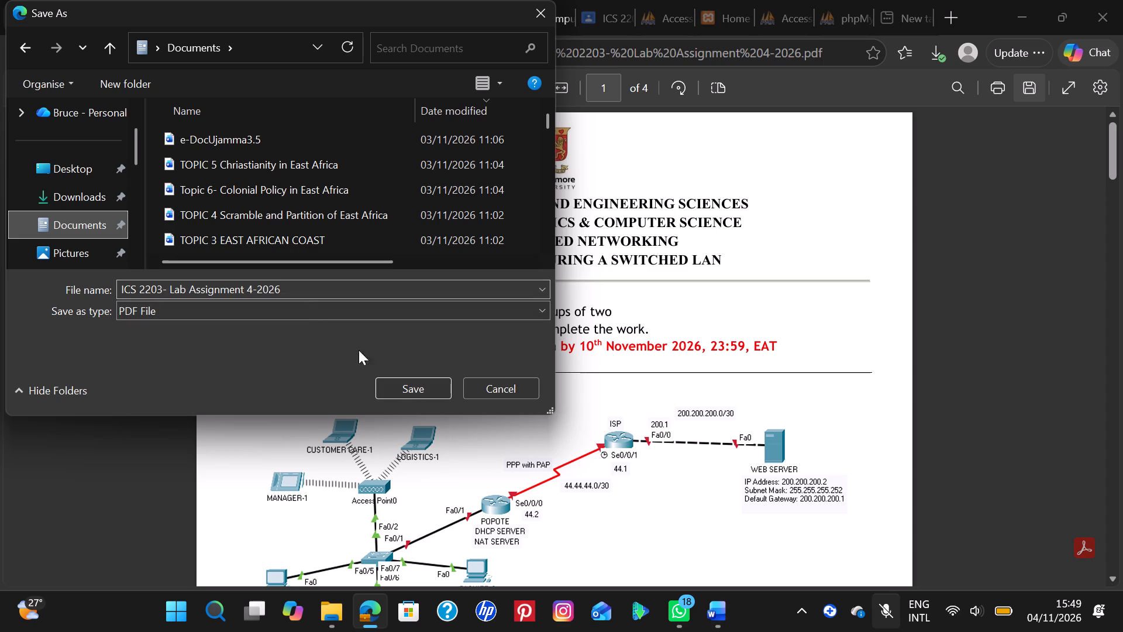
{"action": "left_click", "coordinate": [397, 383]}
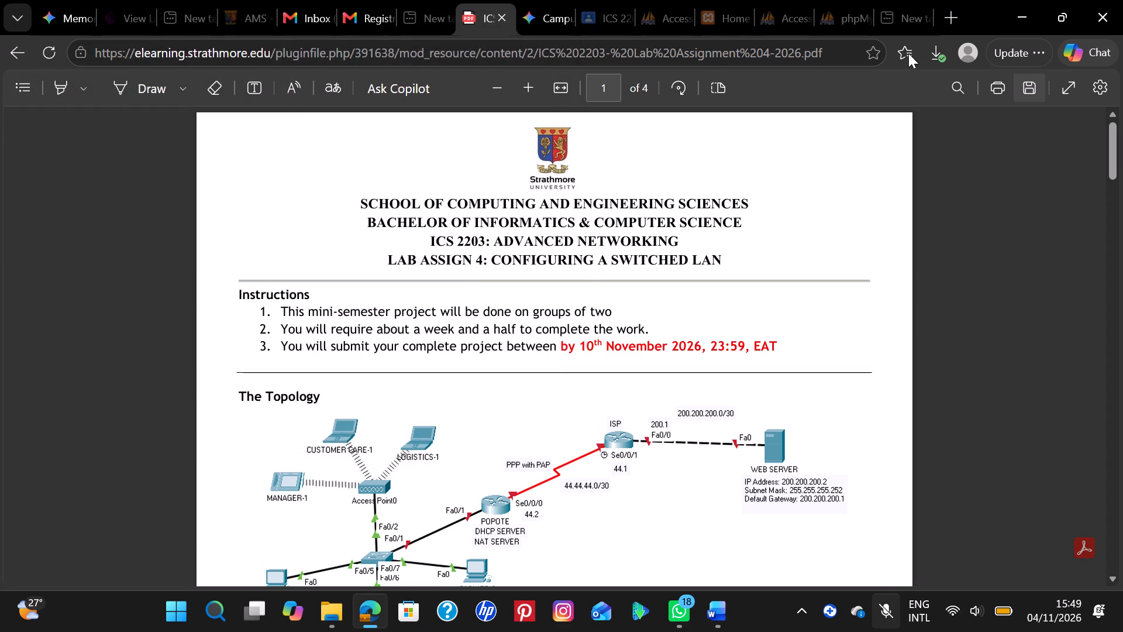
{"action": "left_click", "coordinate": [1021, 14]}
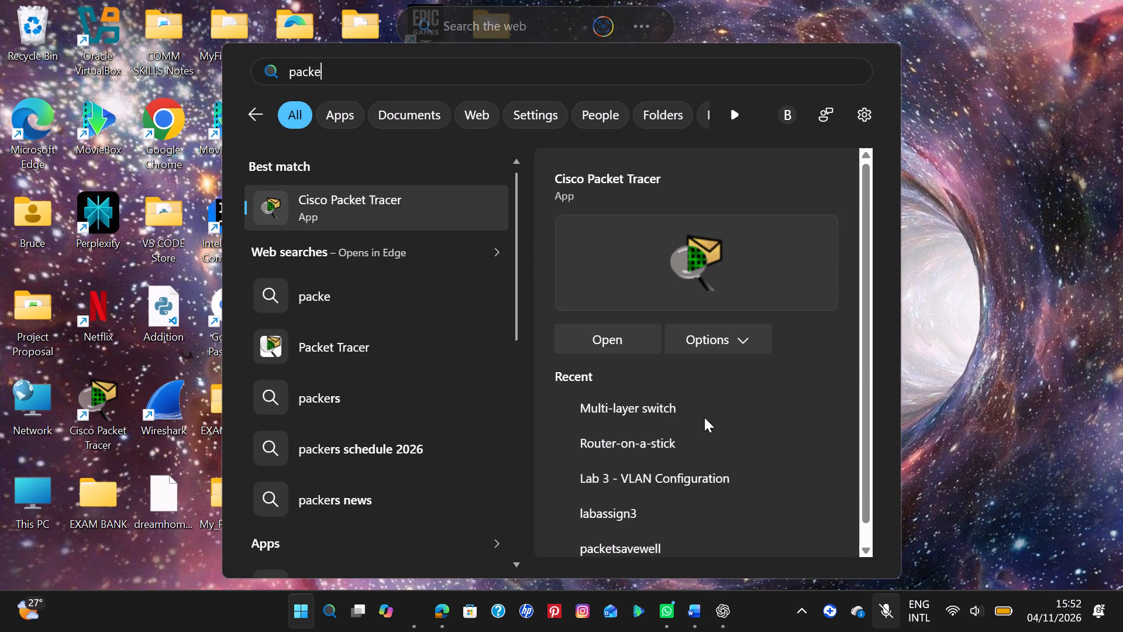
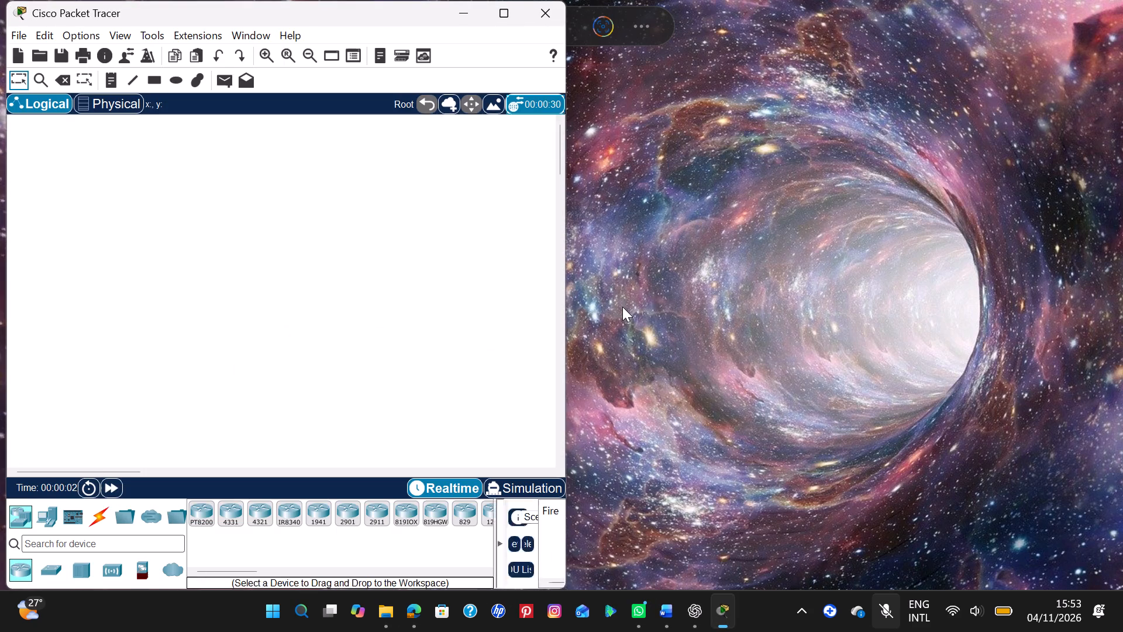
Maximise the Cisco Packet Tracer window.
{"action": "left_click", "coordinate": [499, 13]}
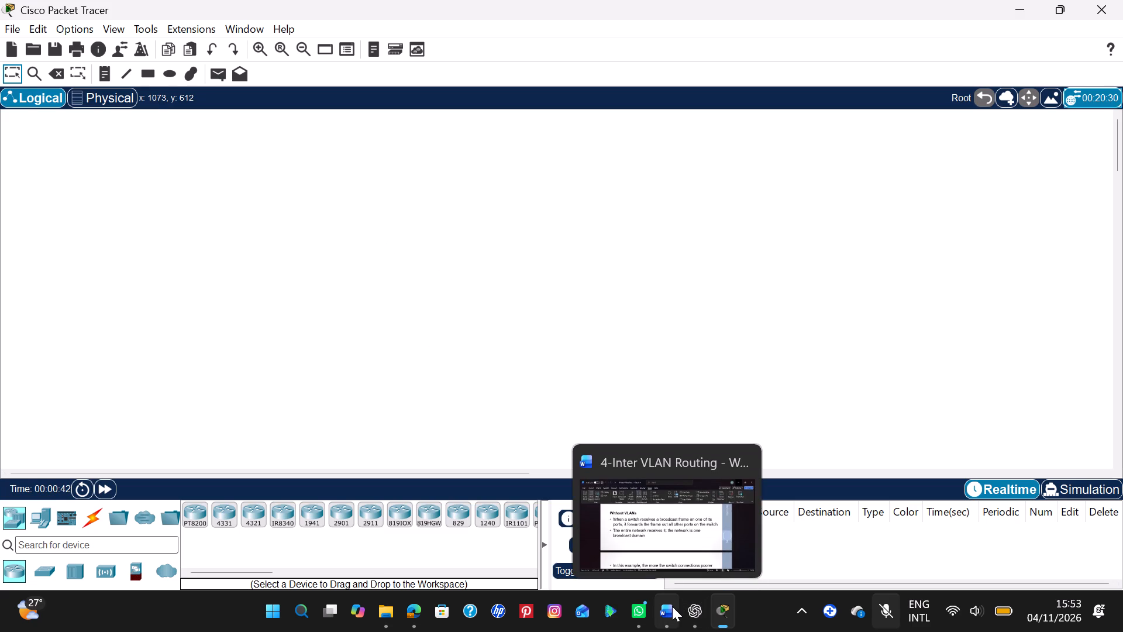
Switch to File Explorer and sort the Documents folder by date modified.
{"action": "left_click", "coordinate": [380, 616]}
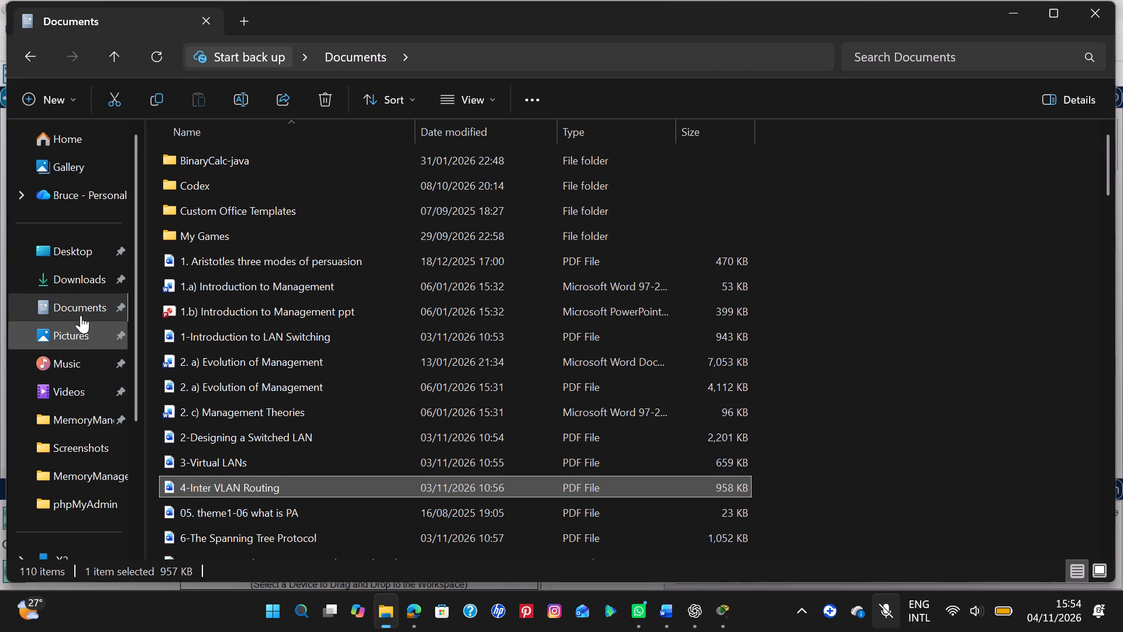
{"action": "double_click", "coordinate": [81, 305]}
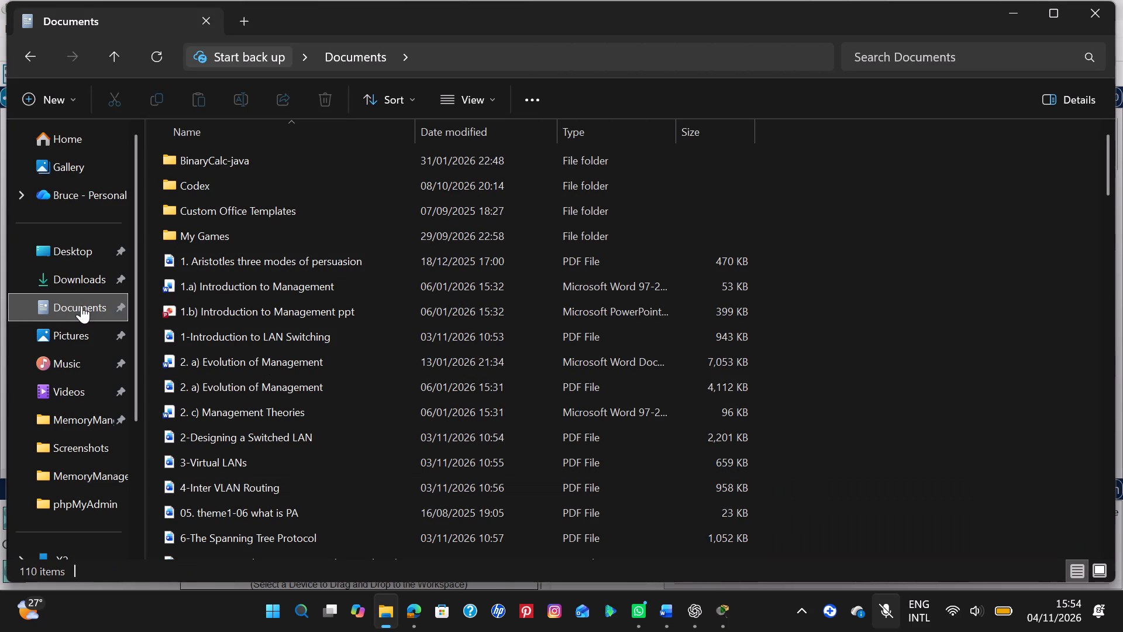
{"action": "scroll", "coordinate": [225, 276], "scroll_direction": "up", "scroll_amount": 15}
{"action": "scroll", "coordinate": [209, 444], "scroll_direction": "down", "scroll_amount": 1}
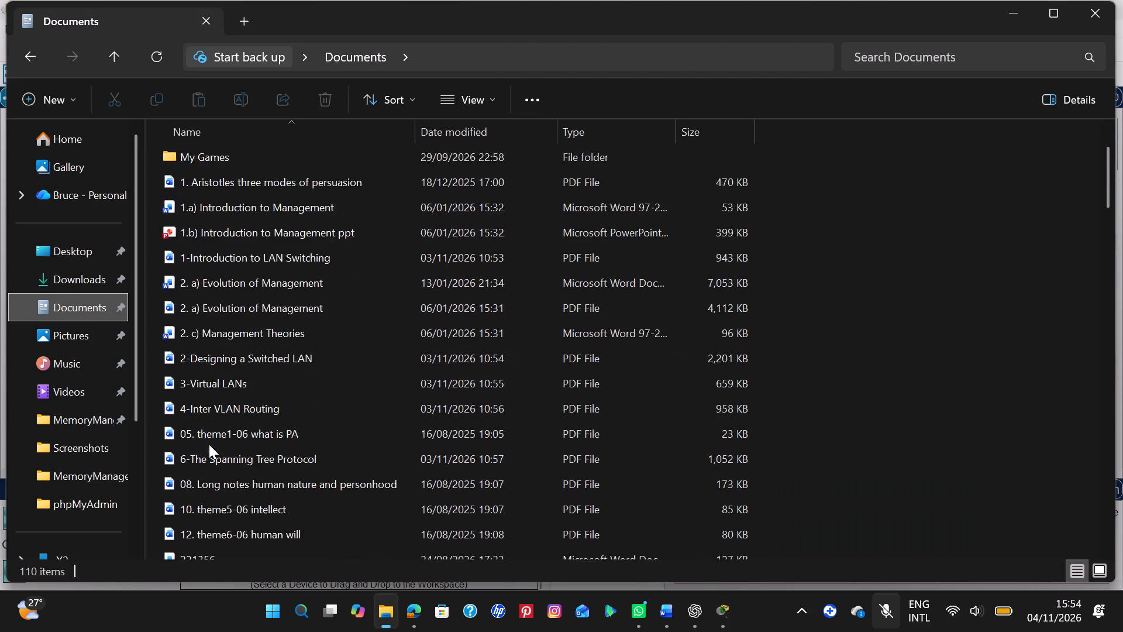
{"action": "scroll", "coordinate": [209, 444], "scroll_direction": "down", "scroll_amount": 4}
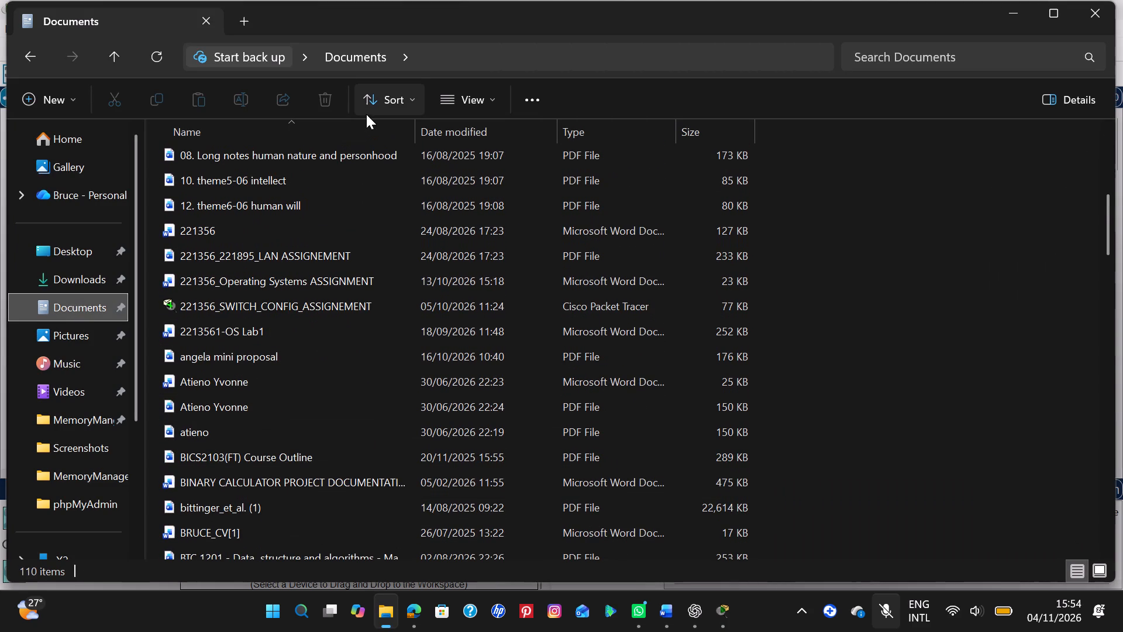
{"action": "left_click", "coordinate": [372, 98]}
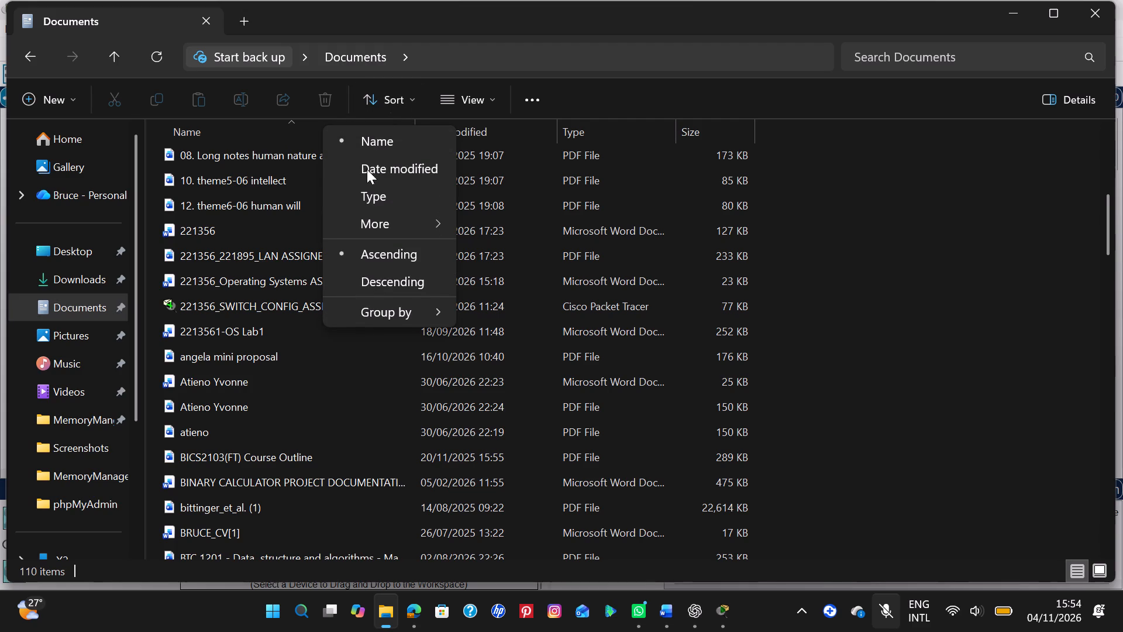
{"action": "left_click", "coordinate": [335, 173]}
{"action": "scroll", "coordinate": [285, 268], "scroll_direction": "up", "scroll_amount": 3}
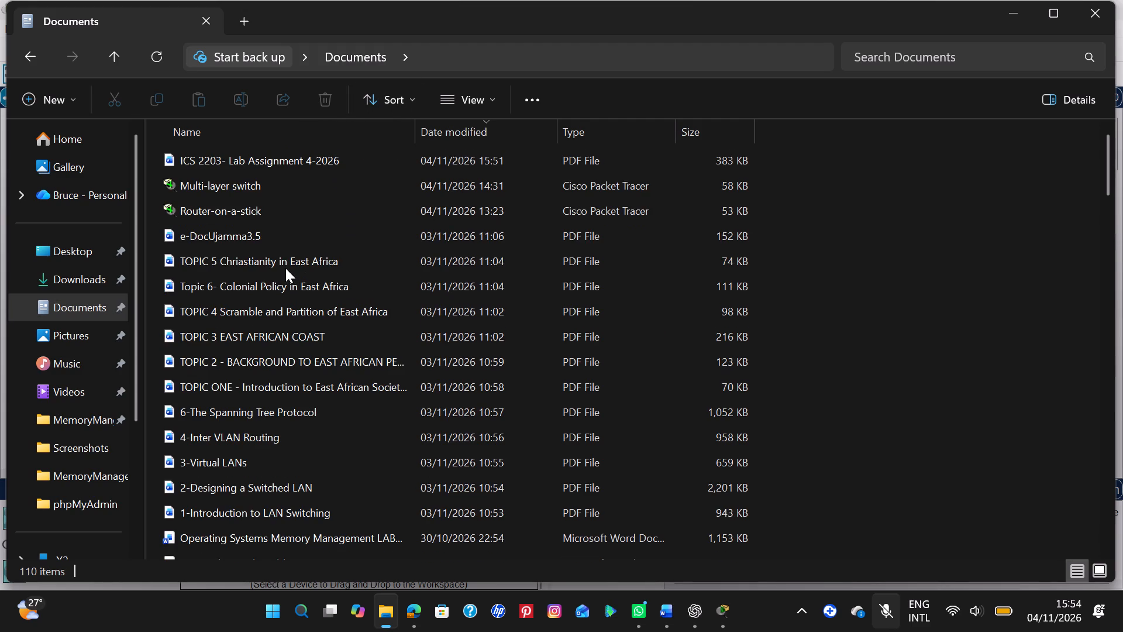
Open the ICS 2203- Lab Assignment 4-2026 PDF in Word, accepting the conversion, and enable editing.
{"action": "scroll", "coordinate": [285, 268], "scroll_direction": "up", "scroll_amount": 4}
{"action": "left_click", "coordinate": [257, 163]}
{"action": "double_click", "coordinate": [257, 163]}
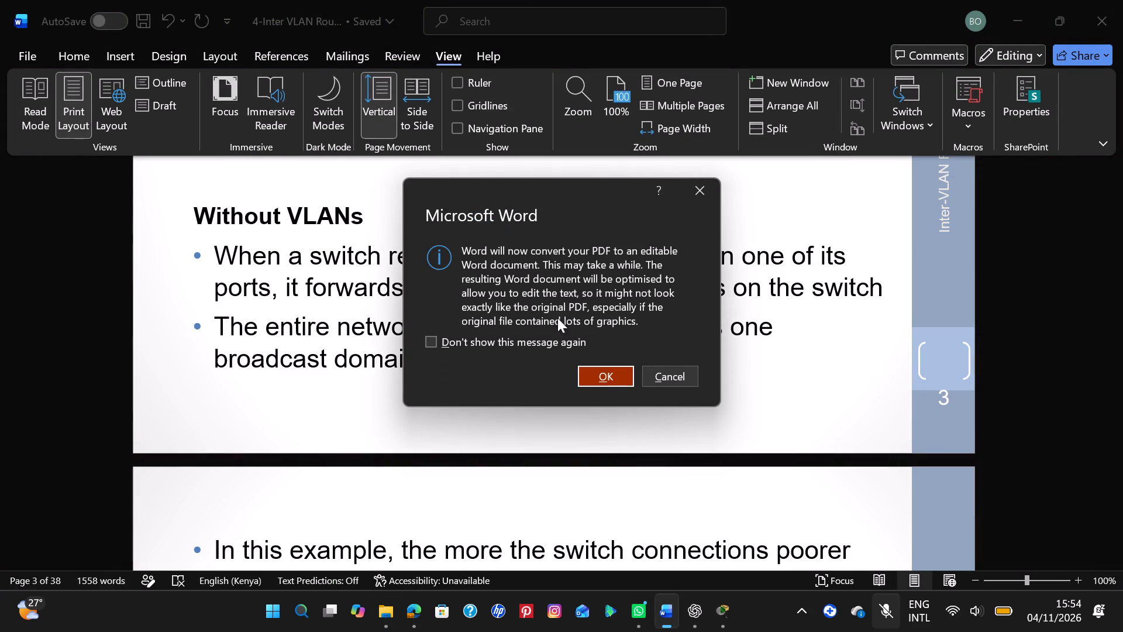
{"action": "left_click", "coordinate": [603, 373]}
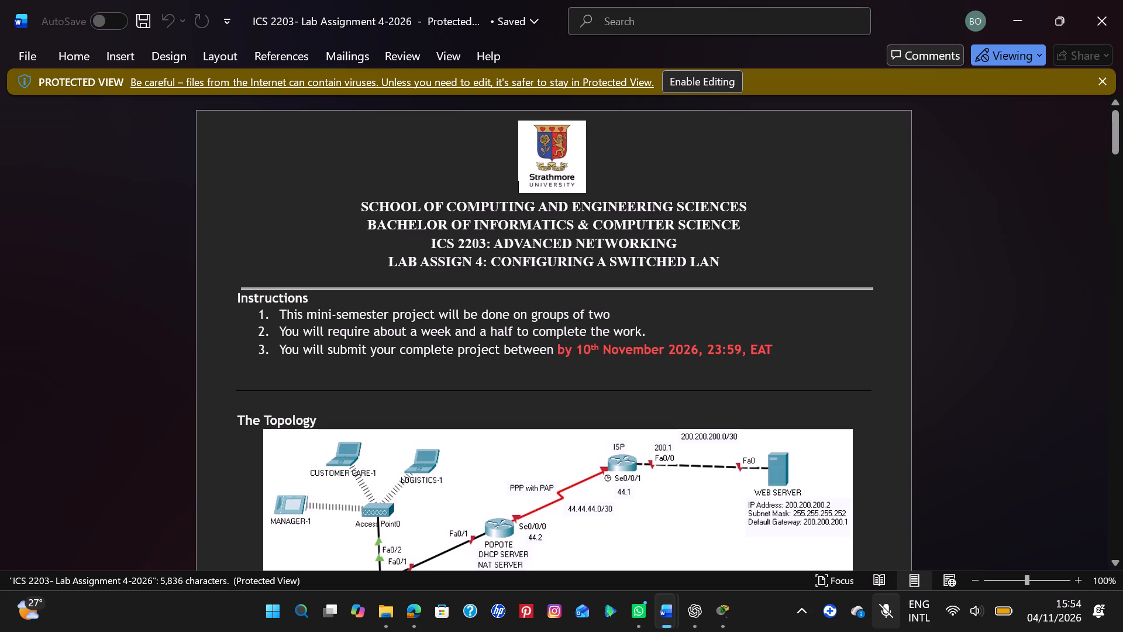
{"action": "left_click", "coordinate": [706, 76]}
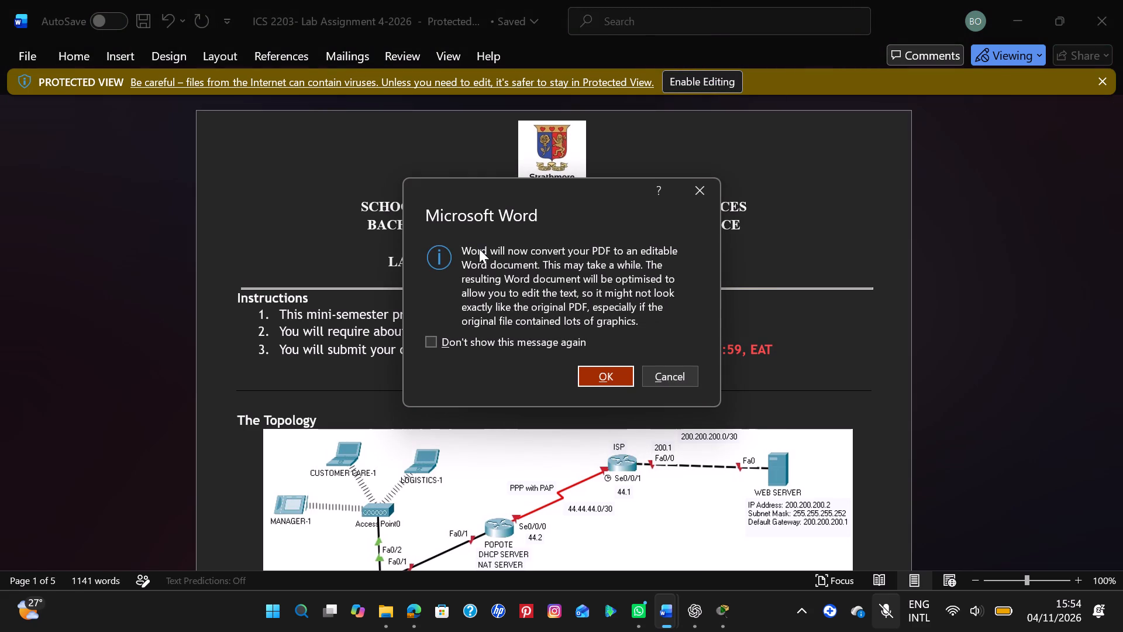
{"action": "left_click", "coordinate": [598, 369]}
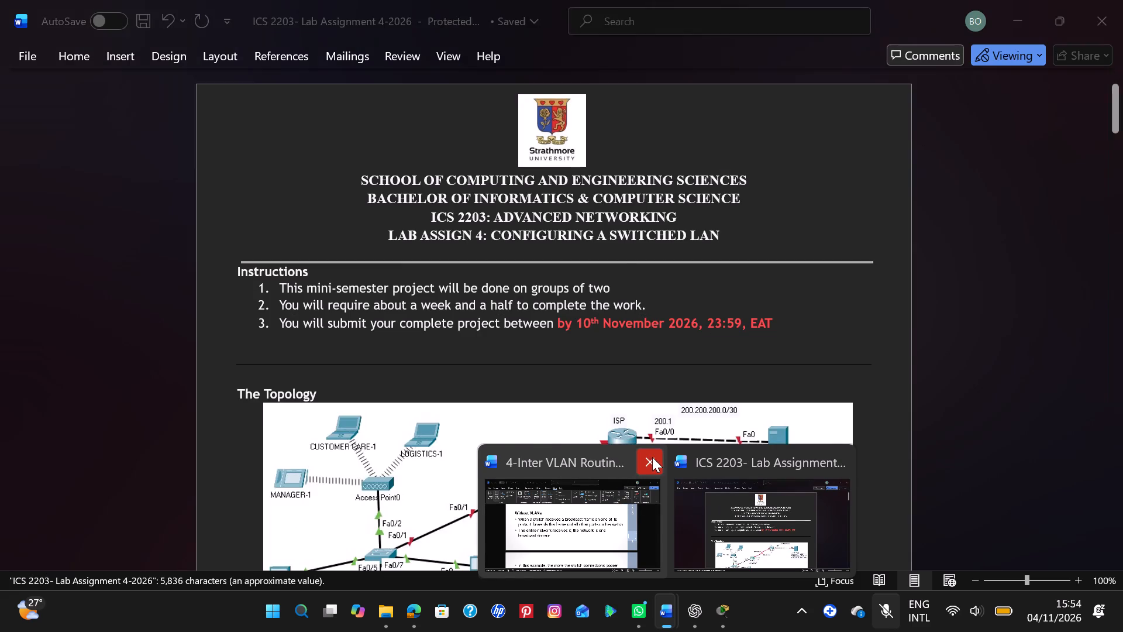
Close the 4-Inter VLAN Routing document and return to the lab assignment document.
{"action": "left_click", "coordinate": [652, 456]}
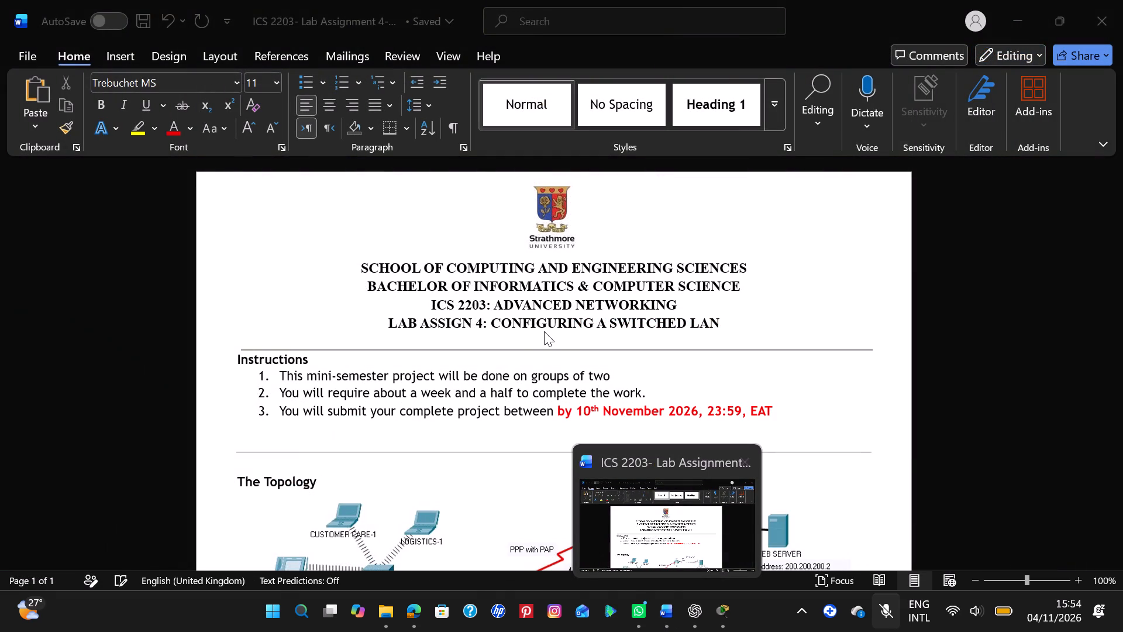
{"action": "left_click", "coordinate": [544, 331]}
Number the four empty rows of the Part 1 subnet chart 1, 2, 3 and 4 under Subnet No.
{"action": "scroll", "coordinate": [453, 348], "scroll_direction": "down", "scroll_amount": 2}
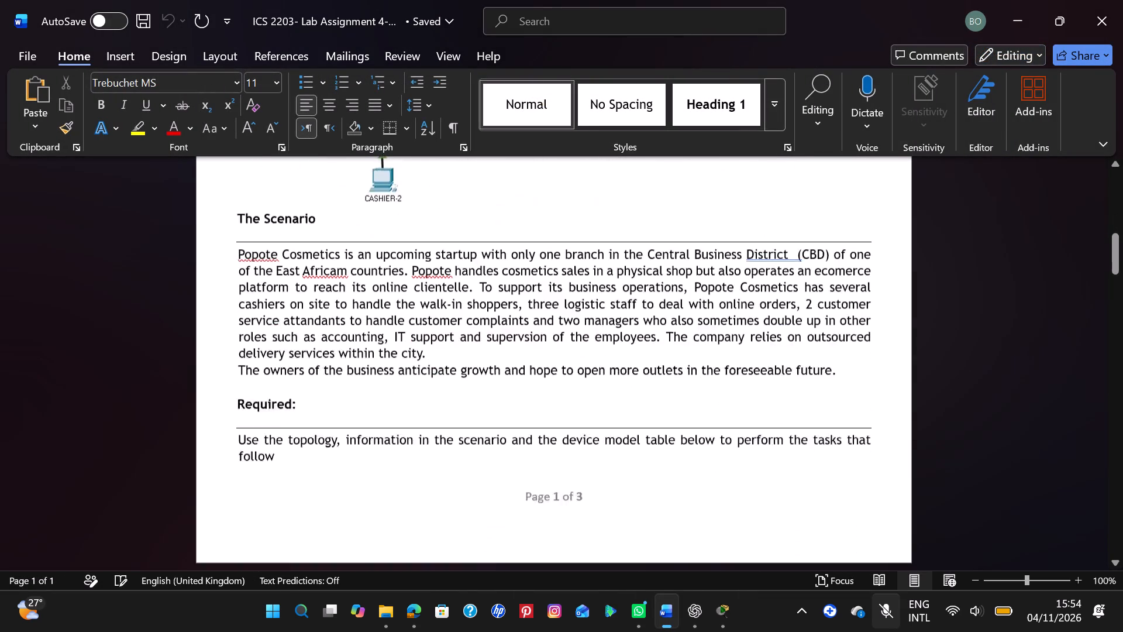
{"action": "scroll", "coordinate": [453, 348], "scroll_direction": "down", "scroll_amount": 3}
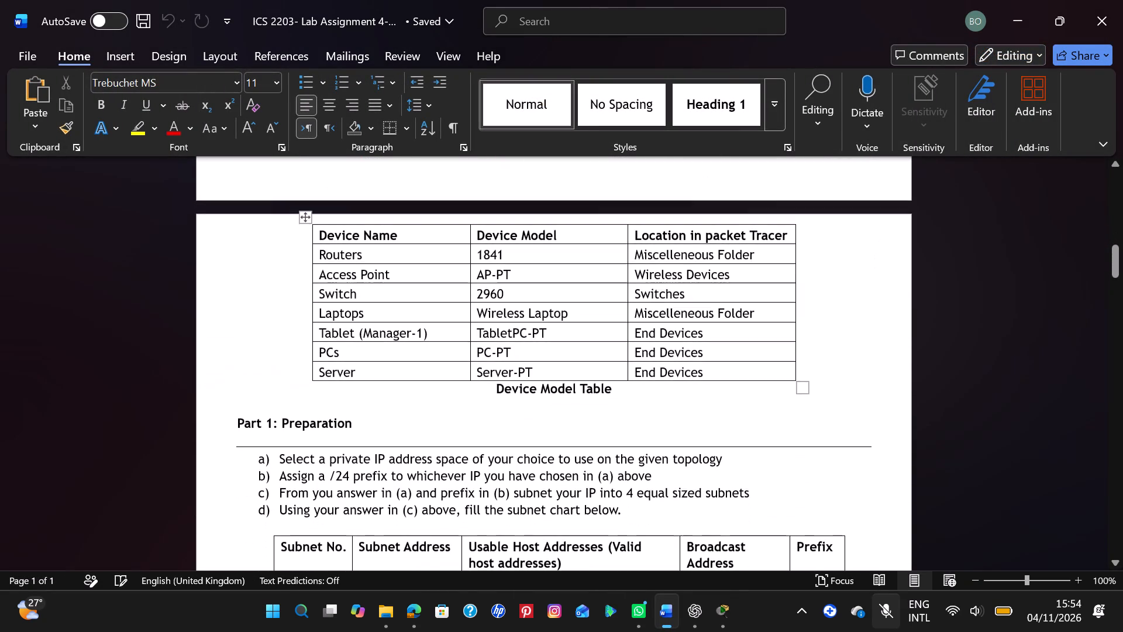
{"action": "scroll", "coordinate": [453, 348], "scroll_direction": "down", "scroll_amount": 2}
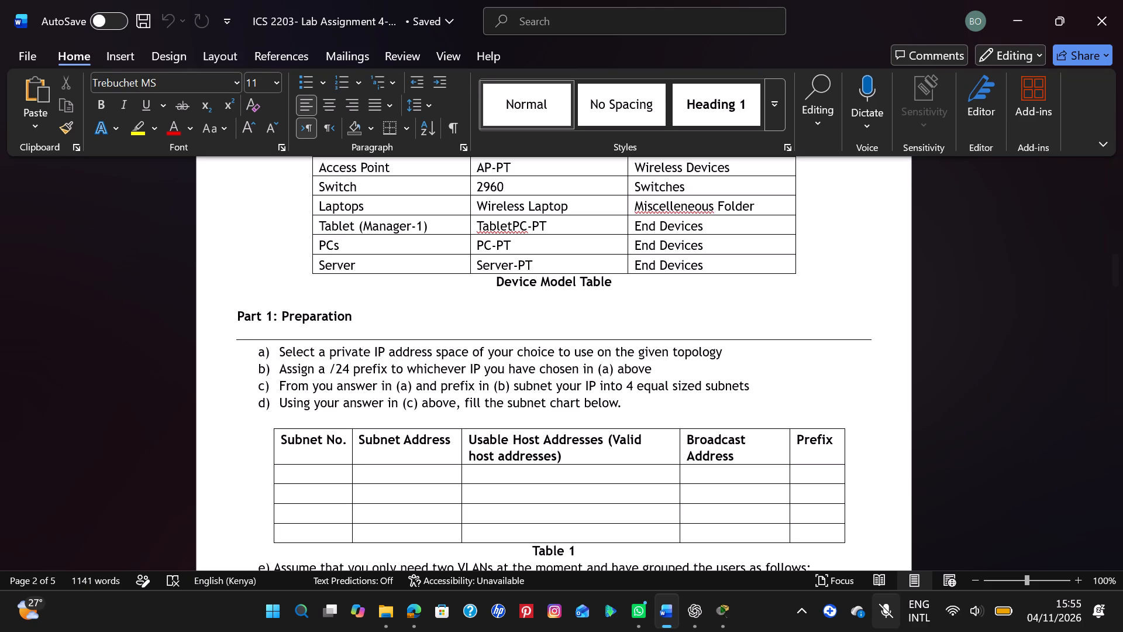
{"action": "left_click", "coordinate": [325, 466]}
{"action": "left_click", "coordinate": [308, 475]}
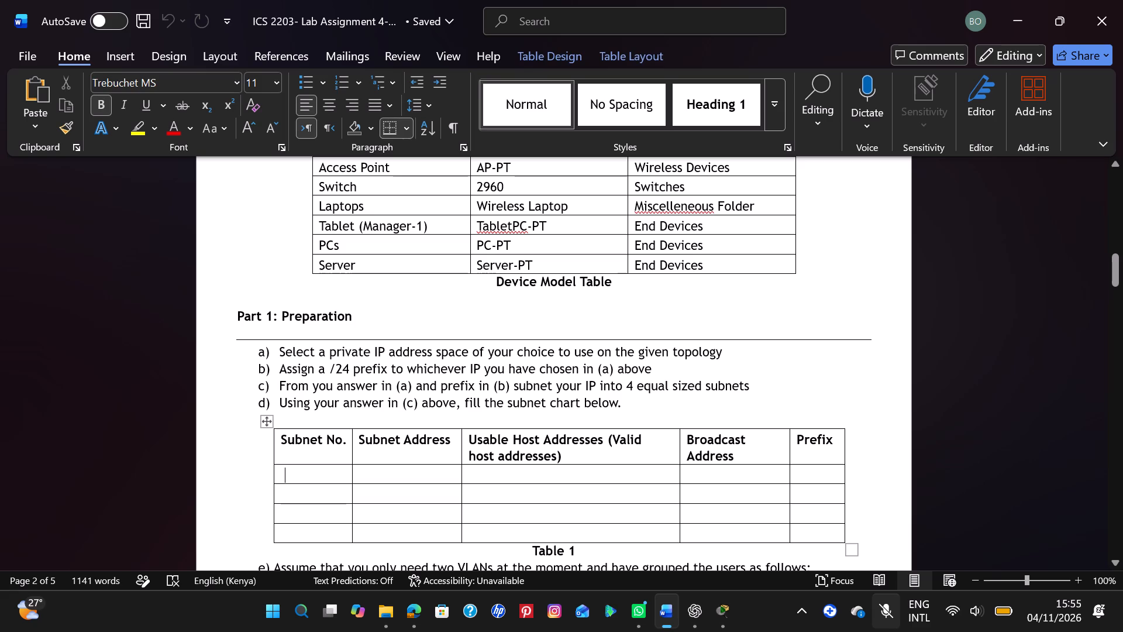
{"action": "key", "text": "1"}
{"action": "left_click", "coordinate": [294, 493]}
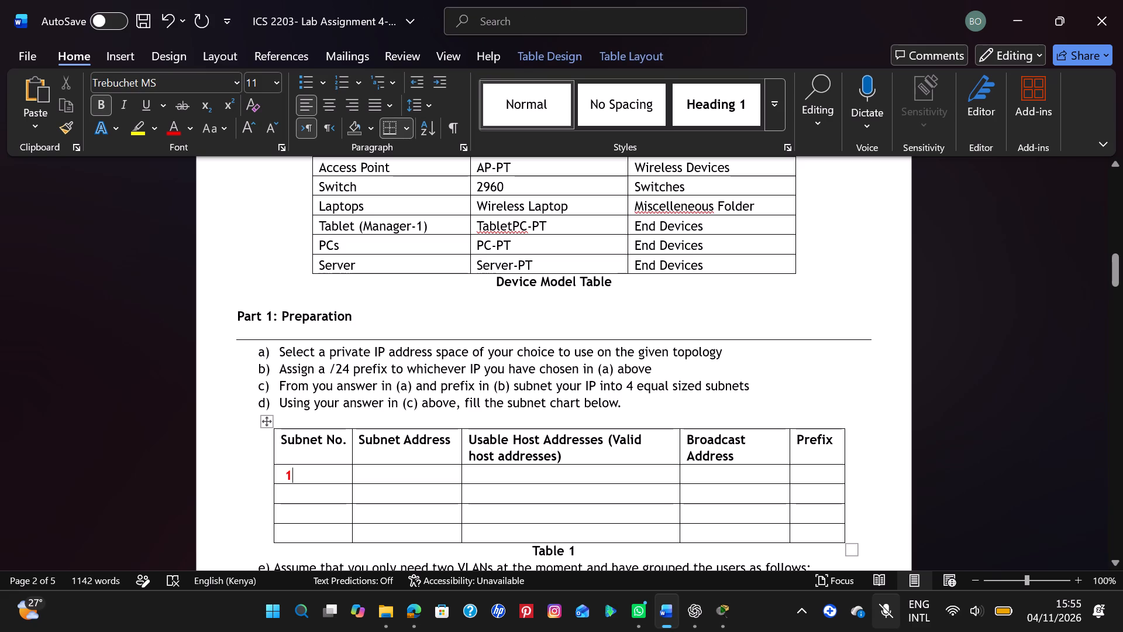
{"action": "key", "text": "2"}
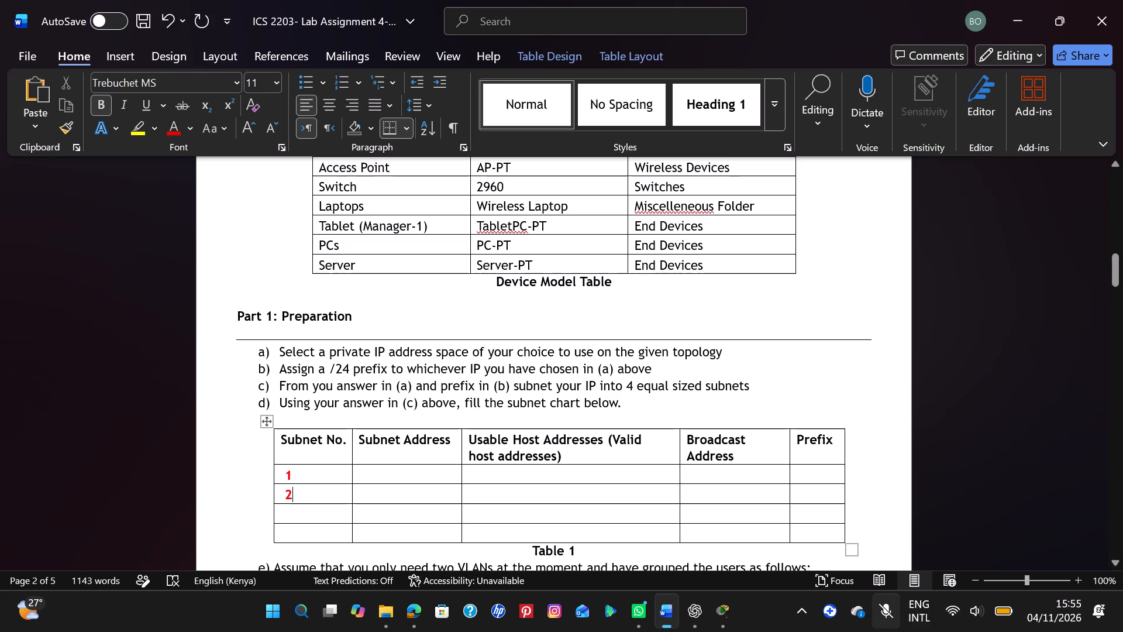
{"action": "left_click", "coordinate": [289, 514]}
{"action": "key", "text": "3"}
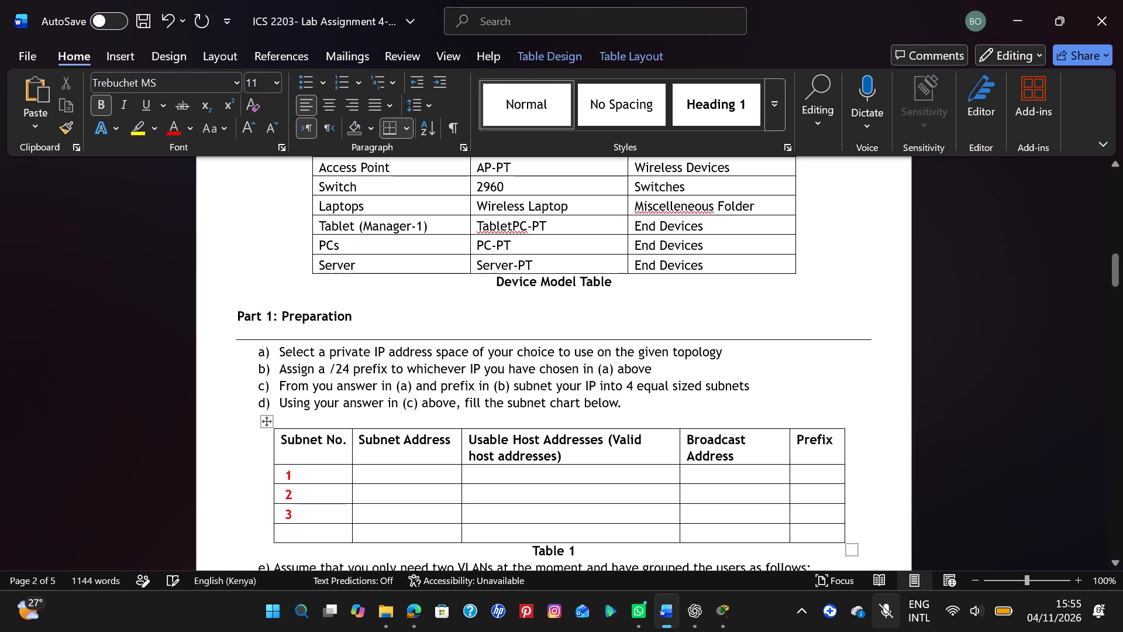
{"action": "left_click", "coordinate": [287, 529]}
{"action": "key", "text": "4"}
Enter 192.168.10.0 as the subnet address of subnet 1 in the subnet chart.
{"action": "left_click", "coordinate": [374, 480]}
{"action": "type", "text": "19"}
{"action": "type", "text": "2.168."}
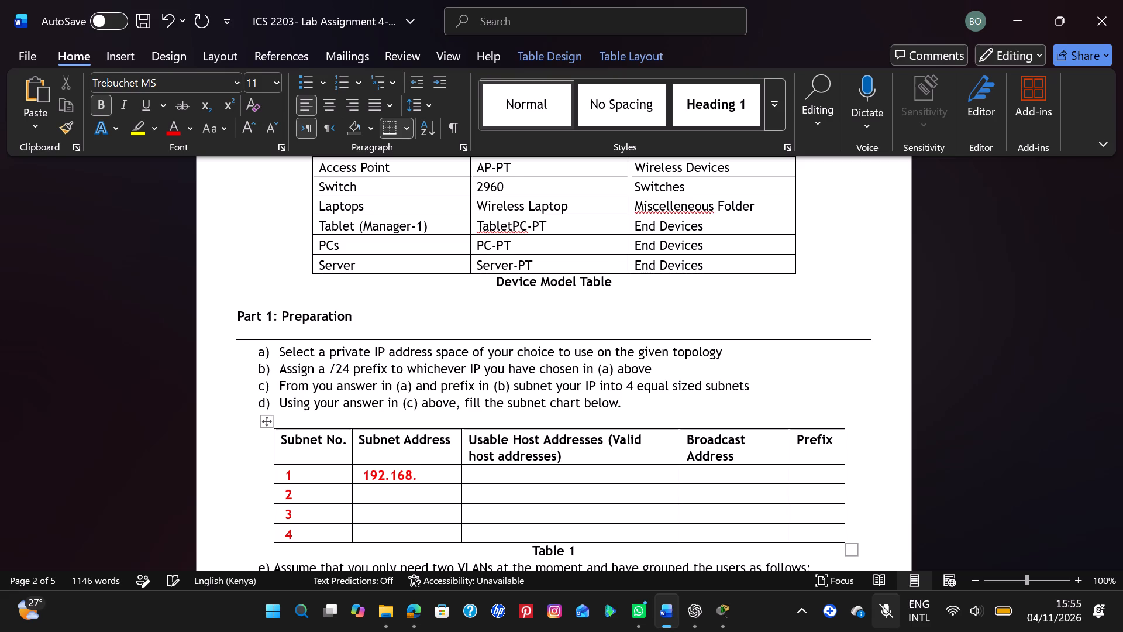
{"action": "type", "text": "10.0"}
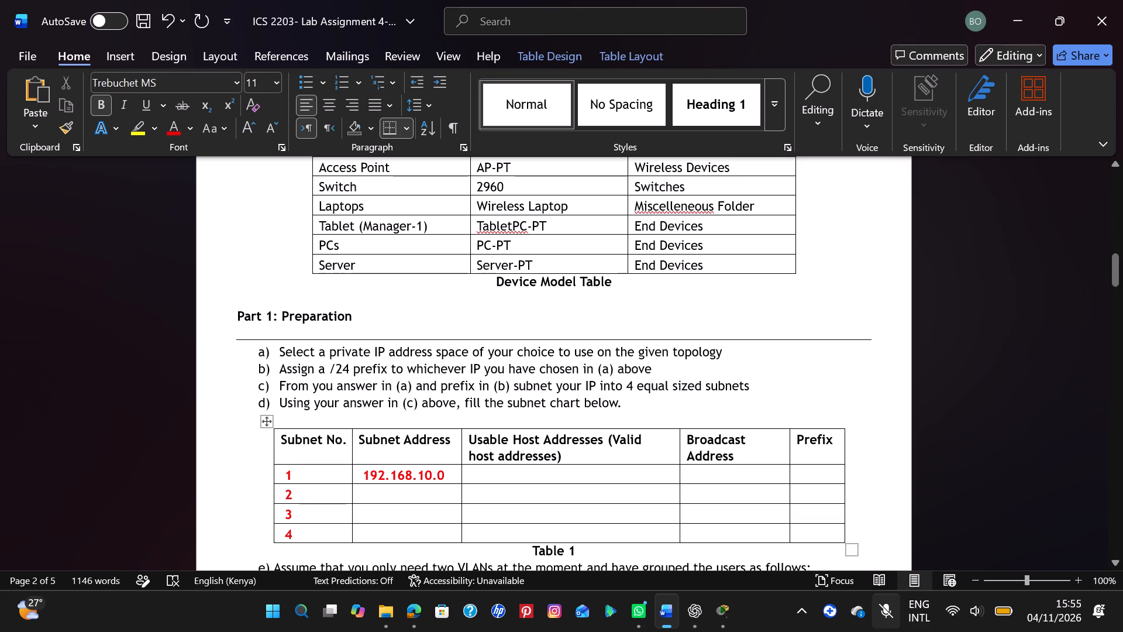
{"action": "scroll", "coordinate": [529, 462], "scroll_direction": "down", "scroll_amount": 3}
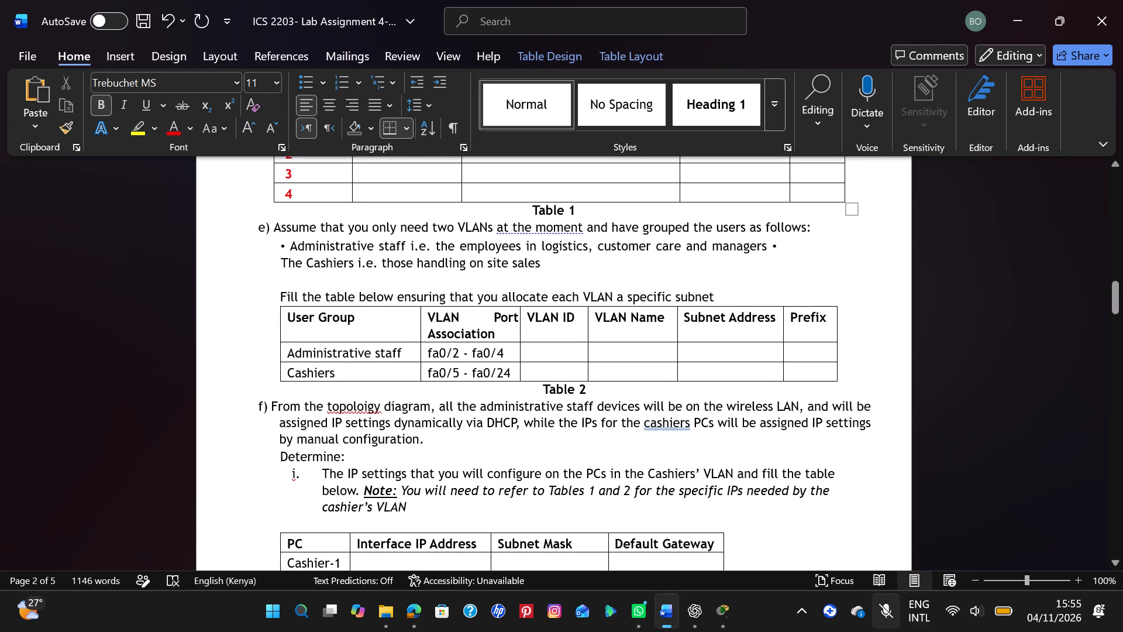
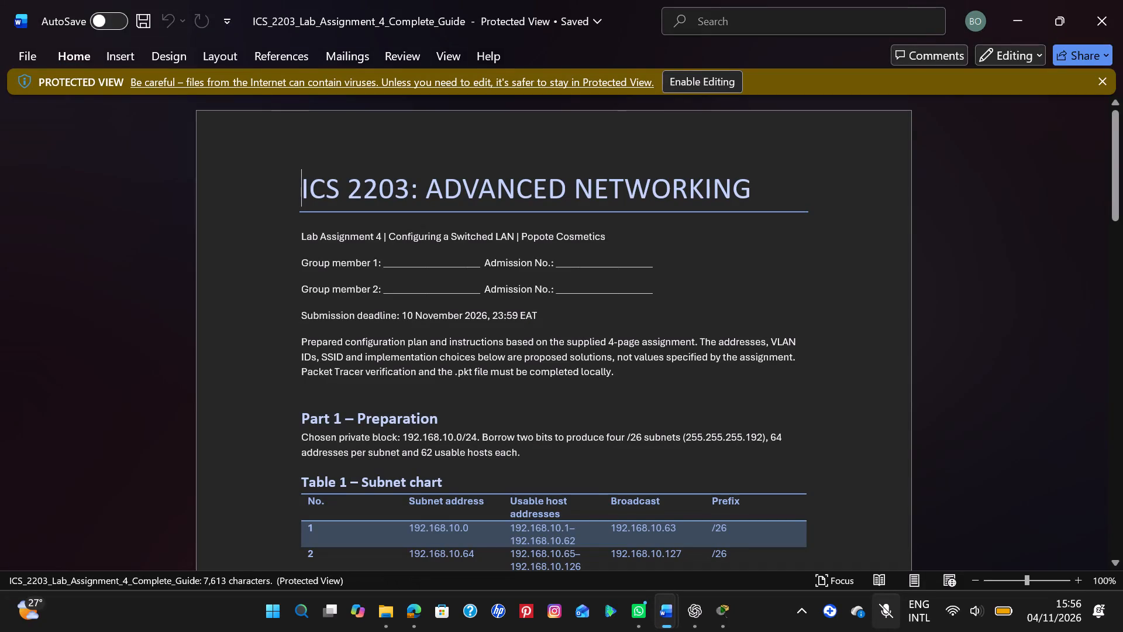
Review the ICS_2203_Lab_Assignment_4_Complete_Guide document, examining its configuration sections and the Part 1 subnet chart and VLAN allocation tables.
{"action": "scroll", "coordinate": [513, 500], "scroll_direction": "down", "scroll_amount": 9}
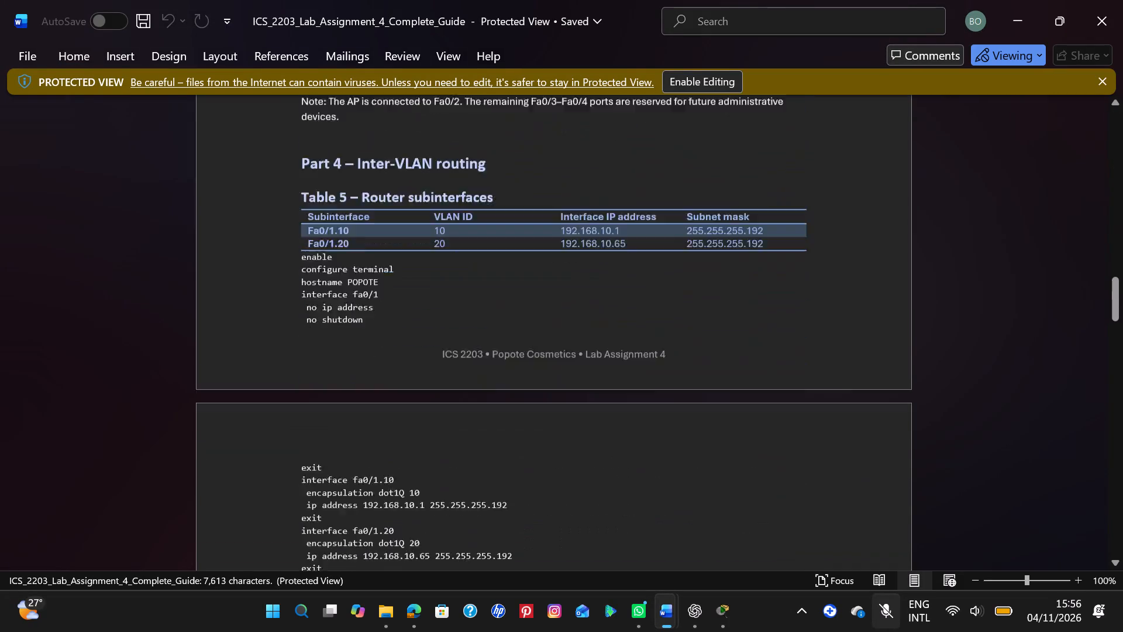
{"action": "scroll", "coordinate": [513, 500], "scroll_direction": "down", "scroll_amount": 7}
{"action": "scroll", "coordinate": [513, 500], "scroll_direction": "up", "scroll_amount": 1}
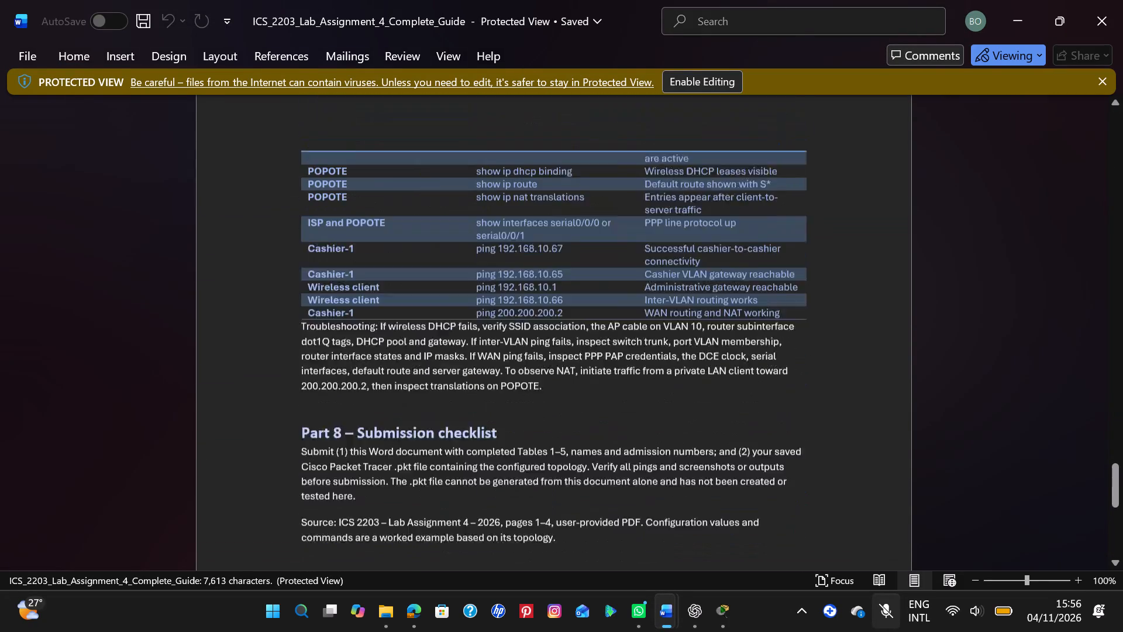
{"action": "scroll", "coordinate": [513, 500], "scroll_direction": "up", "scroll_amount": 4}
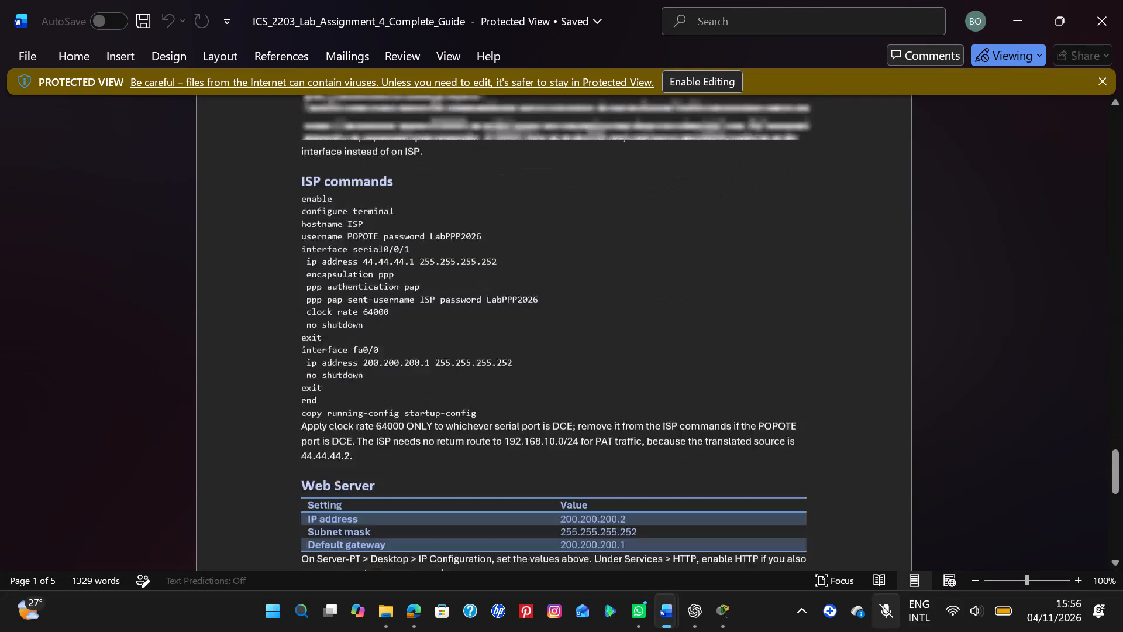
{"action": "scroll", "coordinate": [513, 500], "scroll_direction": "up", "scroll_amount": 4}
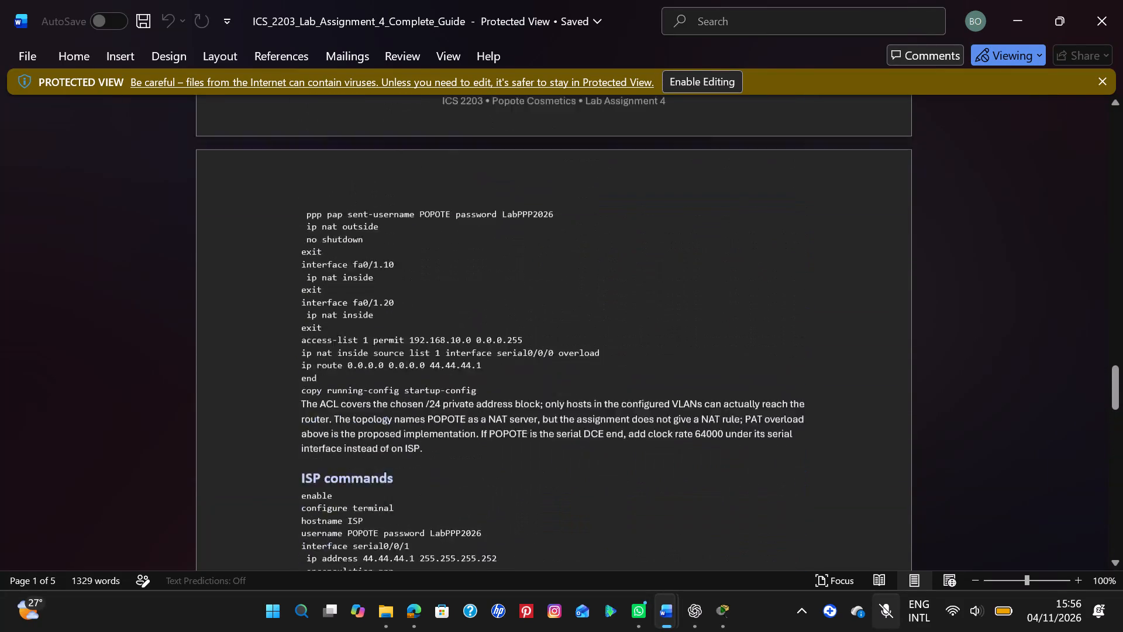
{"action": "scroll", "coordinate": [513, 500], "scroll_direction": "up", "scroll_amount": 14}
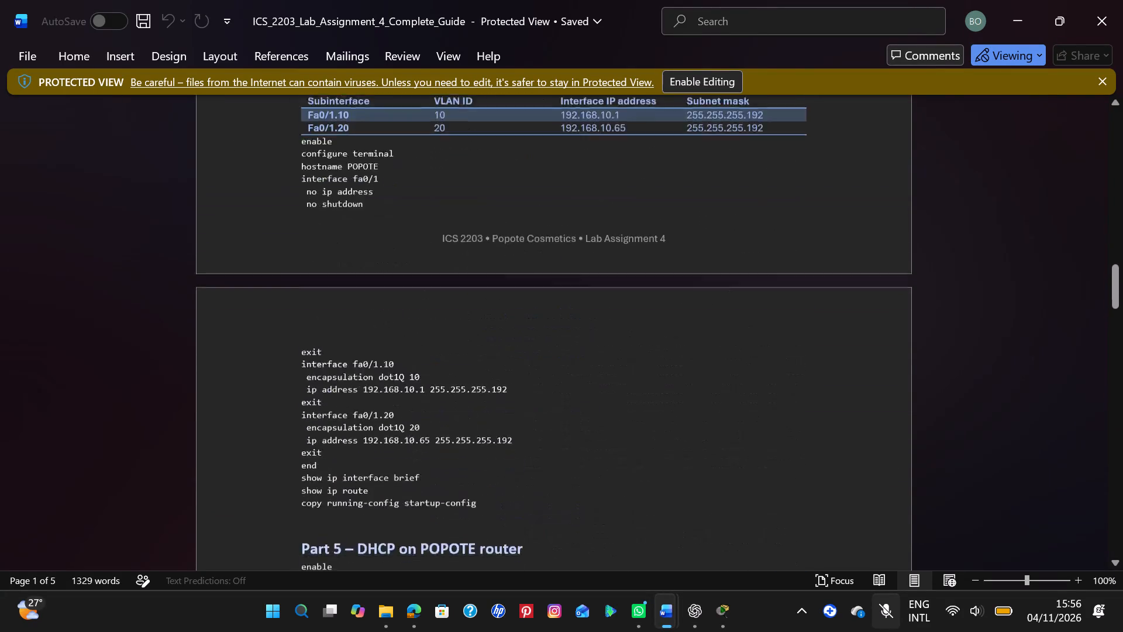
{"action": "scroll", "coordinate": [513, 500], "scroll_direction": "up", "scroll_amount": 3}
{"action": "scroll", "coordinate": [513, 500], "scroll_direction": "down", "scroll_amount": 2}
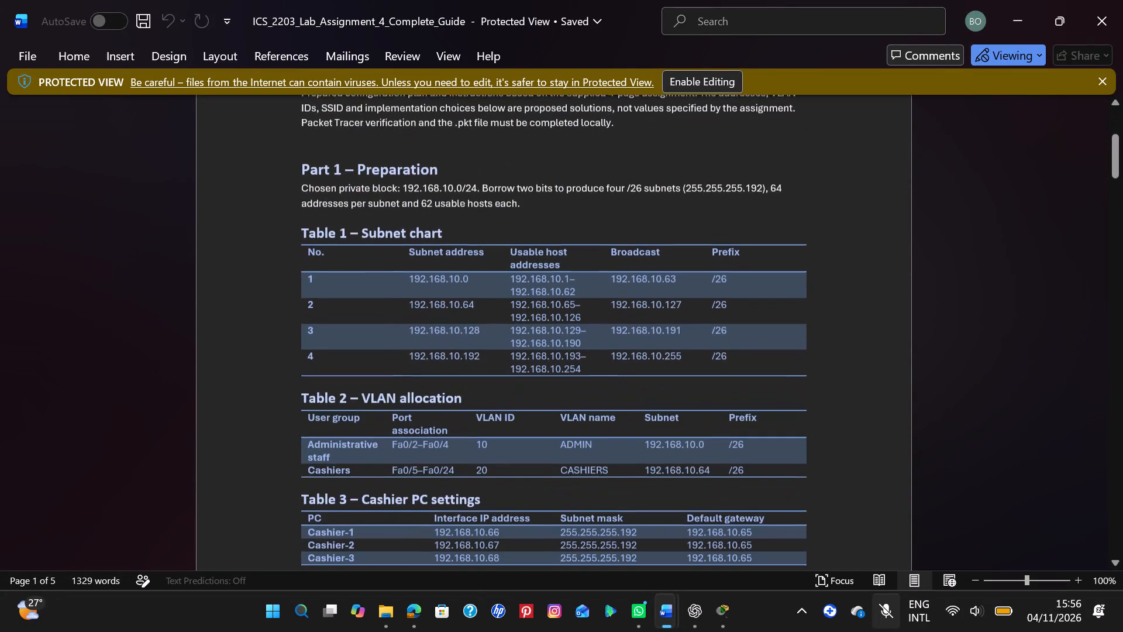
{"action": "scroll", "coordinate": [513, 500], "scroll_direction": "down", "scroll_amount": 4}
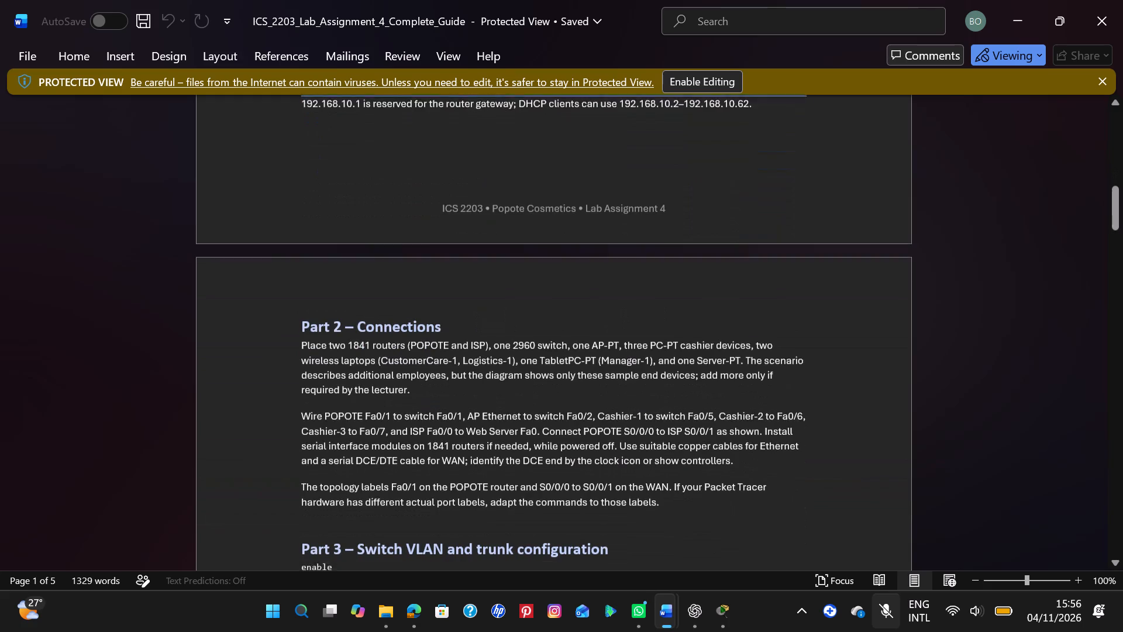
{"action": "scroll", "coordinate": [513, 500], "scroll_direction": "up", "scroll_amount": 3}
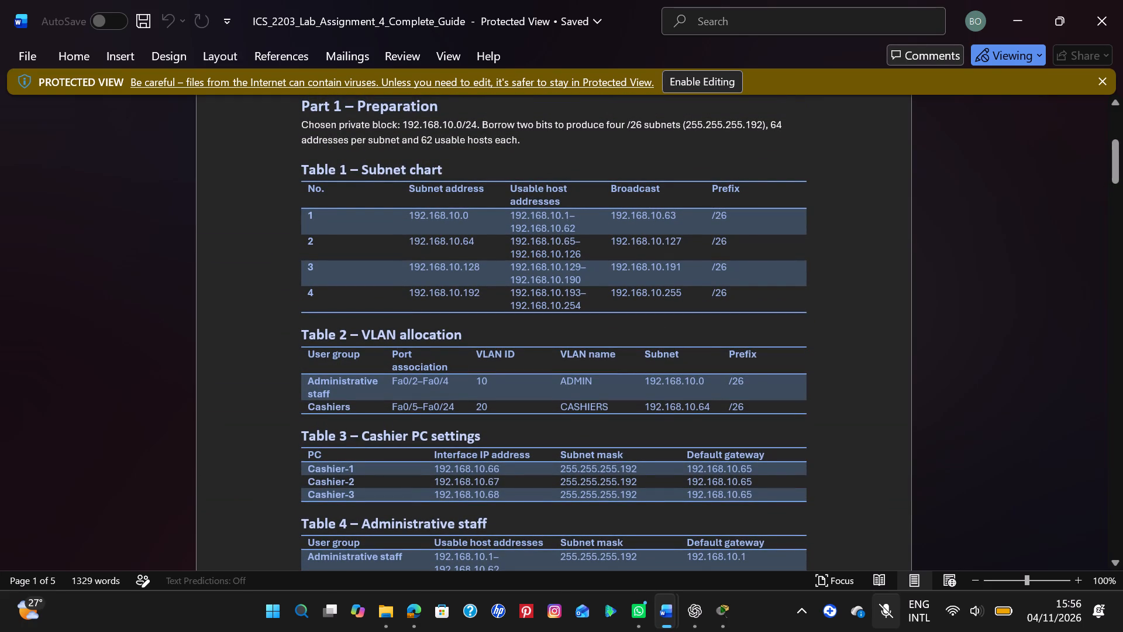
Enable editing in the ICS_2203_Lab_Assignment_4_Complete_Guide document.
{"action": "left_click_drag", "start_coordinate": [301, 209], "coordinate": [446, 263]}
{"action": "left_click", "coordinate": [698, 82]}
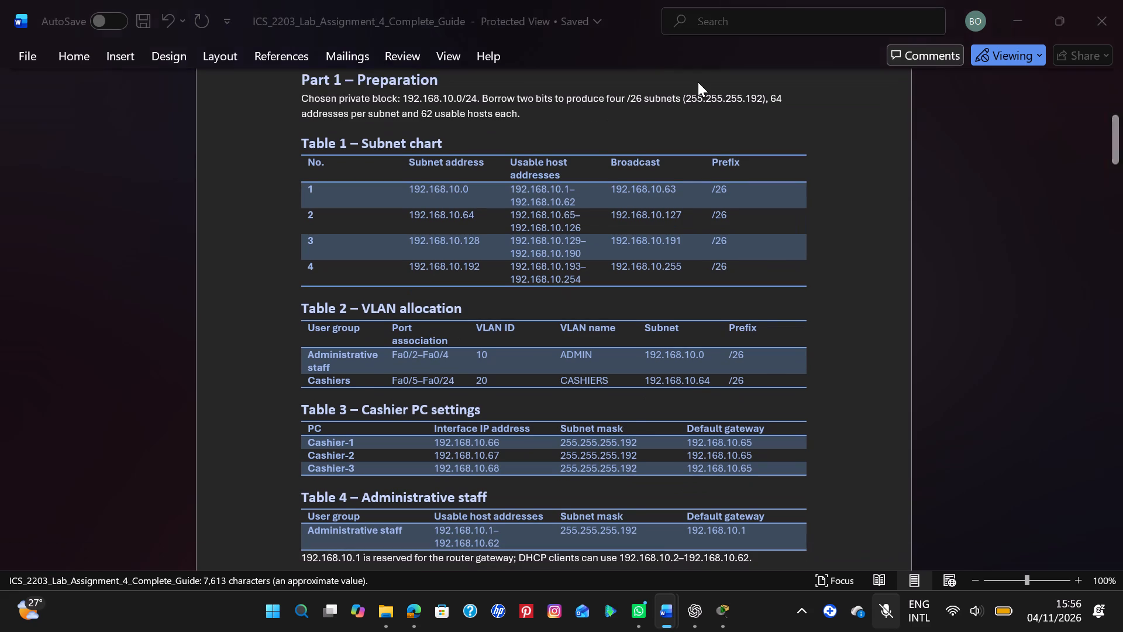
Look through the guide's Part 1 tables, Part 2 connections and the start of Part 3 for the proposed addressing and configuration.
{"action": "scroll", "coordinate": [500, 301], "scroll_direction": "down", "scroll_amount": 2}
{"action": "scroll", "coordinate": [500, 301], "scroll_direction": "up", "scroll_amount": 1}
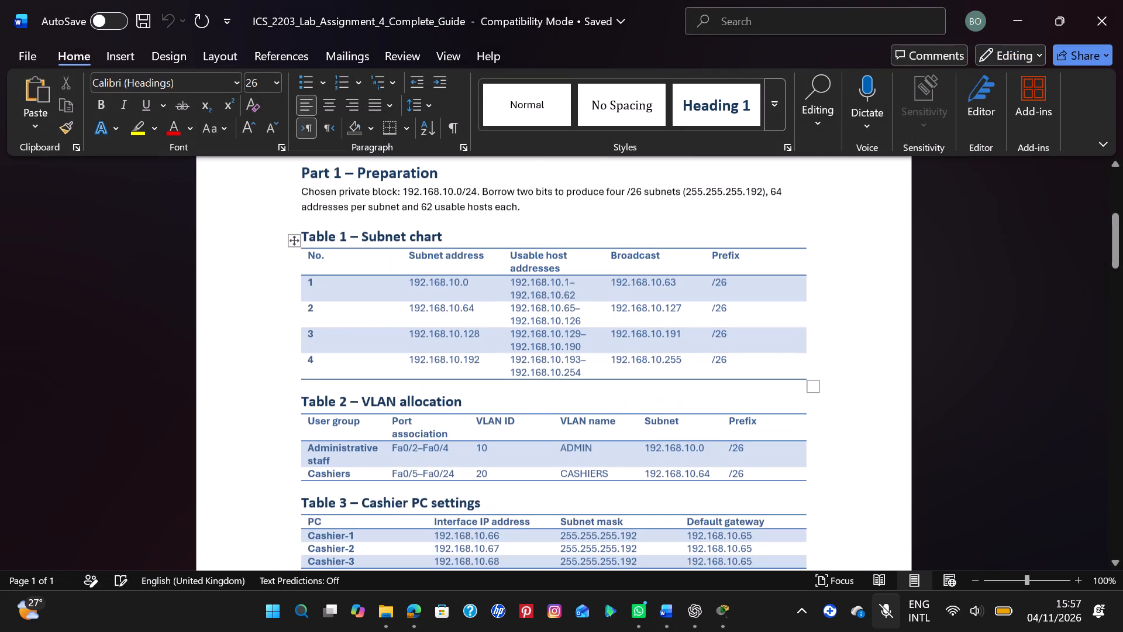
{"action": "scroll", "coordinate": [500, 301], "scroll_direction": "up", "scroll_amount": 2}
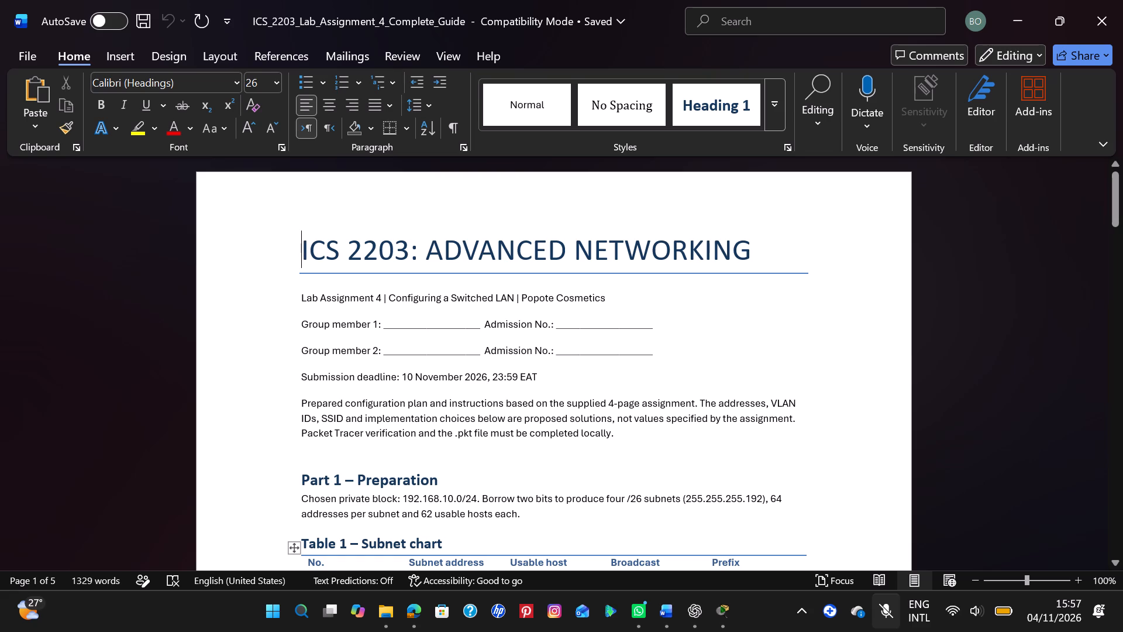
{"action": "scroll", "coordinate": [416, 328], "scroll_direction": "down", "scroll_amount": 2}
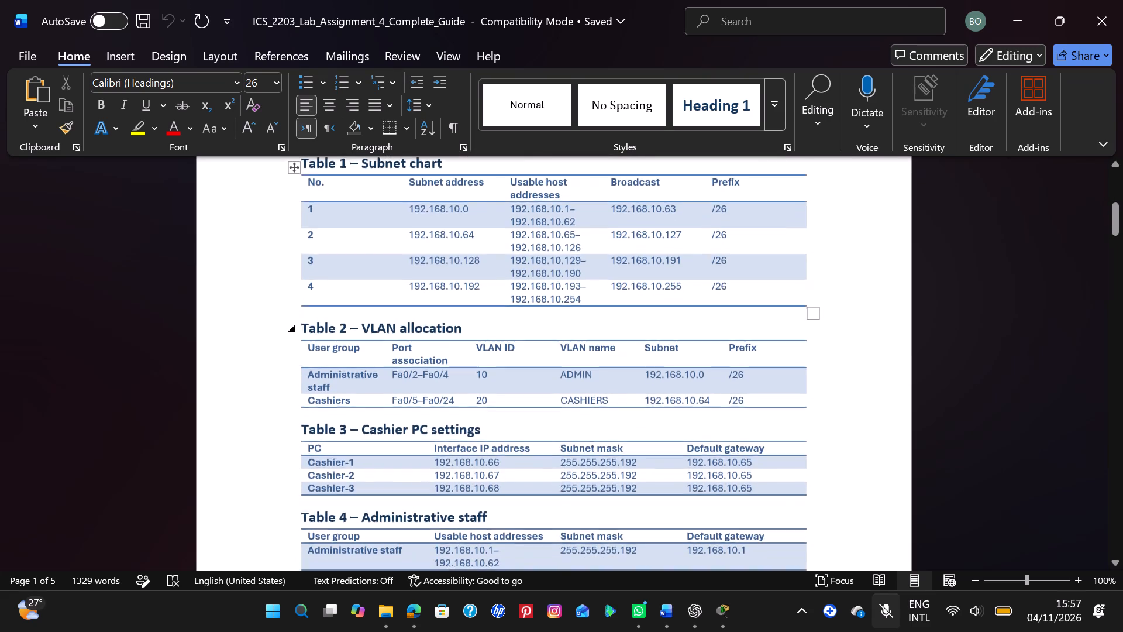
{"action": "scroll", "coordinate": [416, 328], "scroll_direction": "down", "scroll_amount": 1}
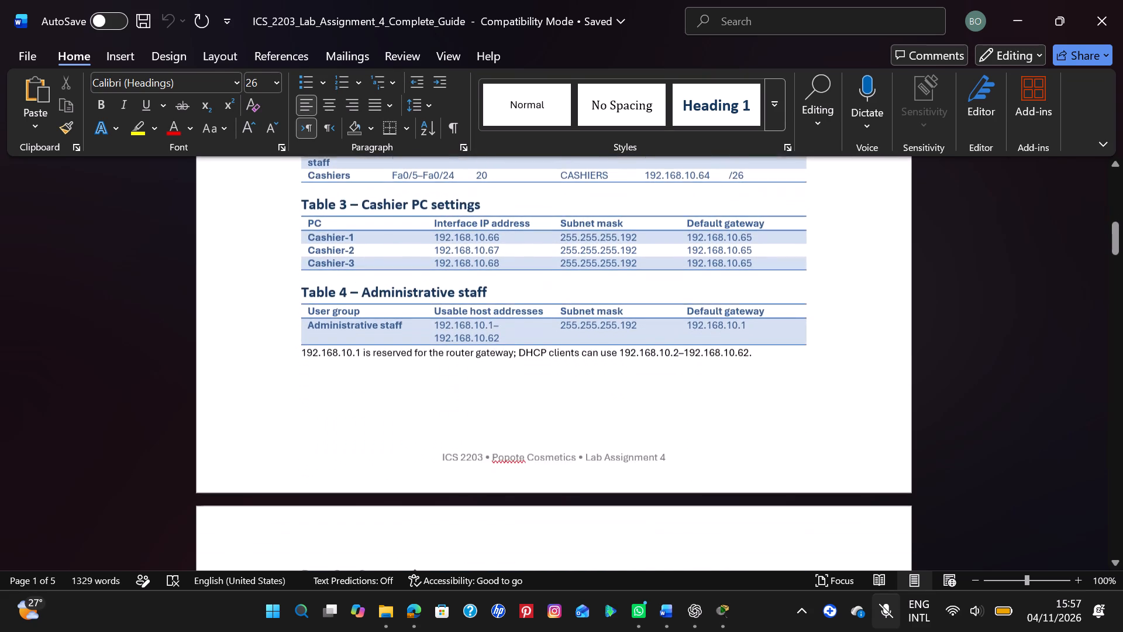
{"action": "scroll", "coordinate": [416, 328], "scroll_direction": "down", "scroll_amount": 2}
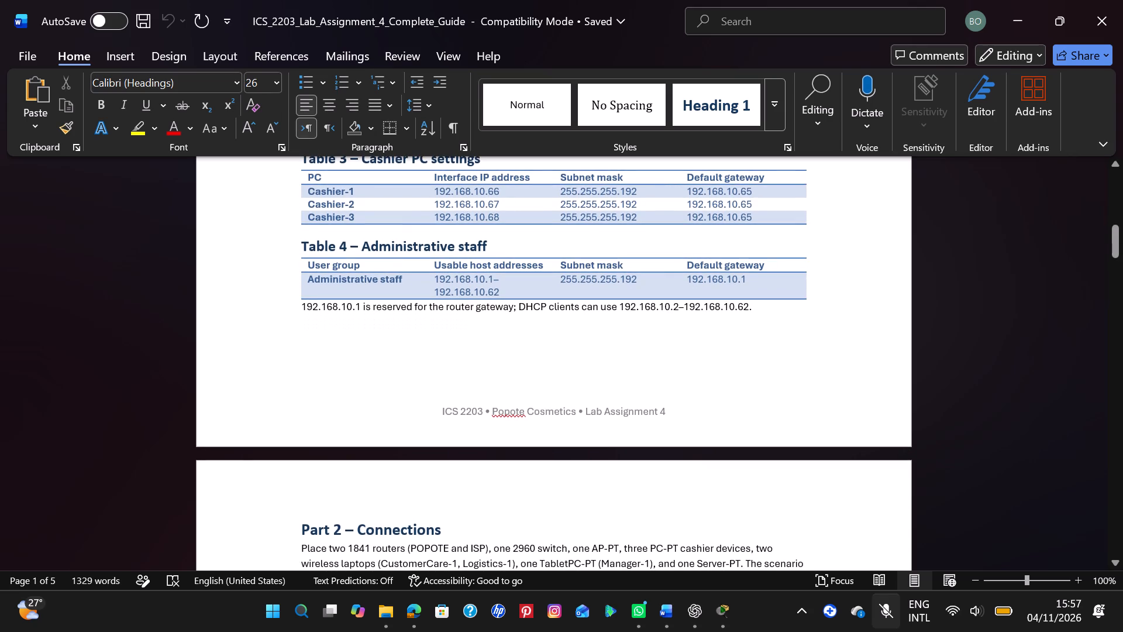
{"action": "scroll", "coordinate": [416, 328], "scroll_direction": "down", "scroll_amount": 1}
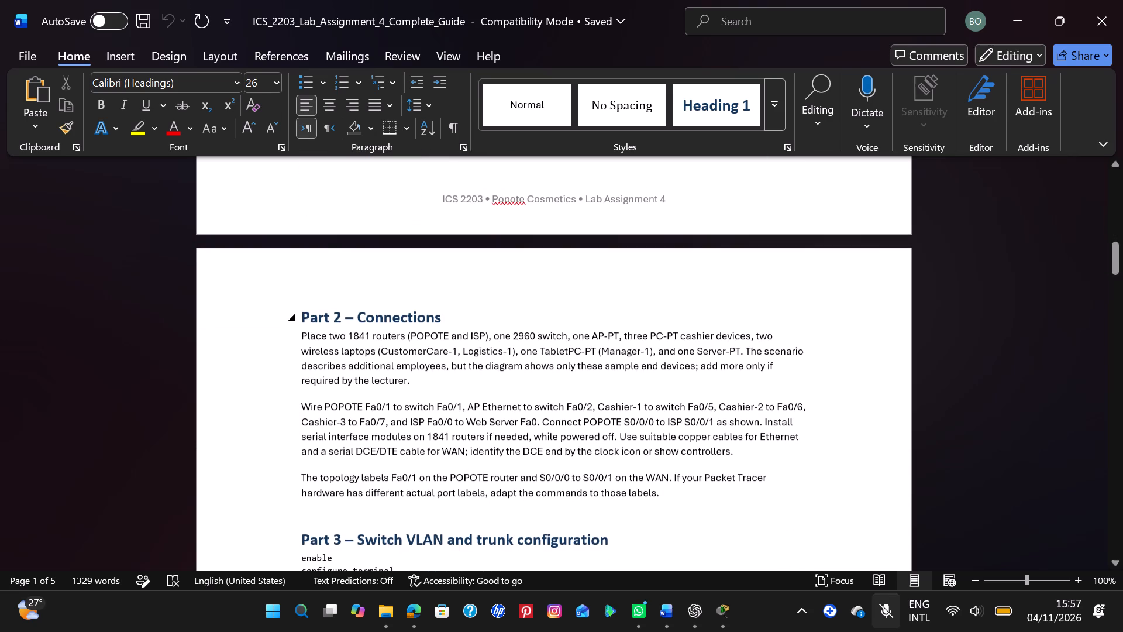
{"action": "scroll", "coordinate": [416, 328], "scroll_direction": "down", "scroll_amount": 1}
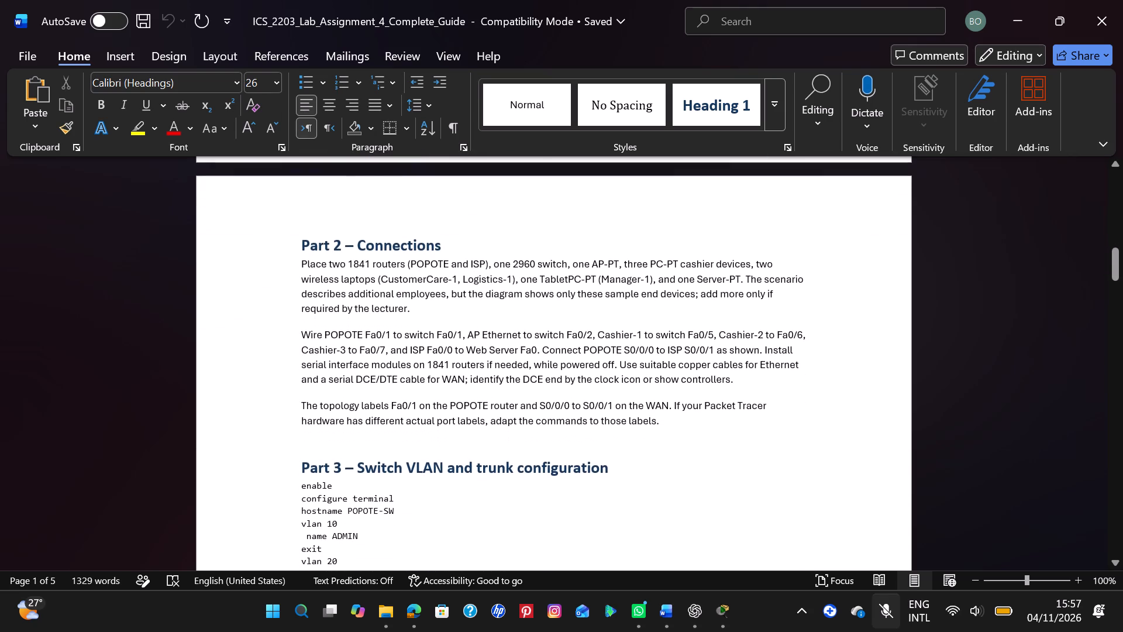
{"action": "scroll", "coordinate": [416, 328], "scroll_direction": "up", "scroll_amount": 4}
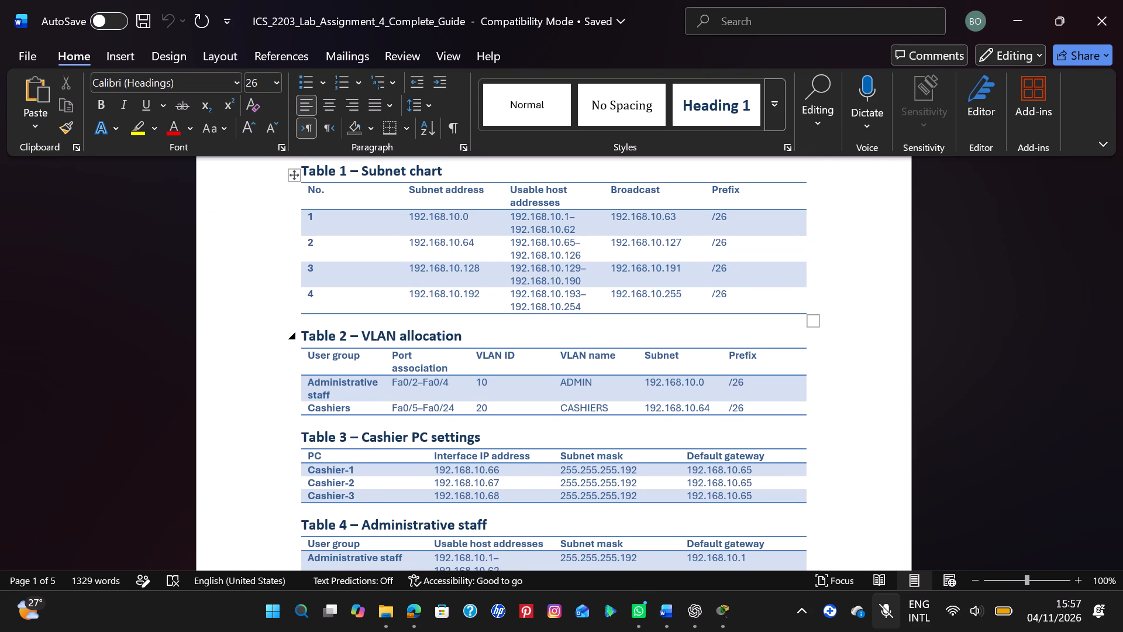
{"action": "scroll", "coordinate": [416, 328], "scroll_direction": "up", "scroll_amount": 7}
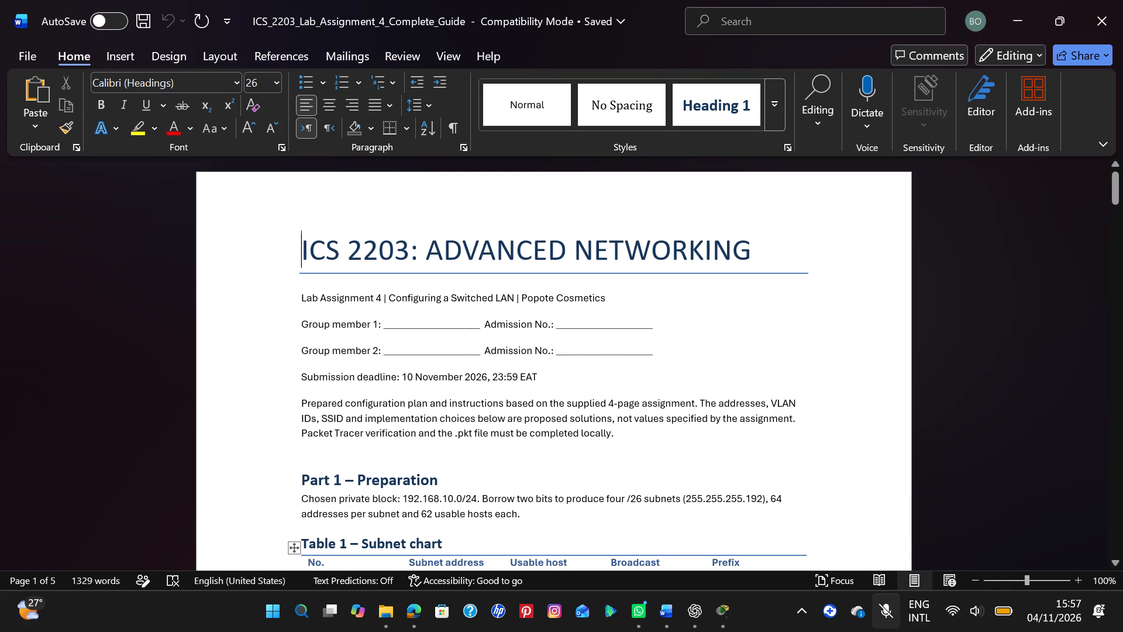
{"action": "scroll", "coordinate": [416, 328], "scroll_direction": "down", "scroll_amount": 2}
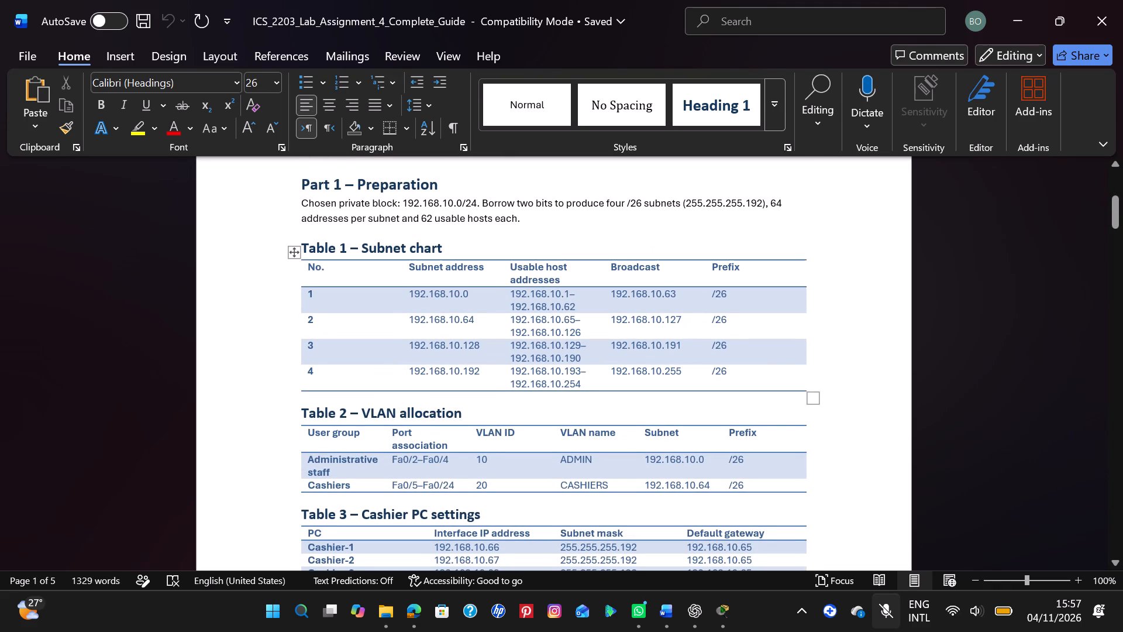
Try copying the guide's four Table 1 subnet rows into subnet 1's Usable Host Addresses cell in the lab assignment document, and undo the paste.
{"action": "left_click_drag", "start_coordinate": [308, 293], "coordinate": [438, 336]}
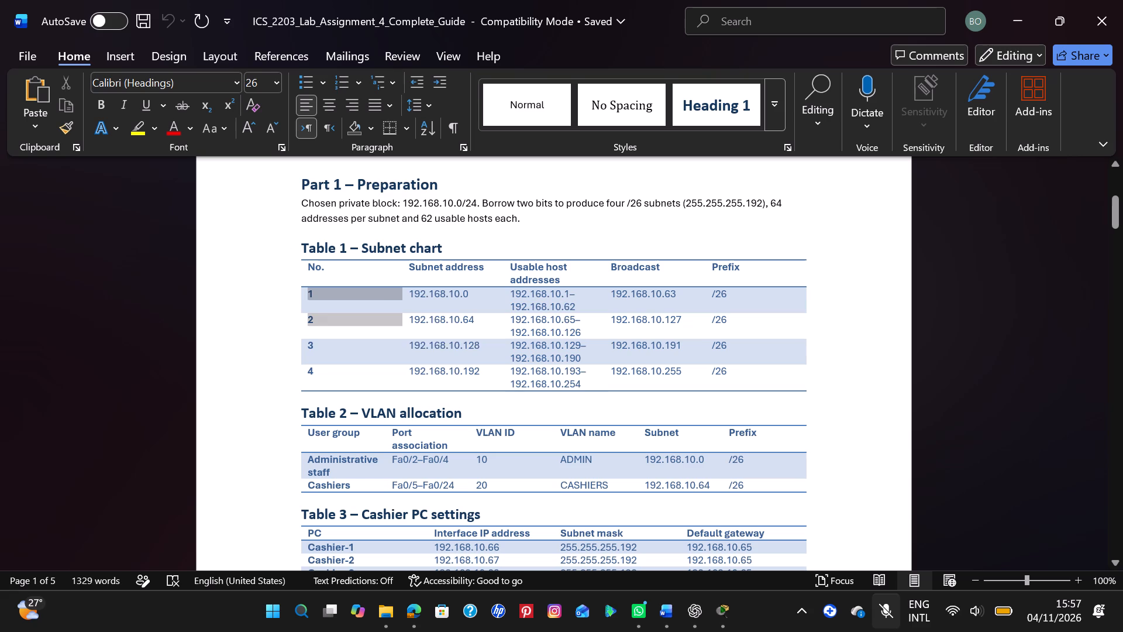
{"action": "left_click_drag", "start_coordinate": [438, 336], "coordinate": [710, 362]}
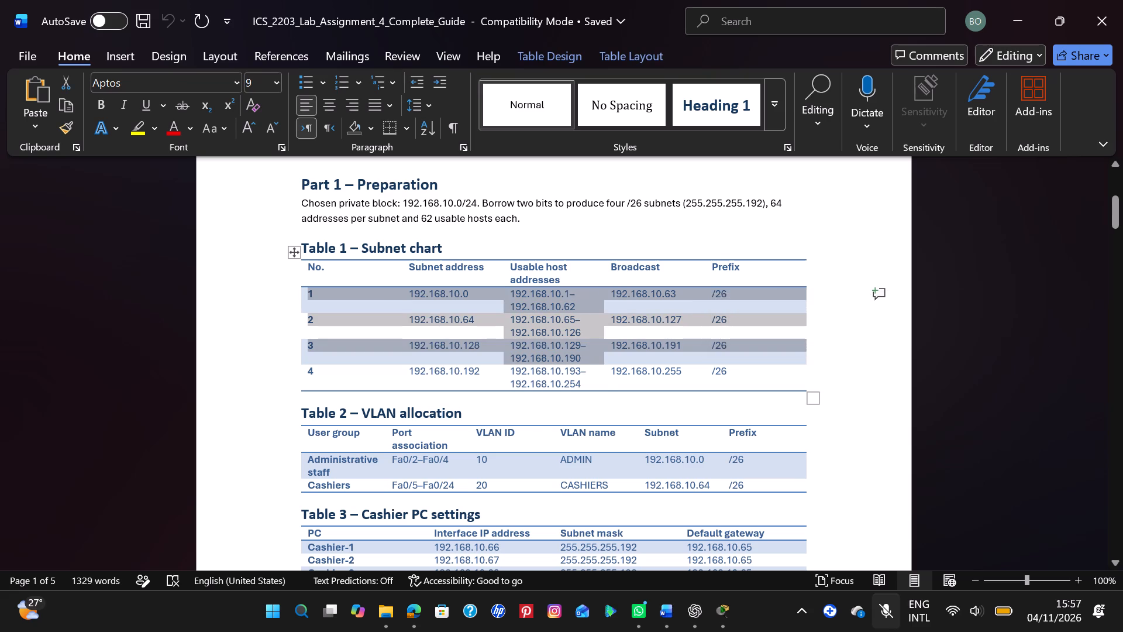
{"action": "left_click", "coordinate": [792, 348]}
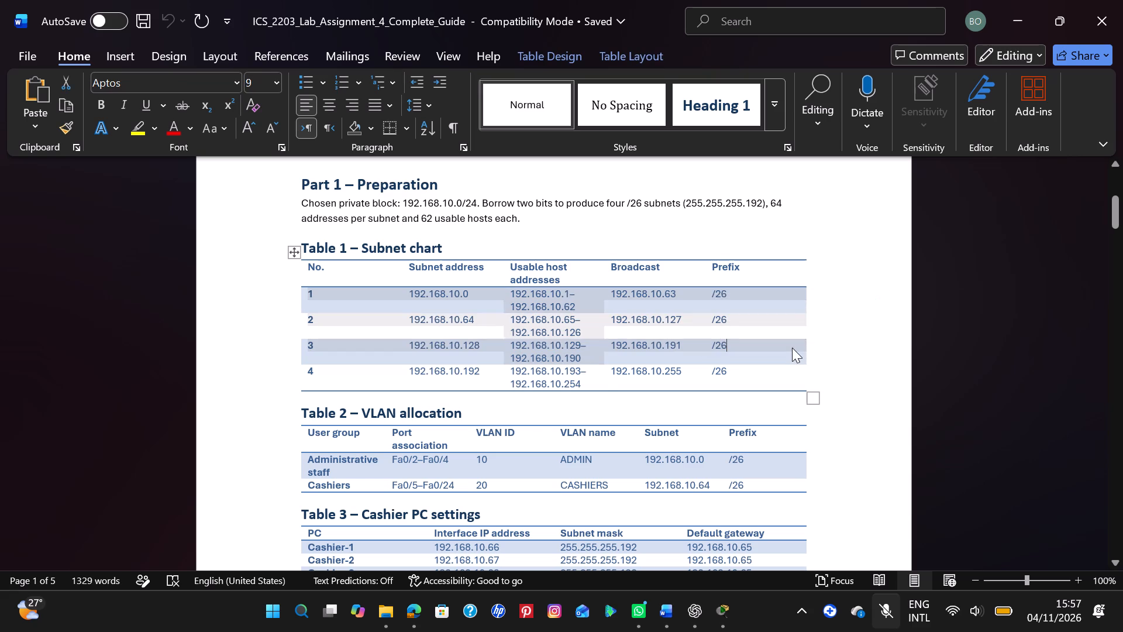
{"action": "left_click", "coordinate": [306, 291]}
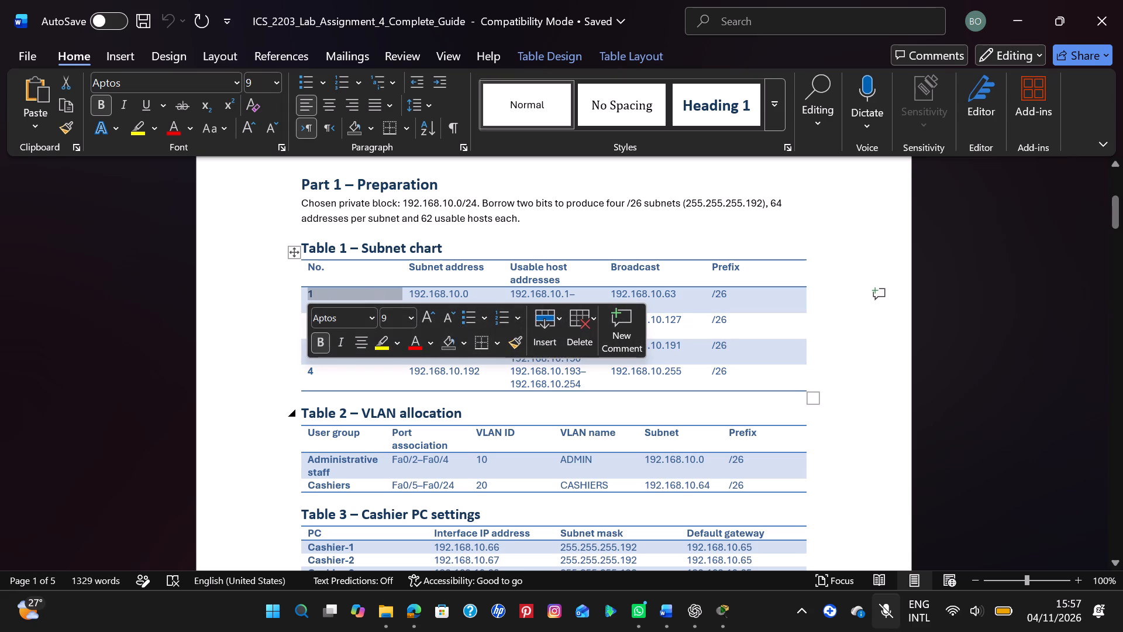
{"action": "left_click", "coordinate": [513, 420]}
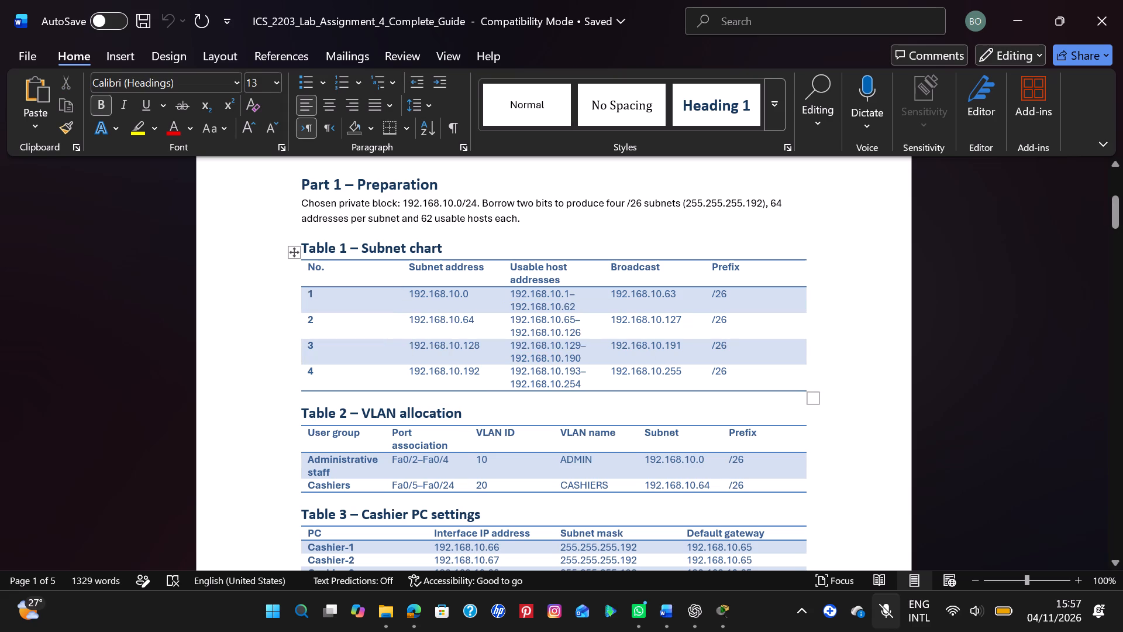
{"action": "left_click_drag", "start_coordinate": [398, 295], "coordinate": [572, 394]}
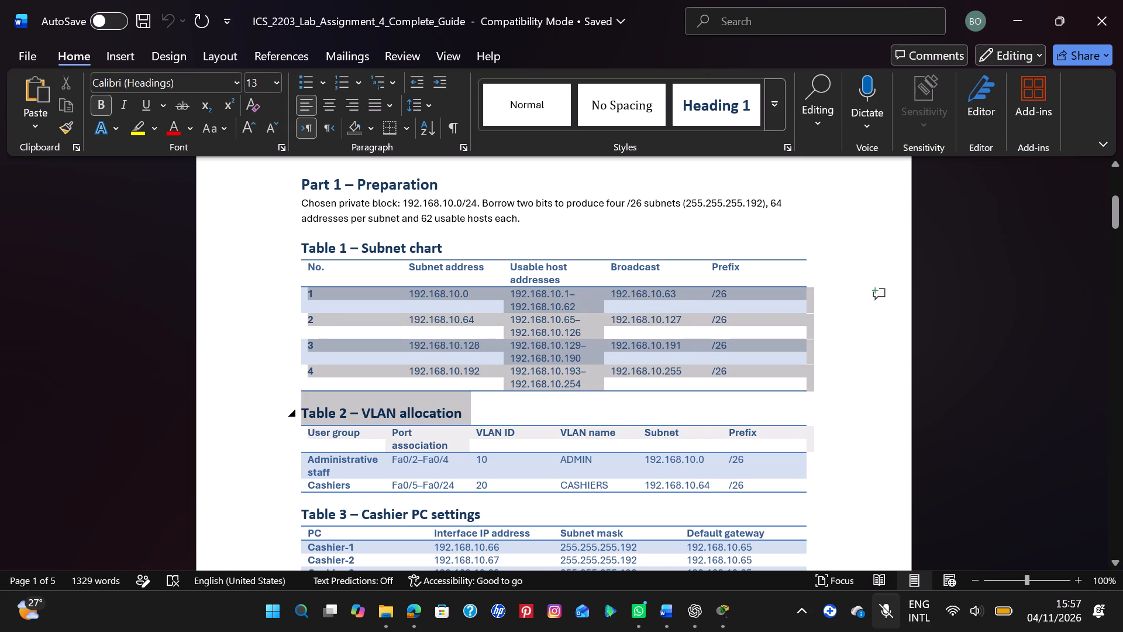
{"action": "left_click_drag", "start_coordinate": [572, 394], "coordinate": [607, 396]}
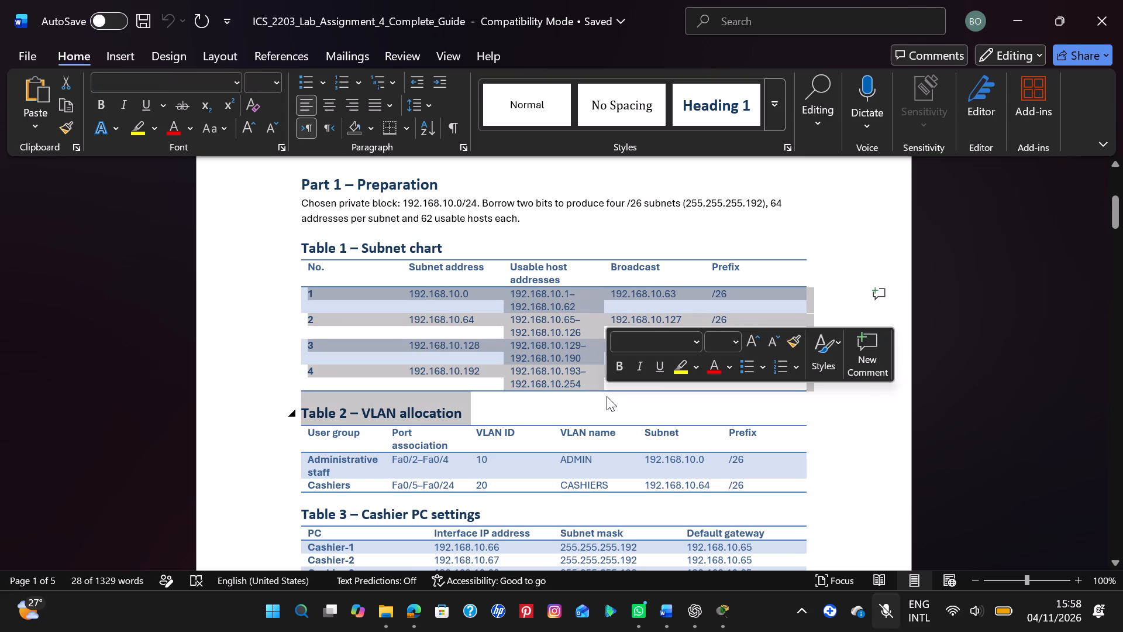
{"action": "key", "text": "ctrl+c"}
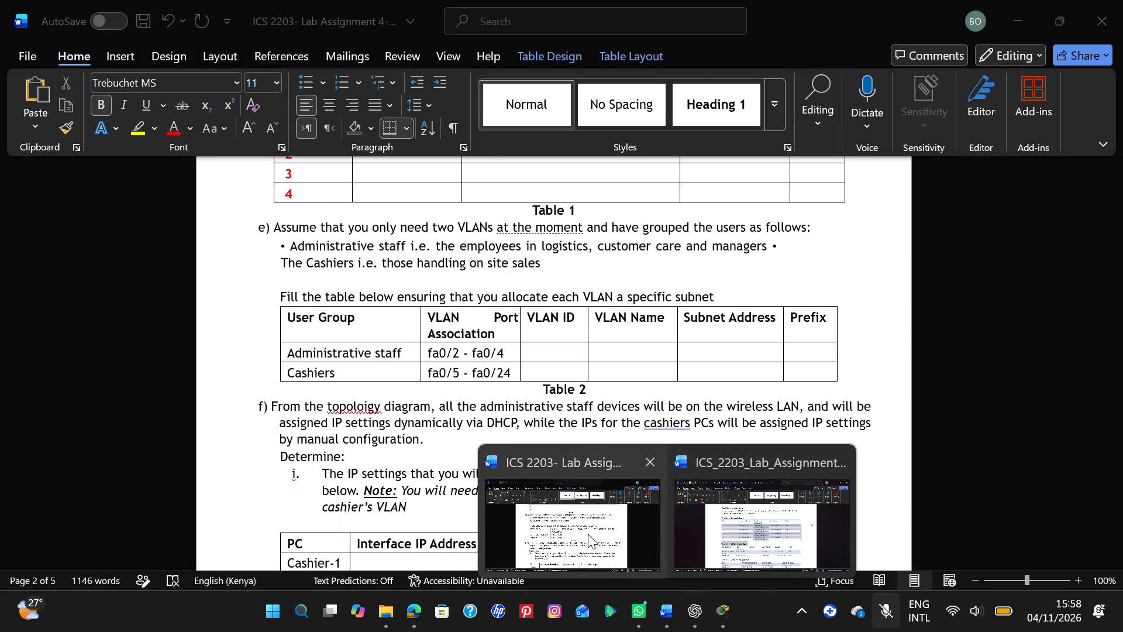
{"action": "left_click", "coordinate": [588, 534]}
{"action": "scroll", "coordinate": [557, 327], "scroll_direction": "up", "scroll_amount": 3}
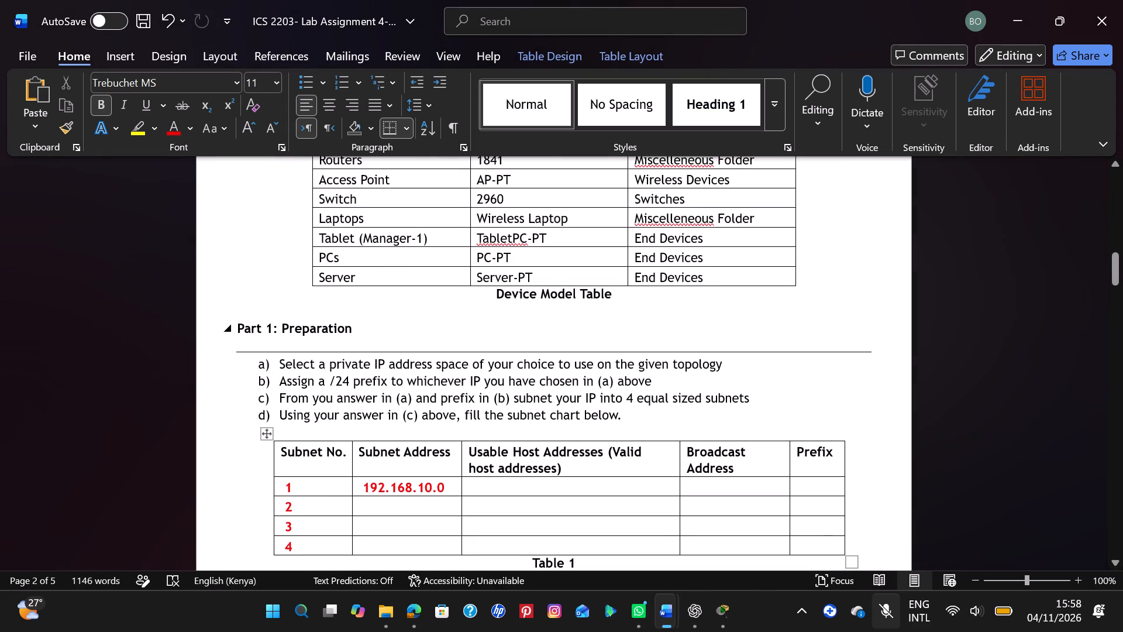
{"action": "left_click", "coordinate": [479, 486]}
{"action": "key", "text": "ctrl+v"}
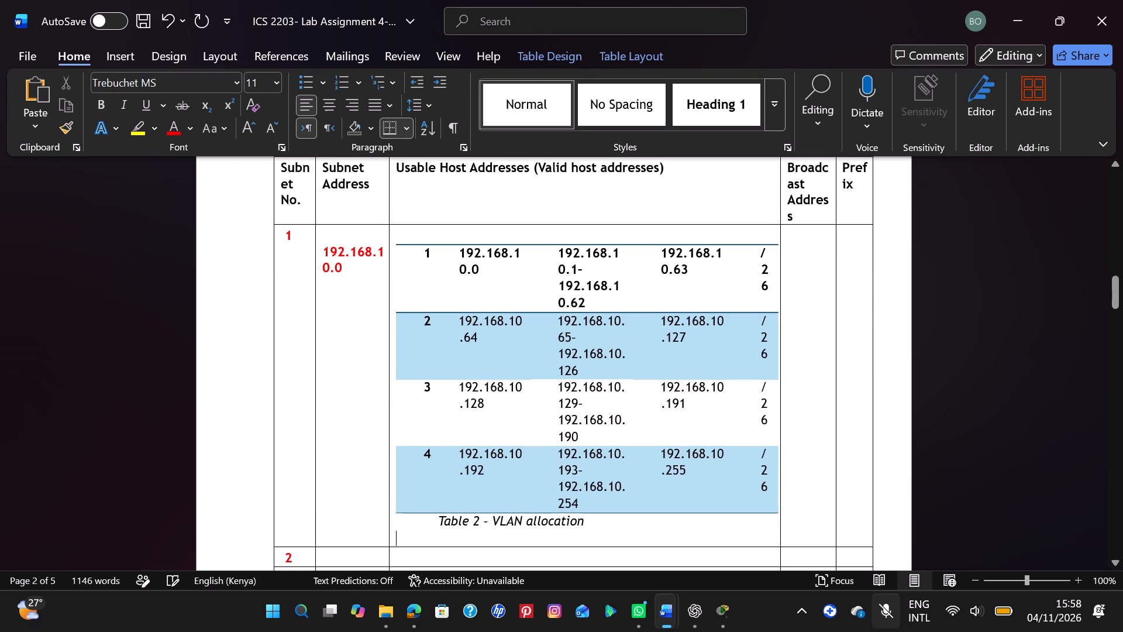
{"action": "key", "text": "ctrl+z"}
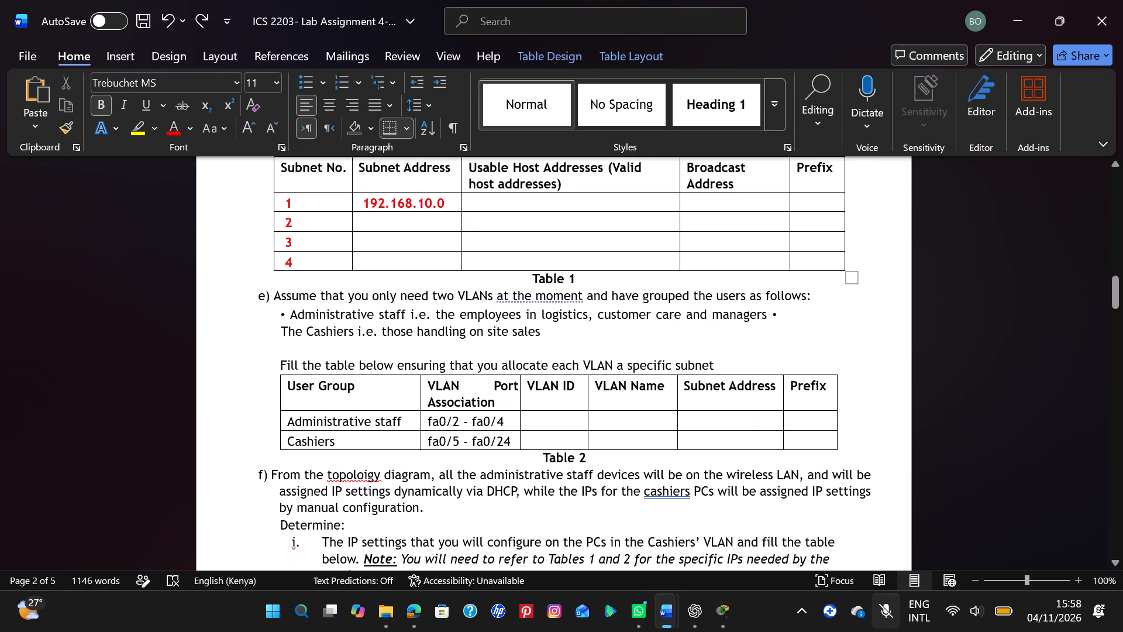
Review the topology diagram, scenario and device model table above Part 1 in the lab assignment document.
{"action": "scroll", "coordinate": [528, 217], "scroll_direction": "up", "scroll_amount": 1}
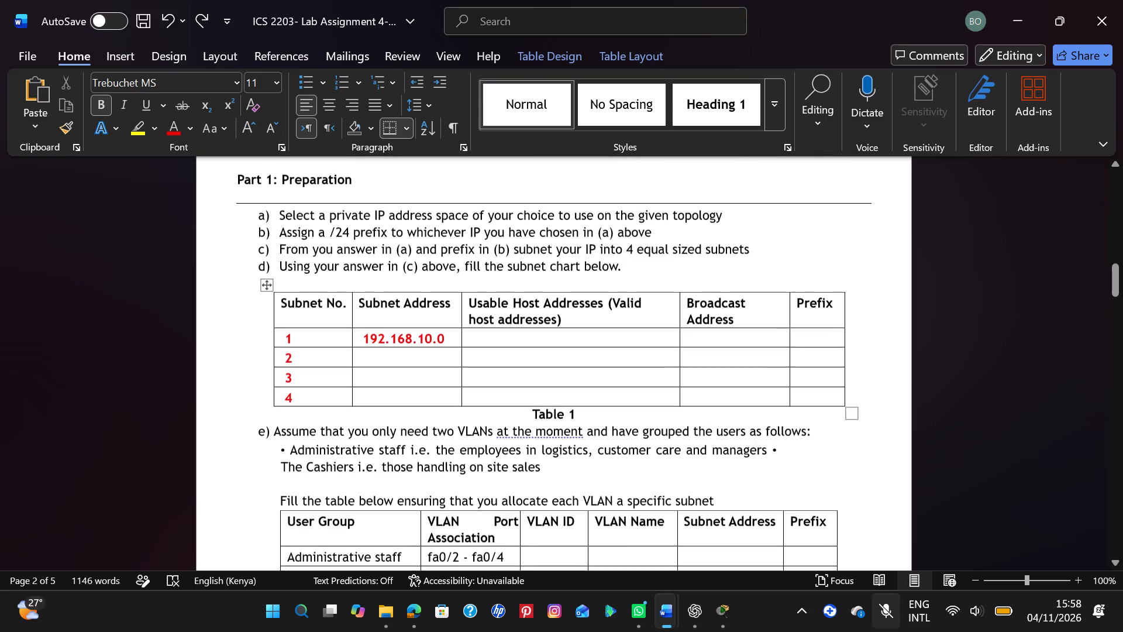
{"action": "scroll", "coordinate": [528, 217], "scroll_direction": "up", "scroll_amount": 3}
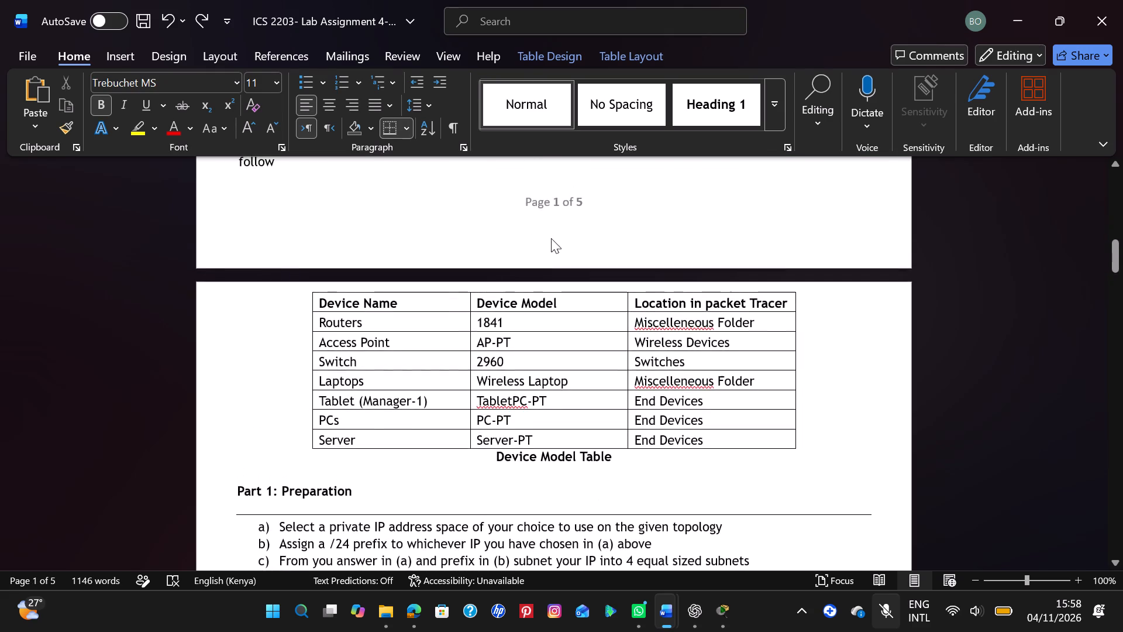
{"action": "scroll", "coordinate": [551, 238], "scroll_direction": "up", "scroll_amount": 8}
{"action": "scroll", "coordinate": [551, 238], "scroll_direction": "down", "scroll_amount": 2}
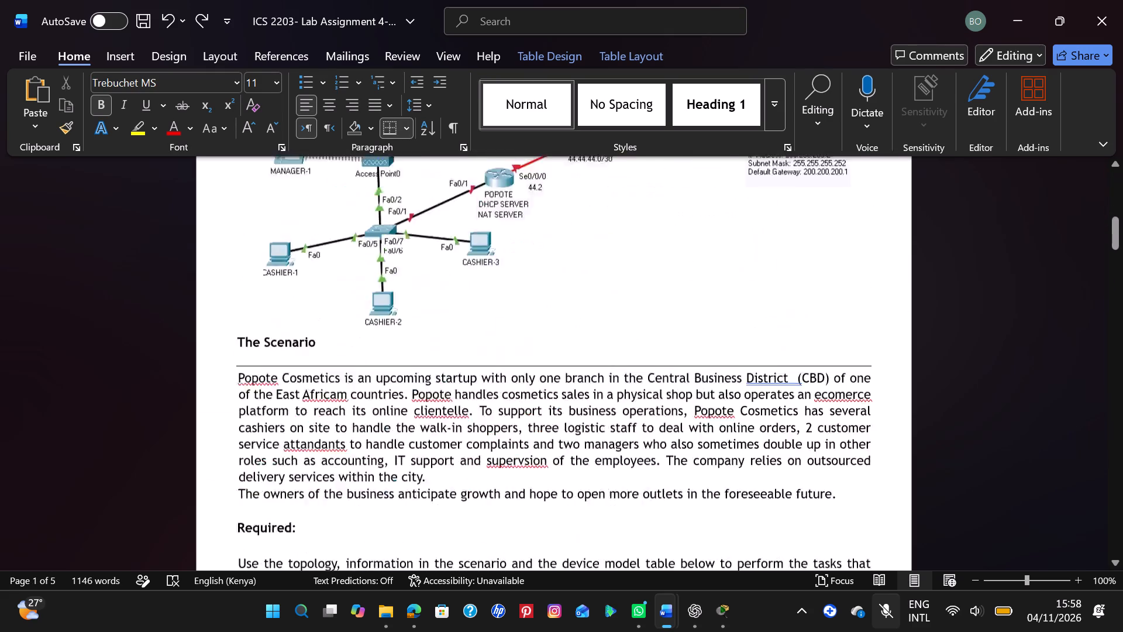
{"action": "scroll", "coordinate": [551, 238], "scroll_direction": "down", "scroll_amount": 4}
{"action": "scroll", "coordinate": [551, 238], "scroll_direction": "up", "scroll_amount": 1}
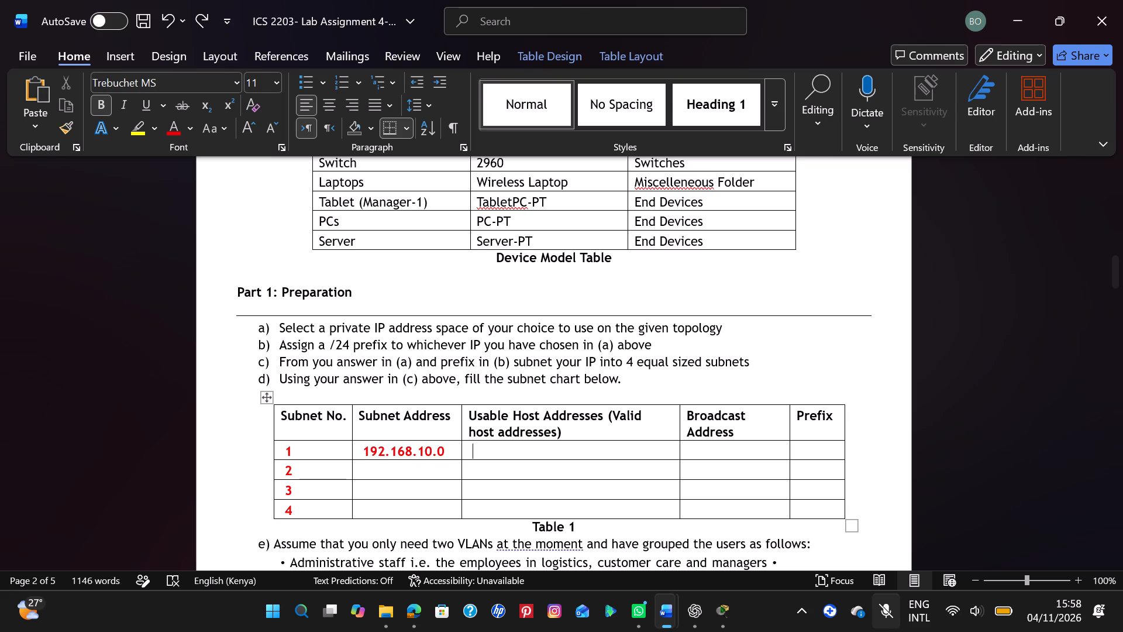
Enter 192.168.10.64 and 192.168.10.128 as the subnet addresses of subnets 2 and 3 in the subnet chart.
{"action": "left_click", "coordinate": [374, 472]}
{"action": "type", "text": "19"}
{"action": "type", "text": "2.168."}
{"action": "type", "text": "10.64"}
{"action": "left_click", "coordinate": [373, 498]}
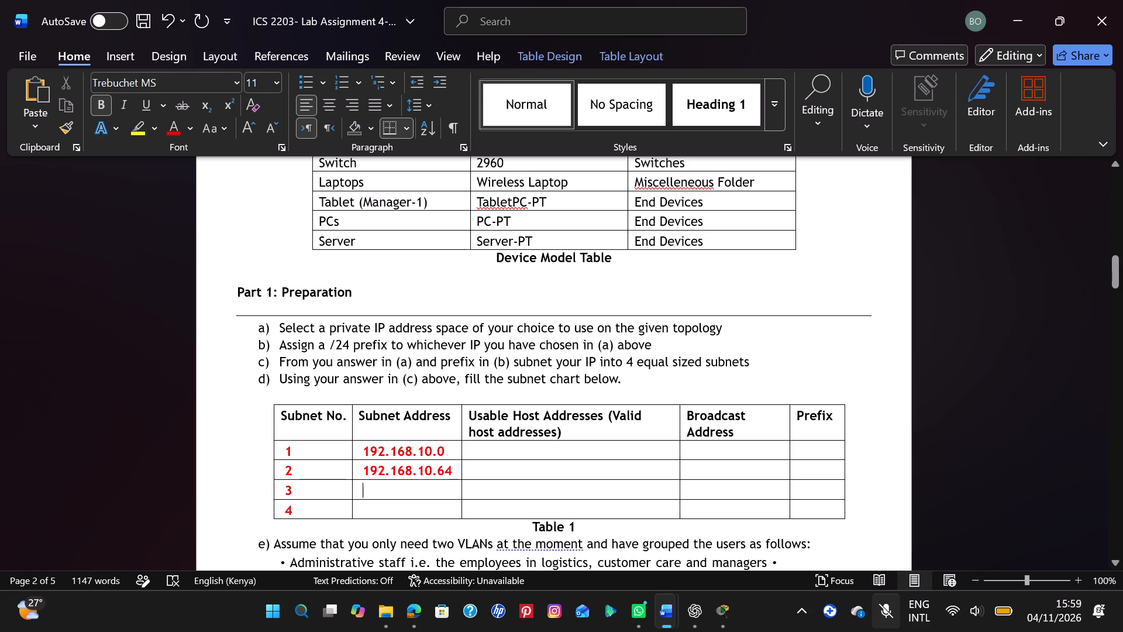
{"action": "left_click", "coordinate": [373, 498]}
{"action": "type", "text": "192.1"}
{"action": "type", "text": "68."}
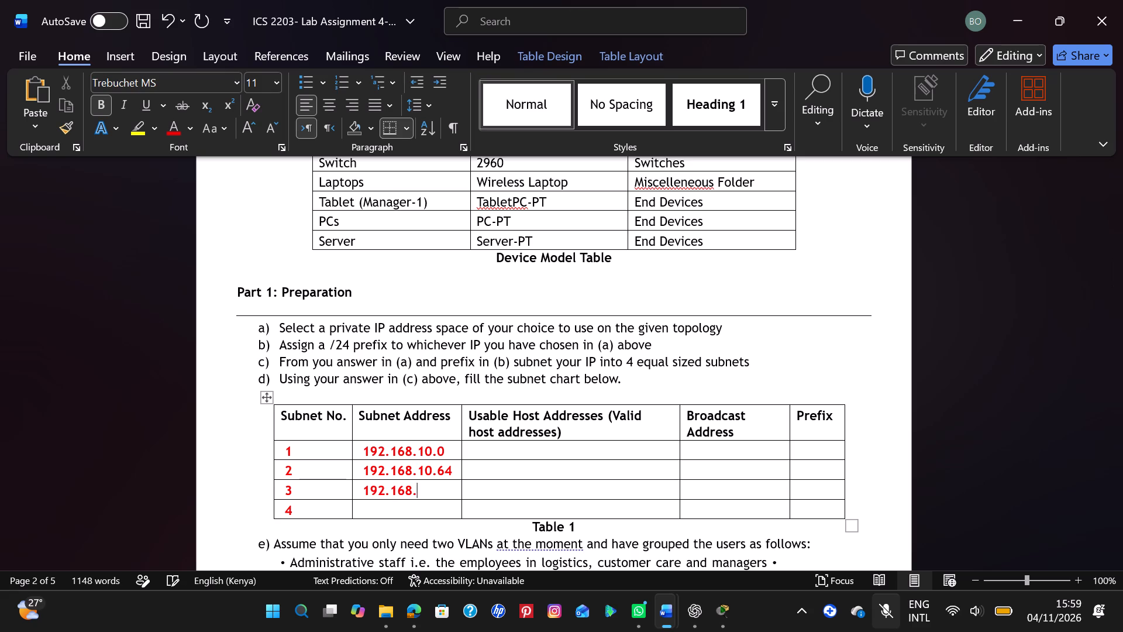
{"action": "type", "text": "10.128"}
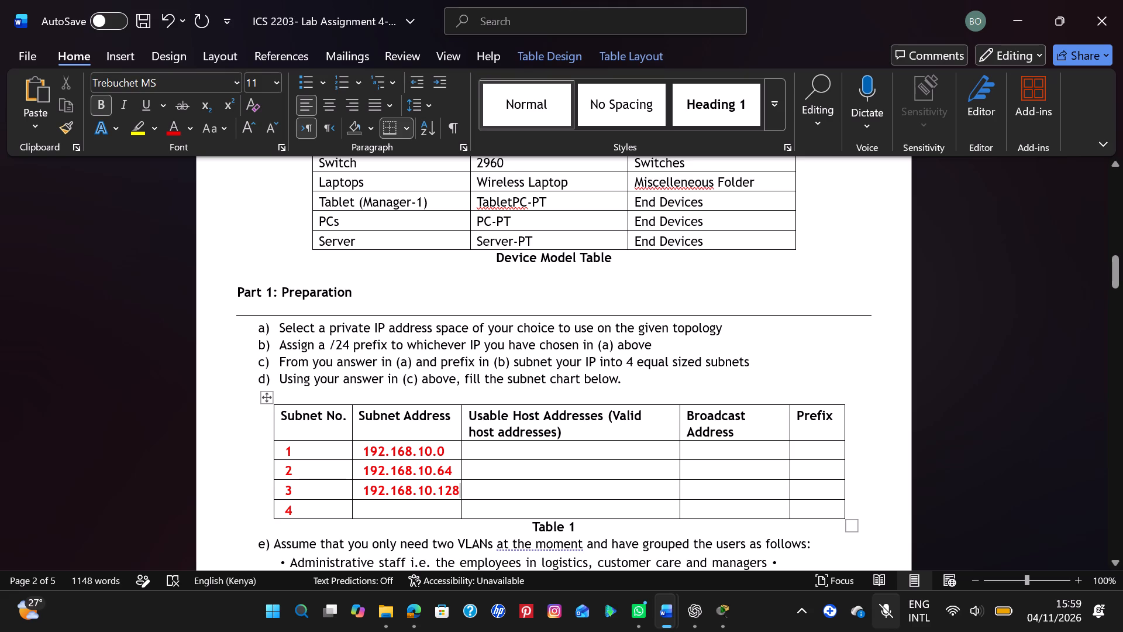
Enter 192.168.10.192 as the subnet address of subnet 4 in the subnet chart.
{"action": "left_click", "coordinate": [368, 517]}
{"action": "left_click", "coordinate": [368, 507]}
{"action": "type", "text": "192."}
{"action": "type", "text": "168."}
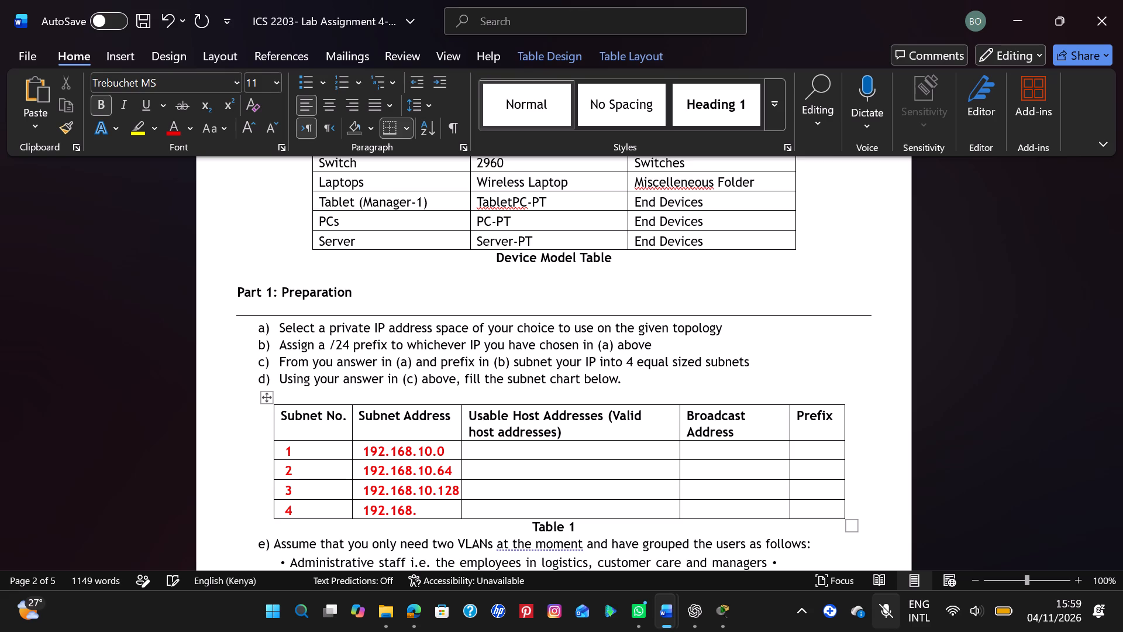
{"action": "type", "text": "10.192"}
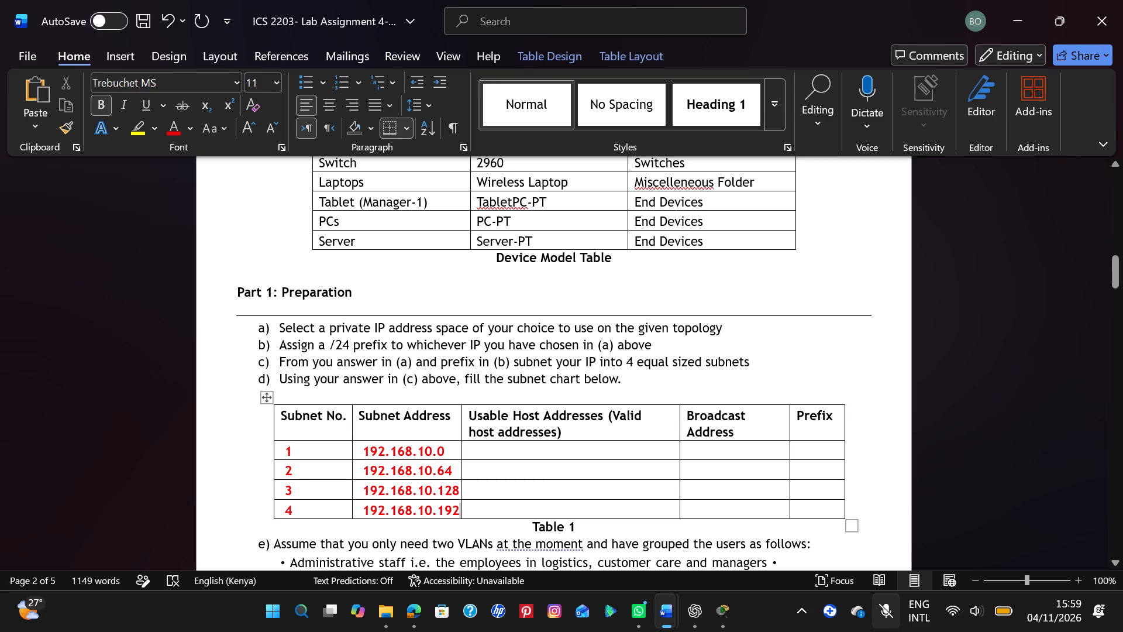
Enter 192.168.10.1-192.168.10.62 as subnet 1's usable host addresses in the subnet chart.
{"action": "left_click", "coordinate": [471, 451]}
{"action": "type", "text": "192.168."}
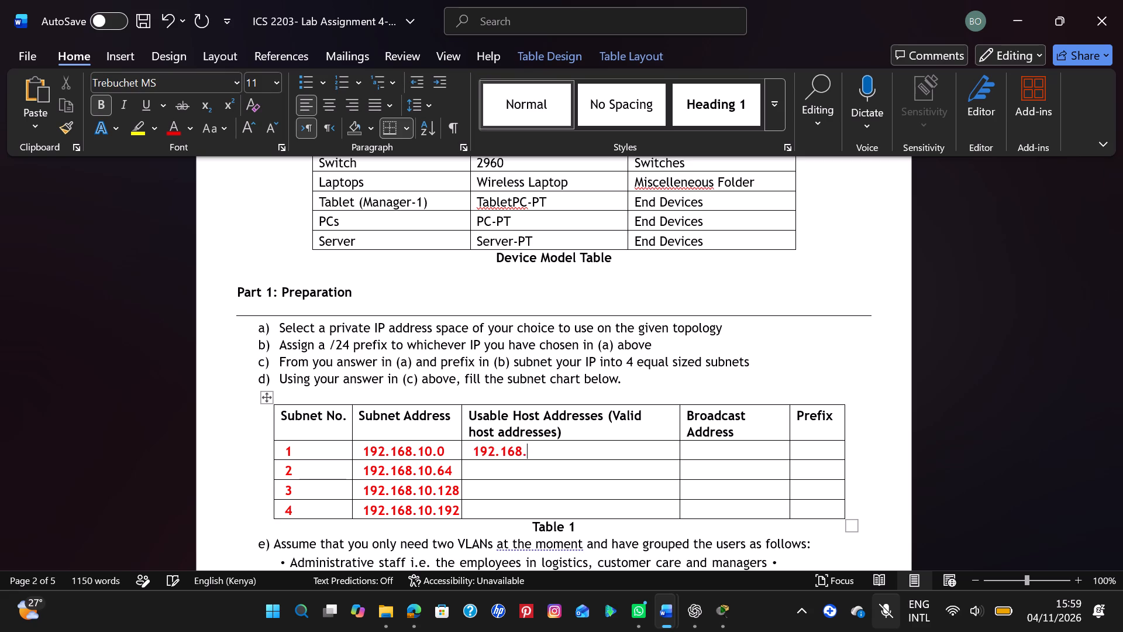
{"action": "type", "text": "10.1"}
{"action": "key", "text": "minus"}
{"action": "type", "text": "162"}
{"action": "key", "text": "BackSpace"}
{"action": "key", "text": "BackSpace"}
{"action": "type", "text": "92"}
{"action": "type", "text": ".168."}
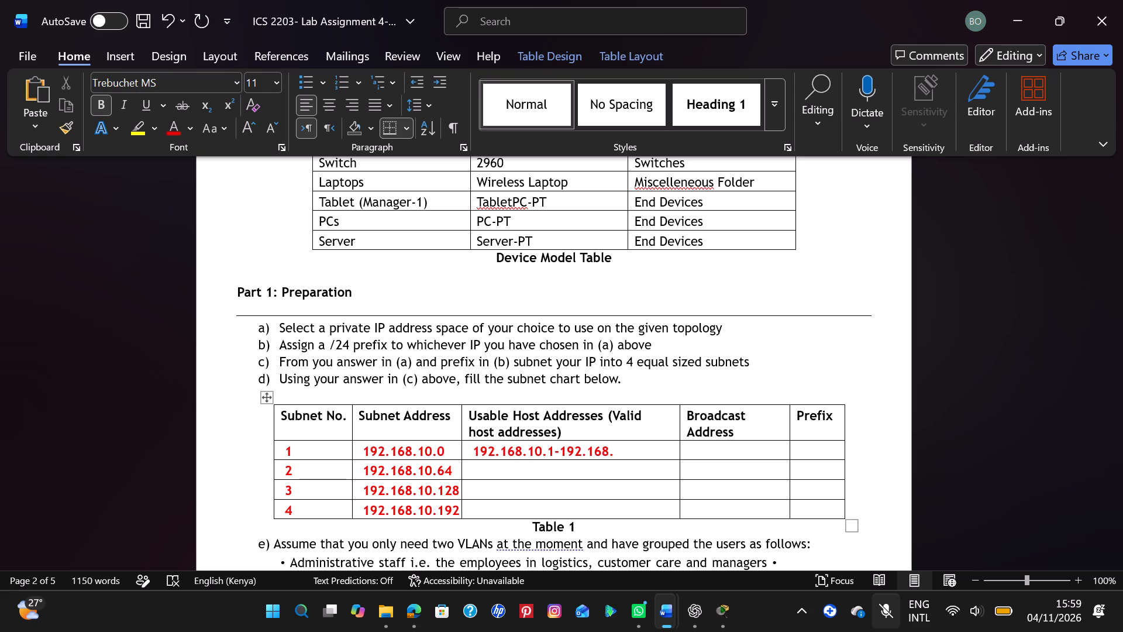
{"action": "type", "text": "10.62"}
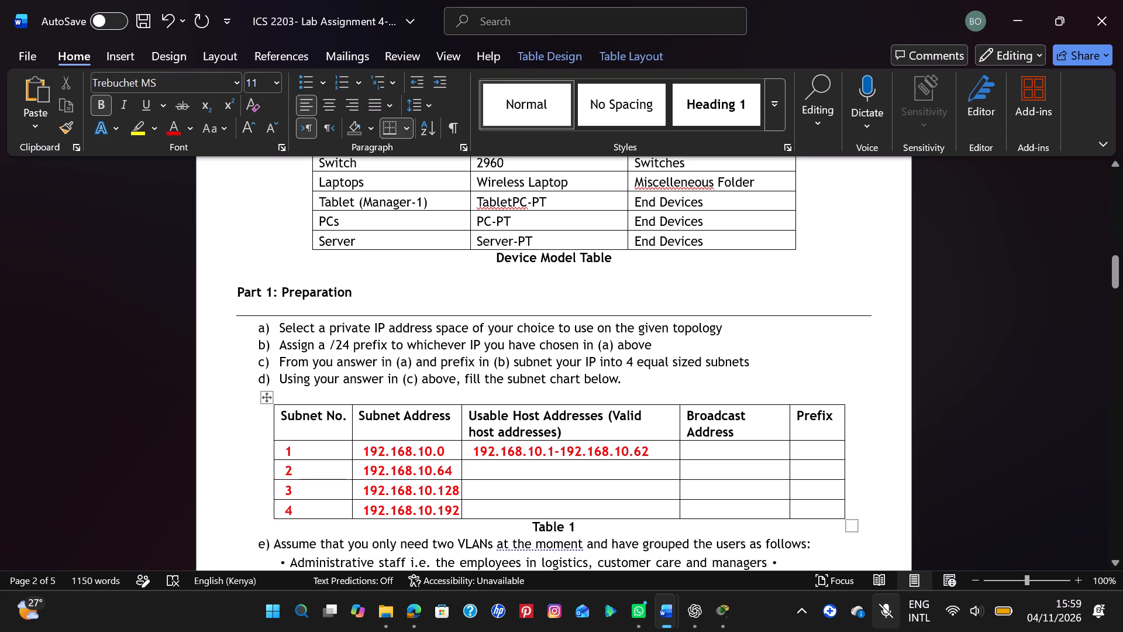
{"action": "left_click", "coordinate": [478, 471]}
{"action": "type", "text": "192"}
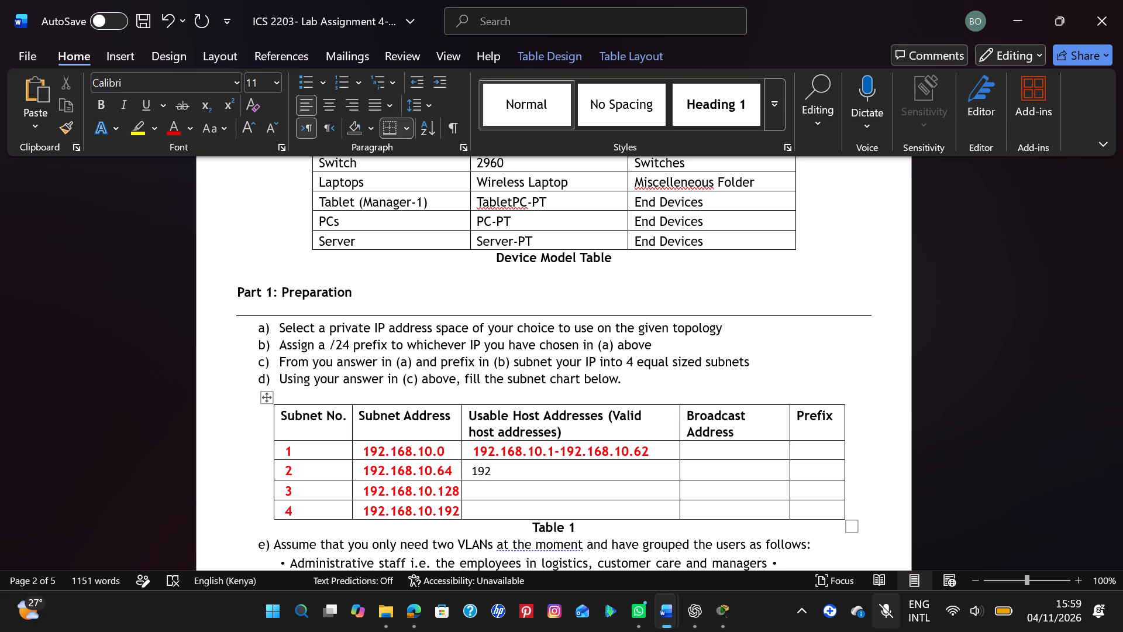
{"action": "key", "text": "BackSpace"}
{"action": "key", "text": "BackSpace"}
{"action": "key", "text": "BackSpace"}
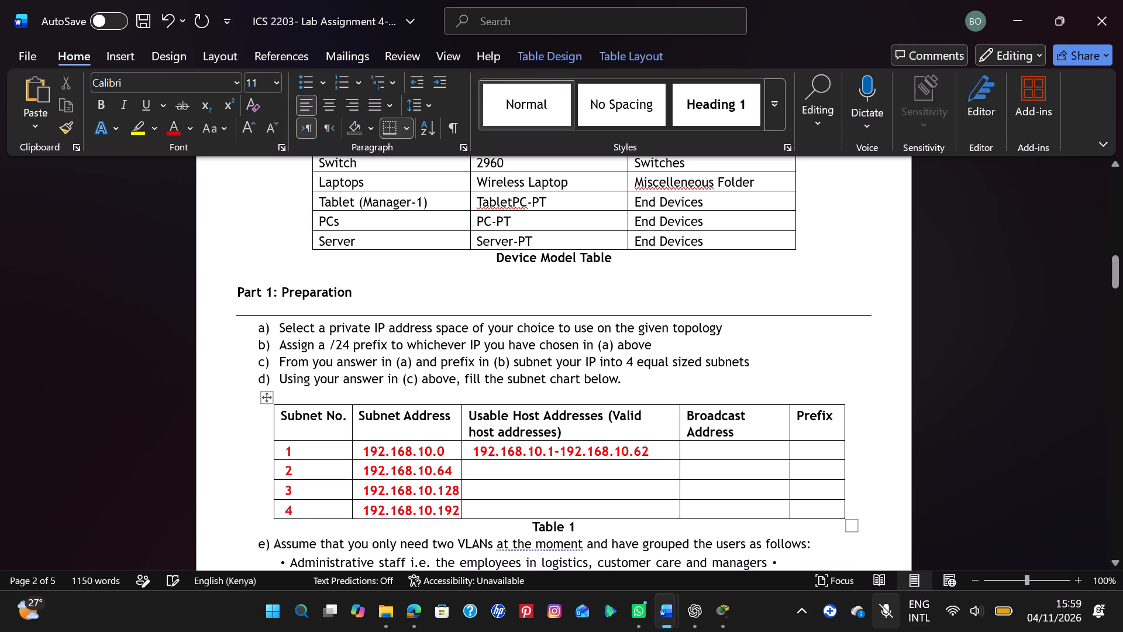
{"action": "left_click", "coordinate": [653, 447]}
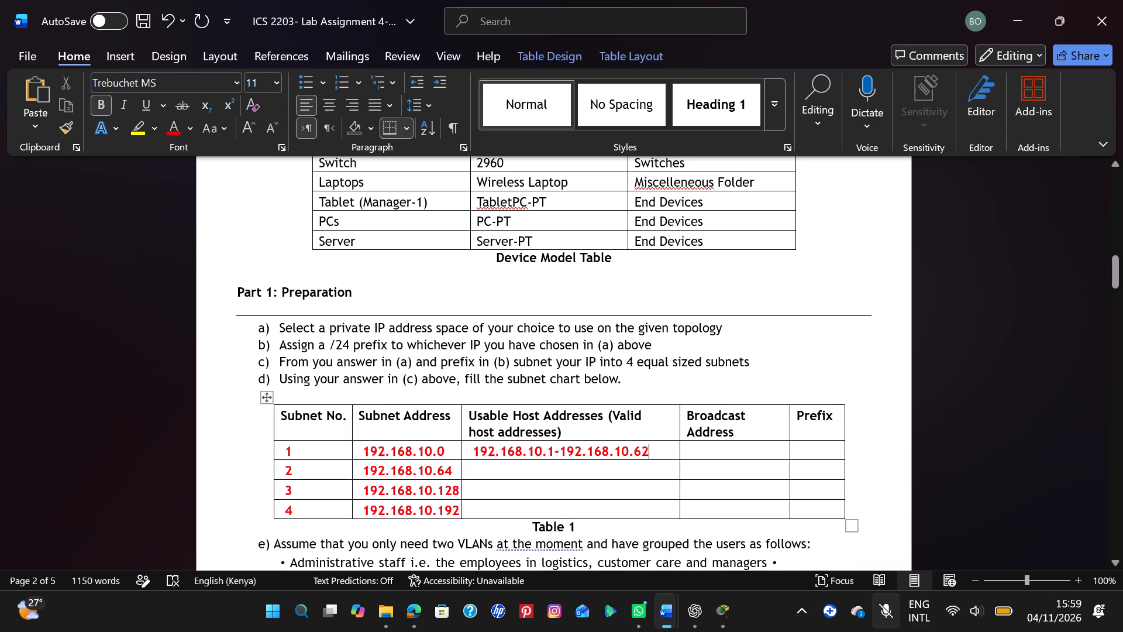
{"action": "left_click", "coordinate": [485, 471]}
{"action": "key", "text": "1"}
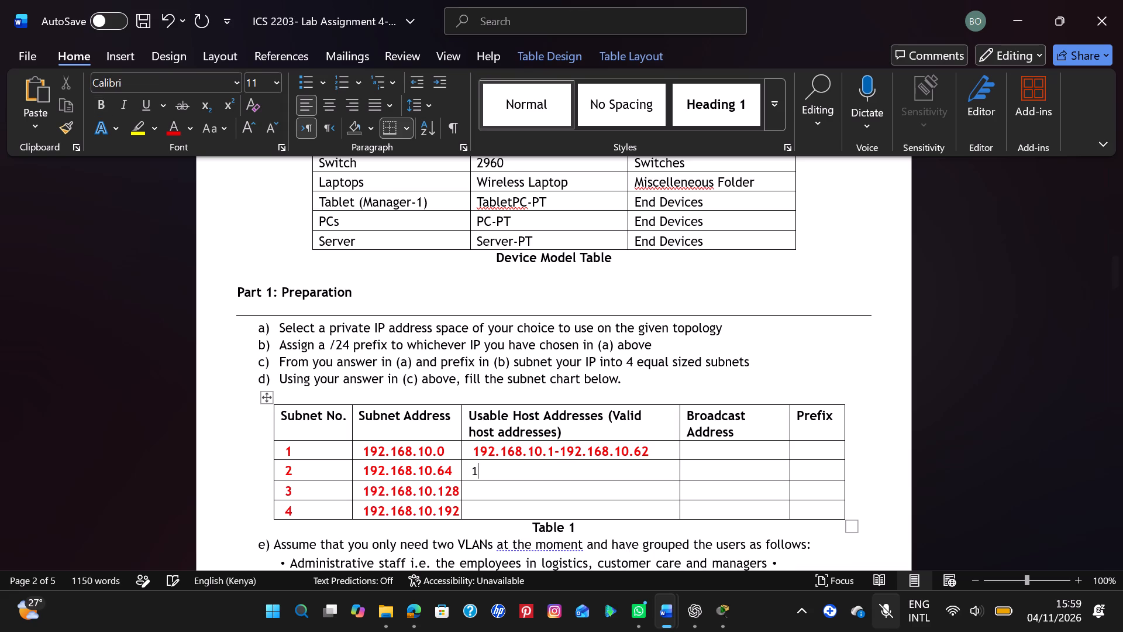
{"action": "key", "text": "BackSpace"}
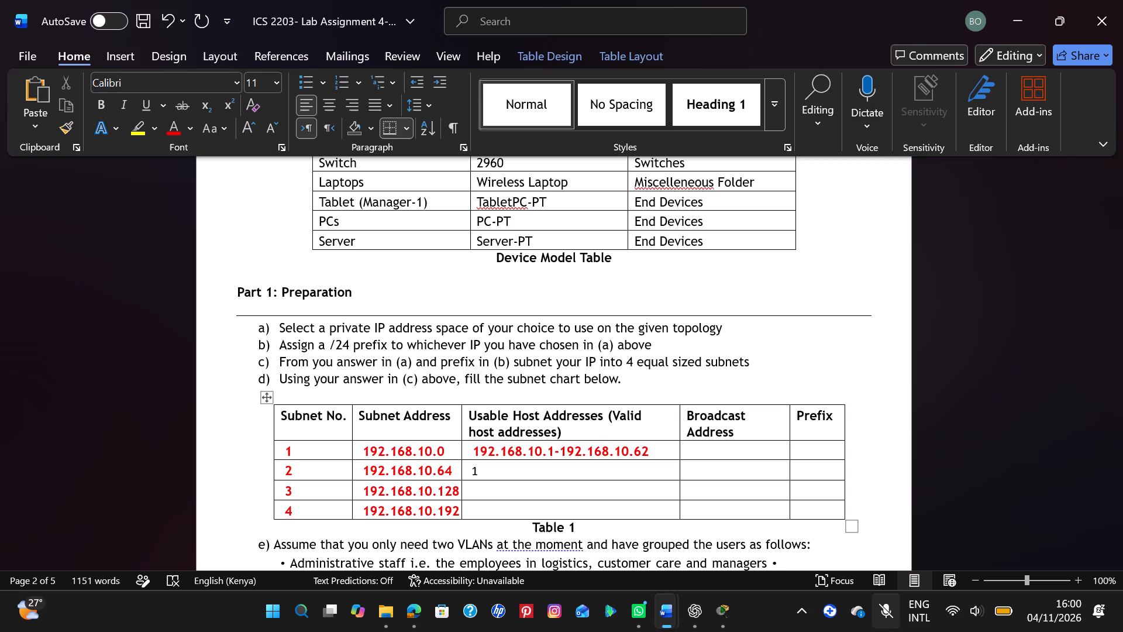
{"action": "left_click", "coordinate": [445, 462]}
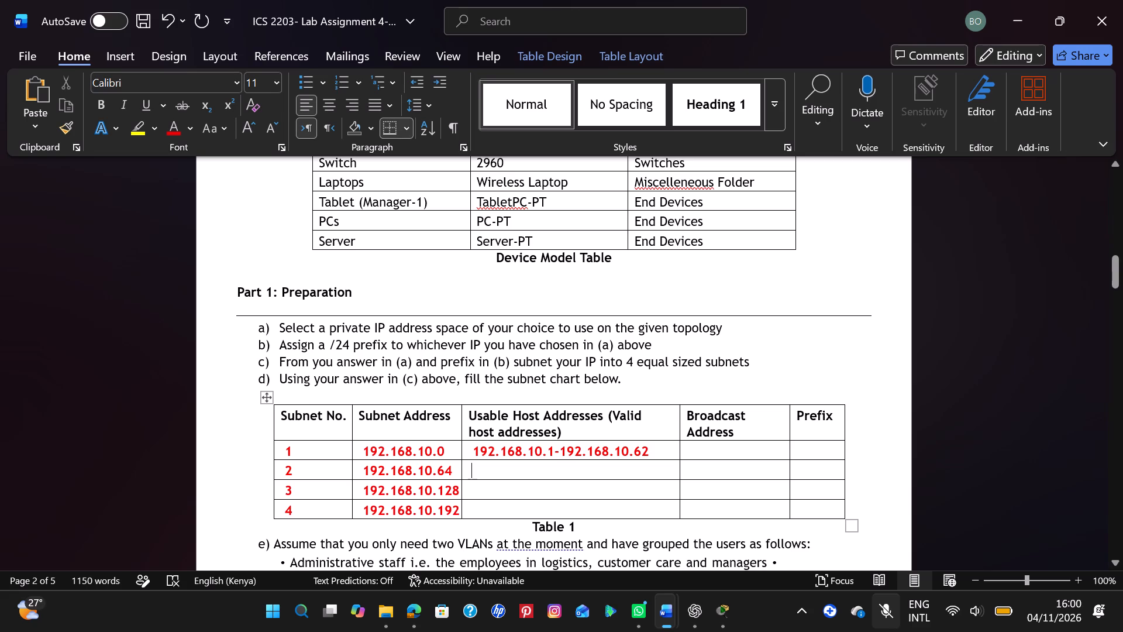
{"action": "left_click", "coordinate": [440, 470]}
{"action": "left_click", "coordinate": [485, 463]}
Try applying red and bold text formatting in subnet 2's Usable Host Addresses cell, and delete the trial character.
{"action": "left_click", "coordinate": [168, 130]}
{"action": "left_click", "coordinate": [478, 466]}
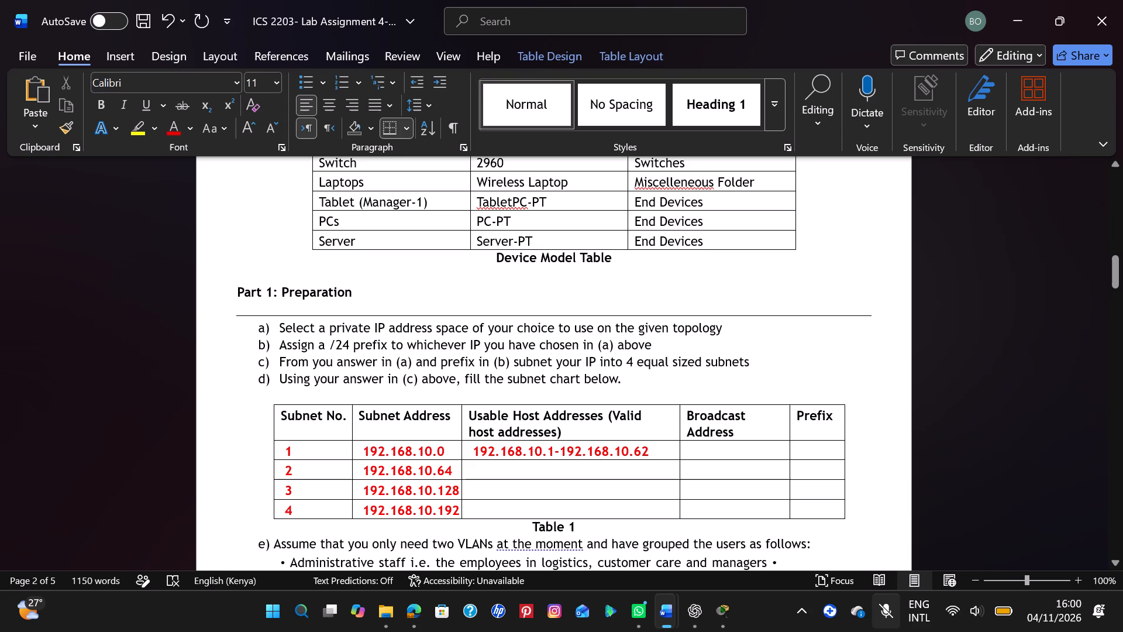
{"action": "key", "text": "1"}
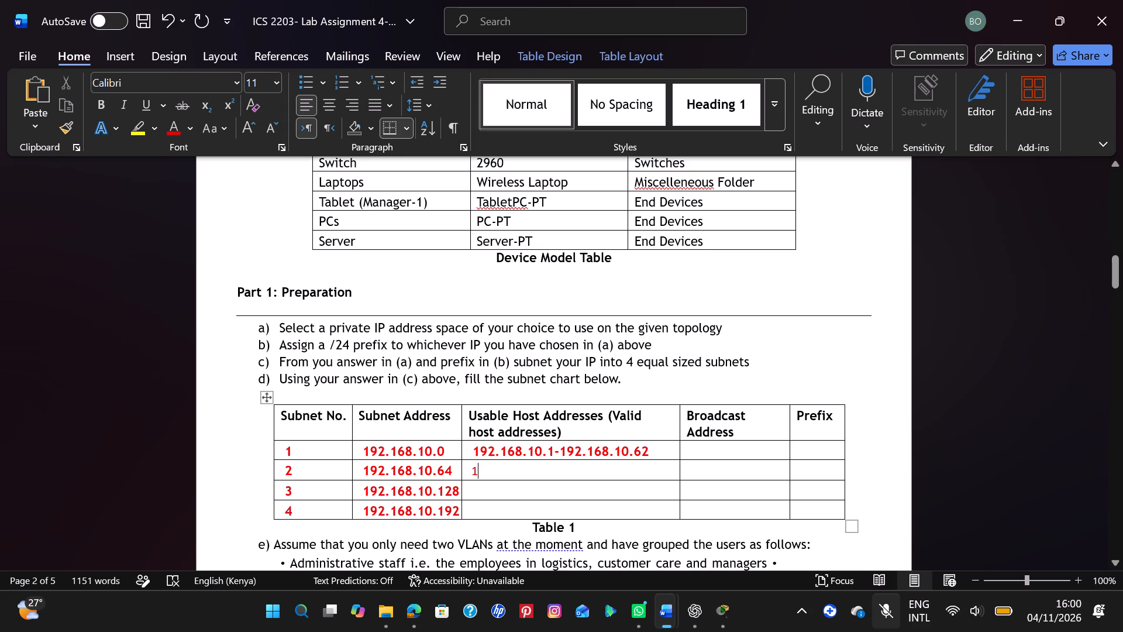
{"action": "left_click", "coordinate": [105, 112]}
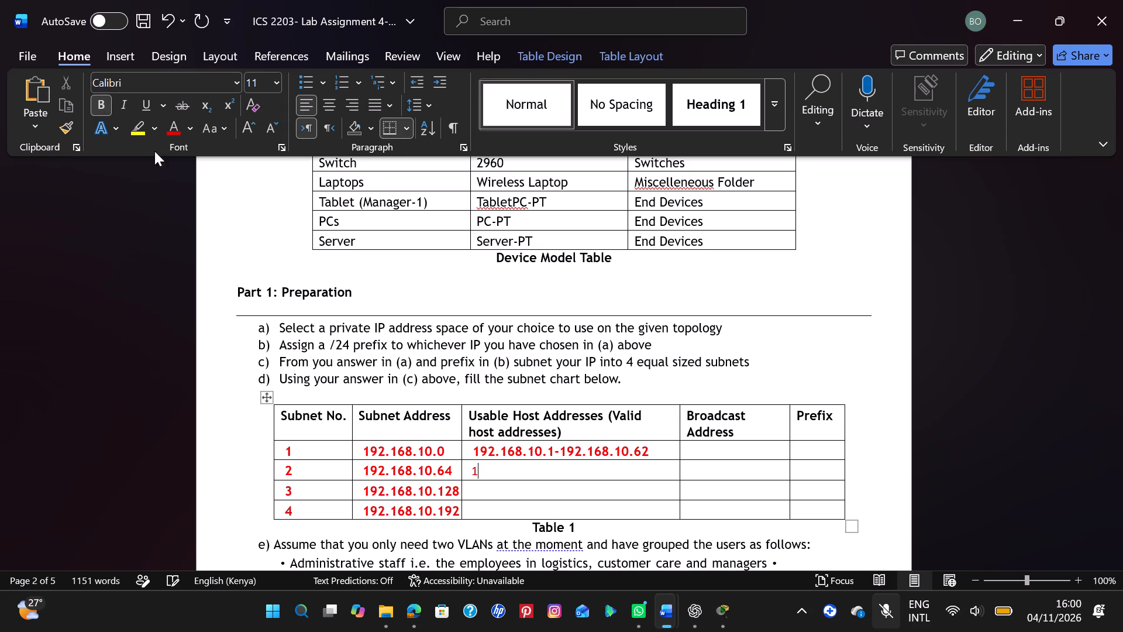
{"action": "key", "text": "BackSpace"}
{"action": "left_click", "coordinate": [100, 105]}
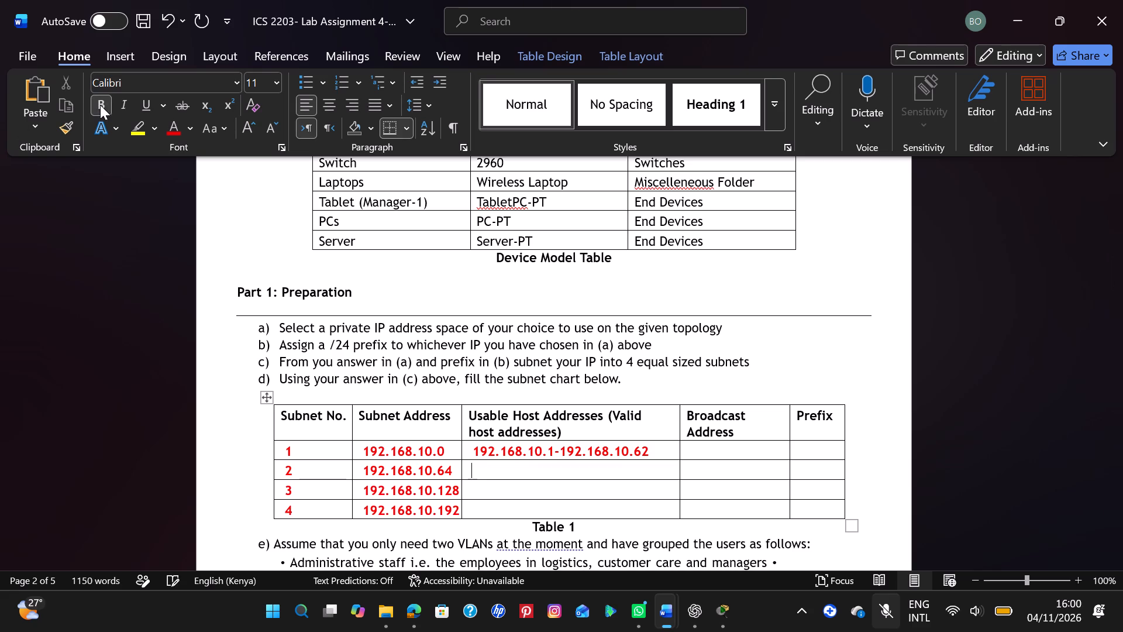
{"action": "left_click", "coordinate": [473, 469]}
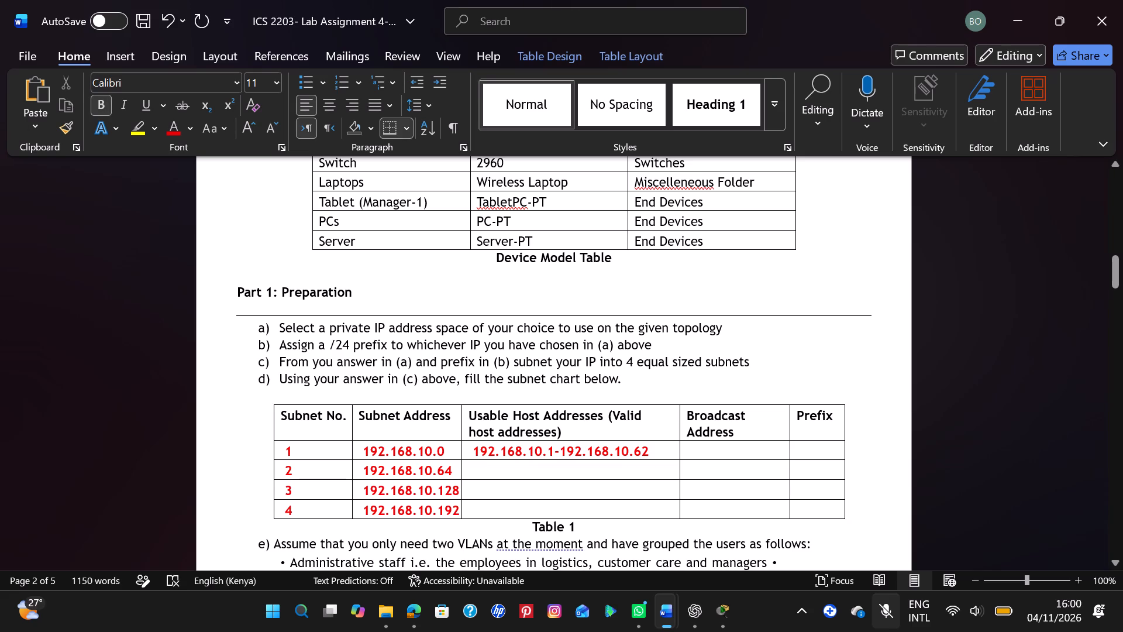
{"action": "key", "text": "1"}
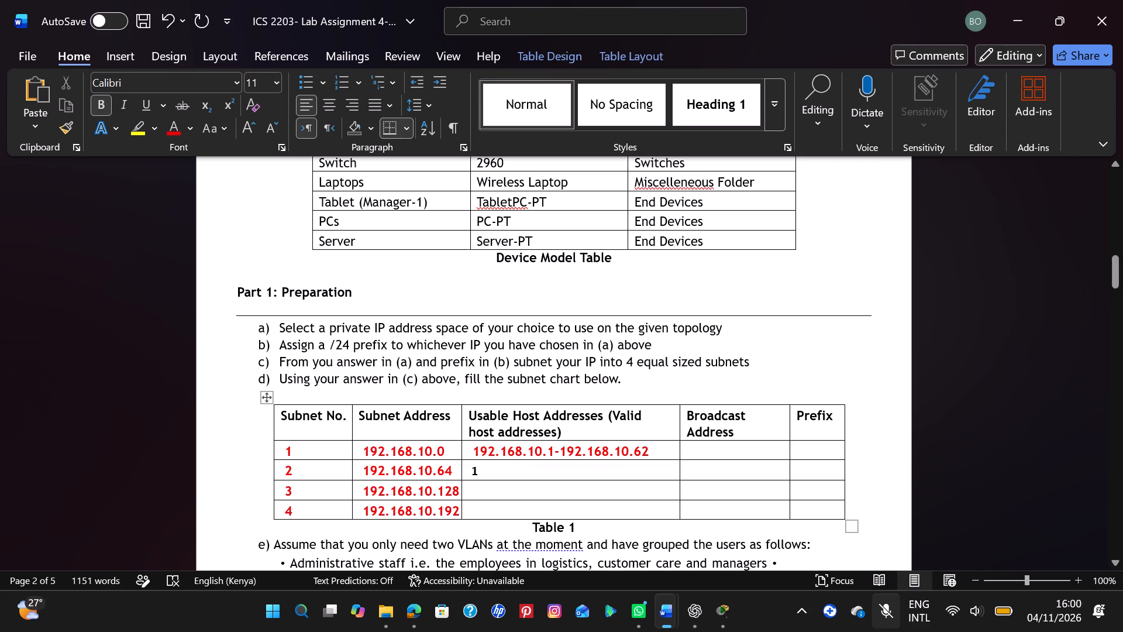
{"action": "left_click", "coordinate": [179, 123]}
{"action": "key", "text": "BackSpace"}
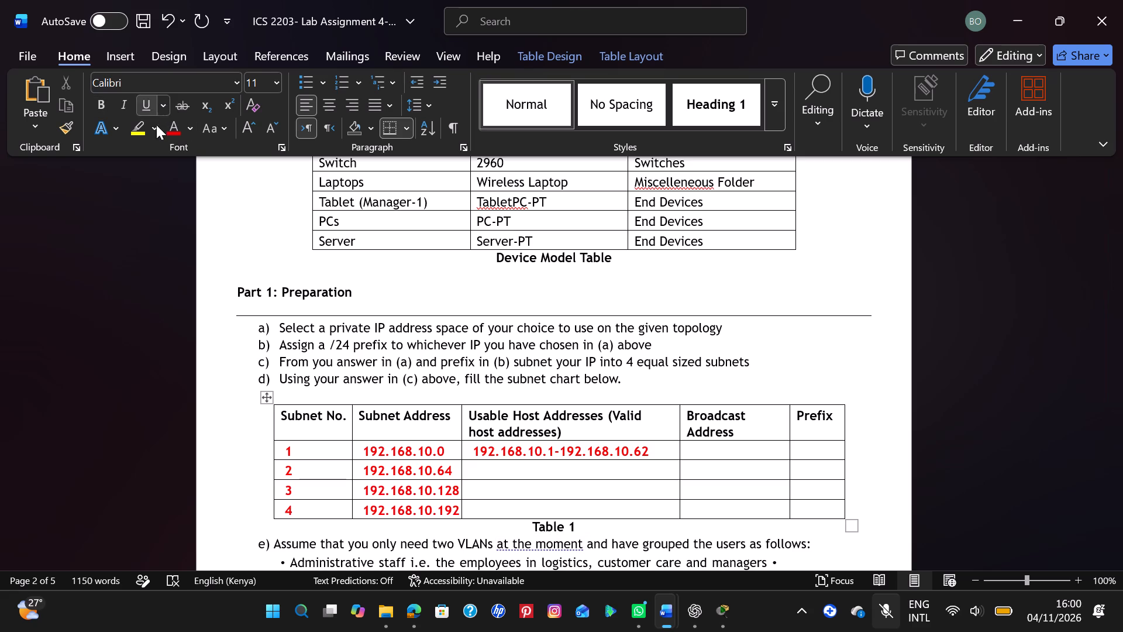
Enter 192.168.10.65-192.168.10.126 in bold red as subnet 2's usable host addresses in the subnet chart.
{"action": "left_click", "coordinate": [164, 136]}
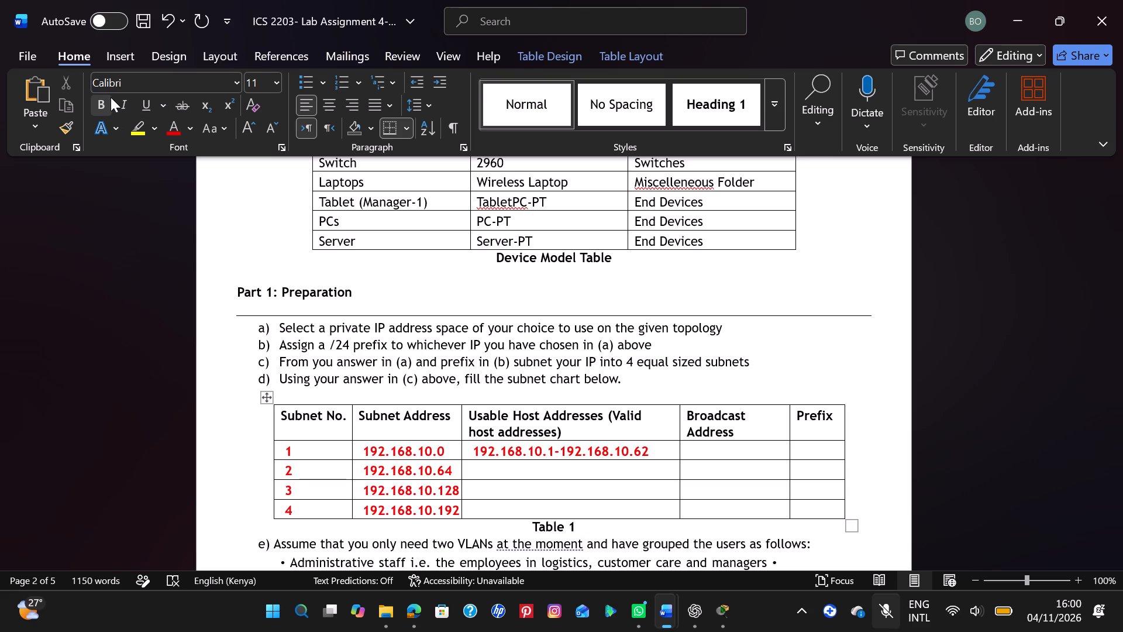
{"action": "left_click", "coordinate": [109, 104]}
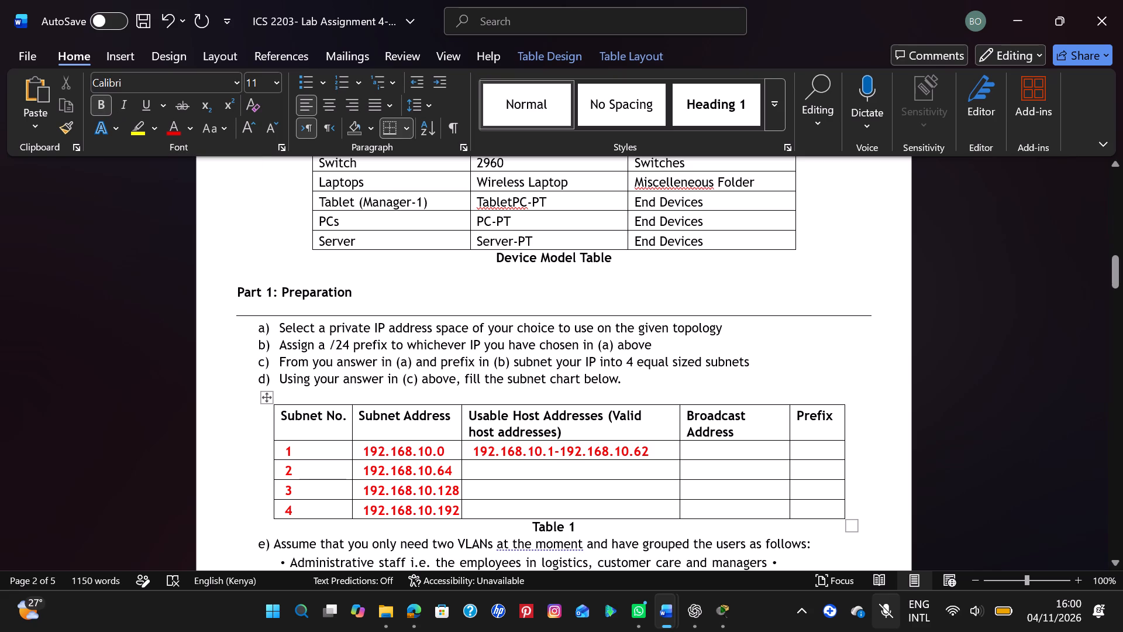
{"action": "left_click", "coordinate": [491, 471]}
{"action": "type", "text": "19"}
{"action": "key", "text": "2"}
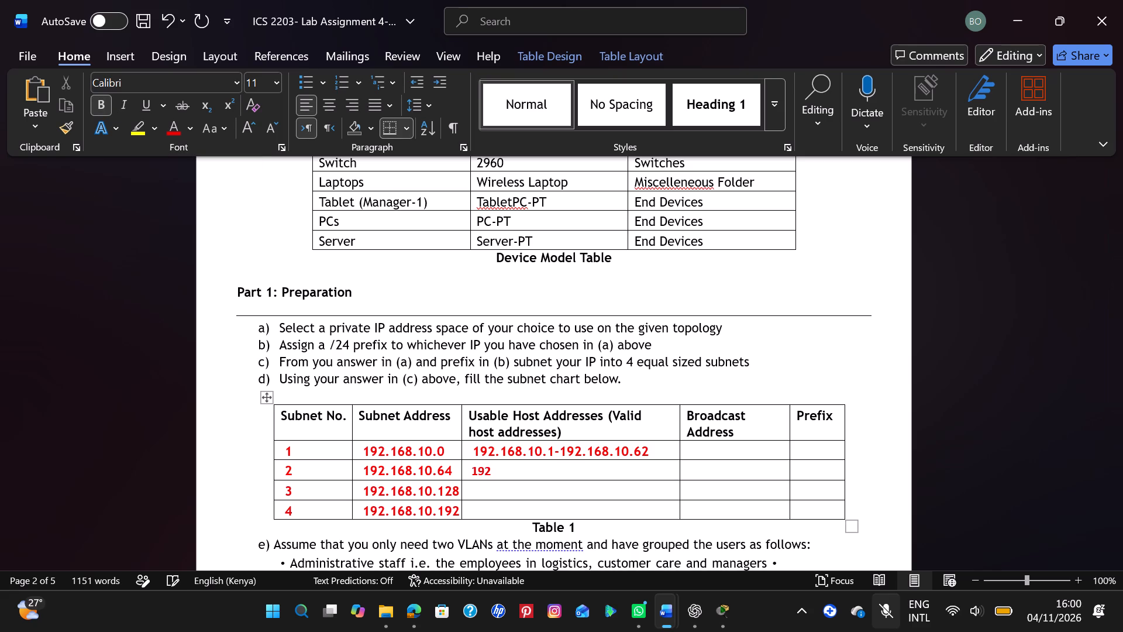
{"action": "key", "text": "period"}
{"action": "key", "text": "1"}
{"action": "type", "text": "68."}
{"action": "type", "text": "10.65"}
{"action": "type", "text": "-192.168."}
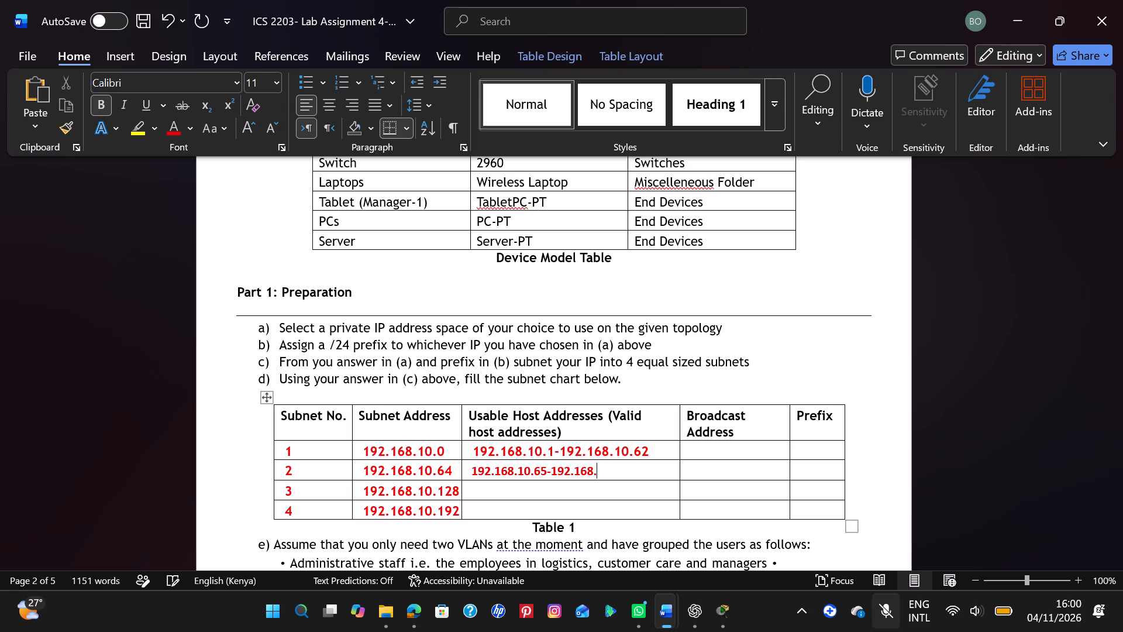
{"action": "type", "text": "10."}
{"action": "type", "text": "126"}
Enter 192.168.10.129-192.168.10.190 as subnet 3's usable host addresses in the subnet chart.
{"action": "left_click", "coordinate": [532, 499]}
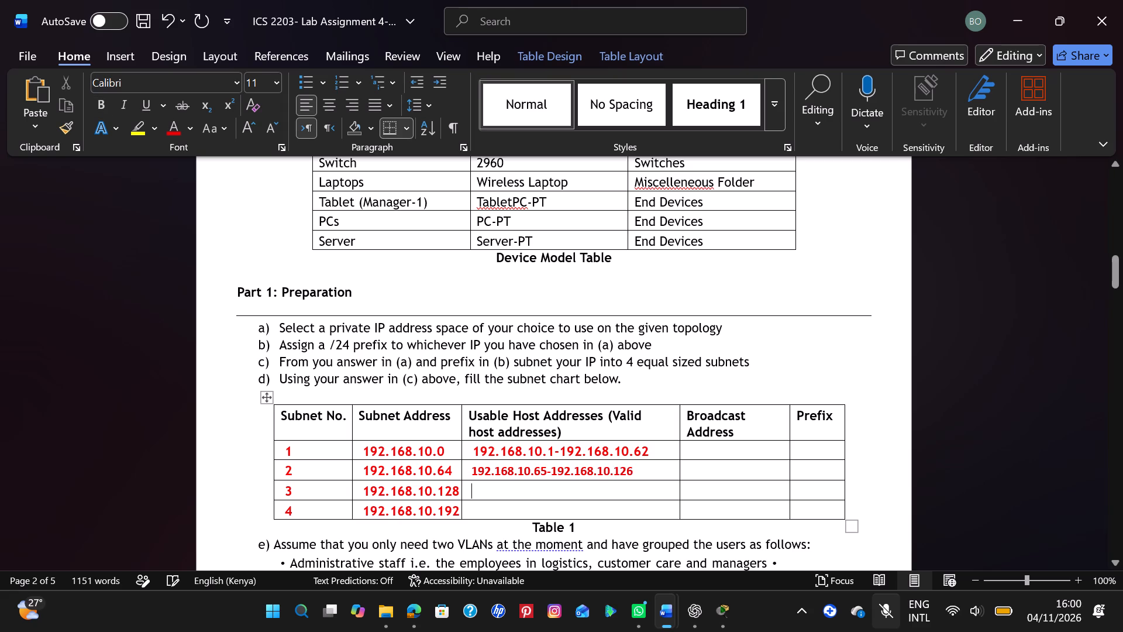
{"action": "type", "text": "192."}
{"action": "key", "text": "1"}
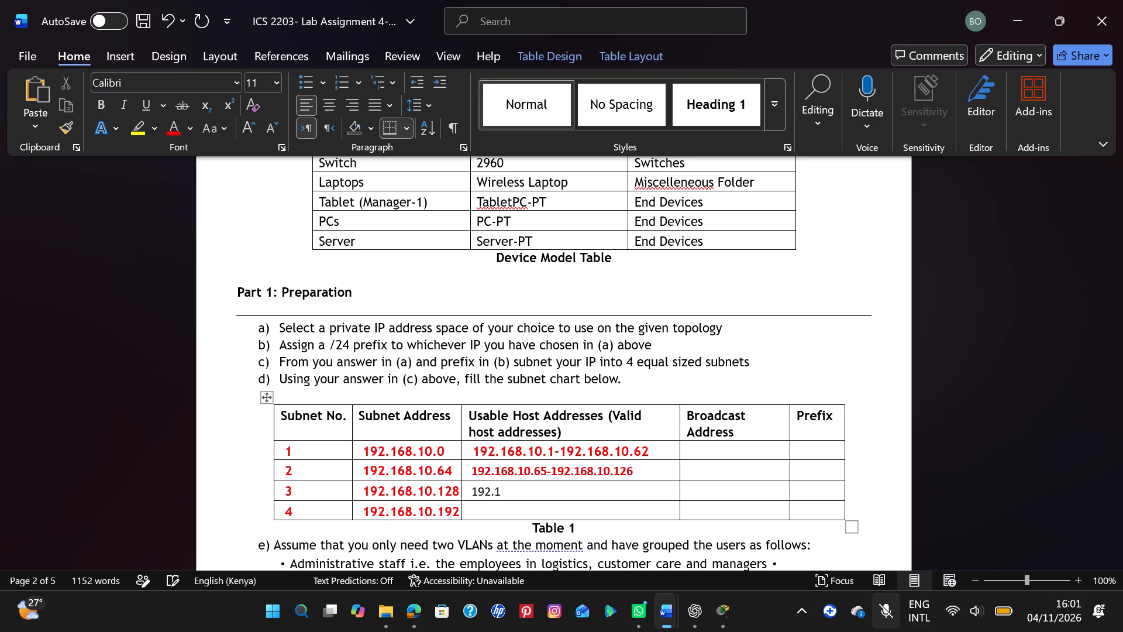
{"action": "type", "text": "68."}
{"action": "type", "text": "10."}
{"action": "type", "text": "12"}
{"action": "key", "text": "9"}
{"action": "type", "text": "-."}
{"action": "key", "text": "Print"}
{"action": "key", "text": "BackSpace"}
{"action": "type", "text": "192"}
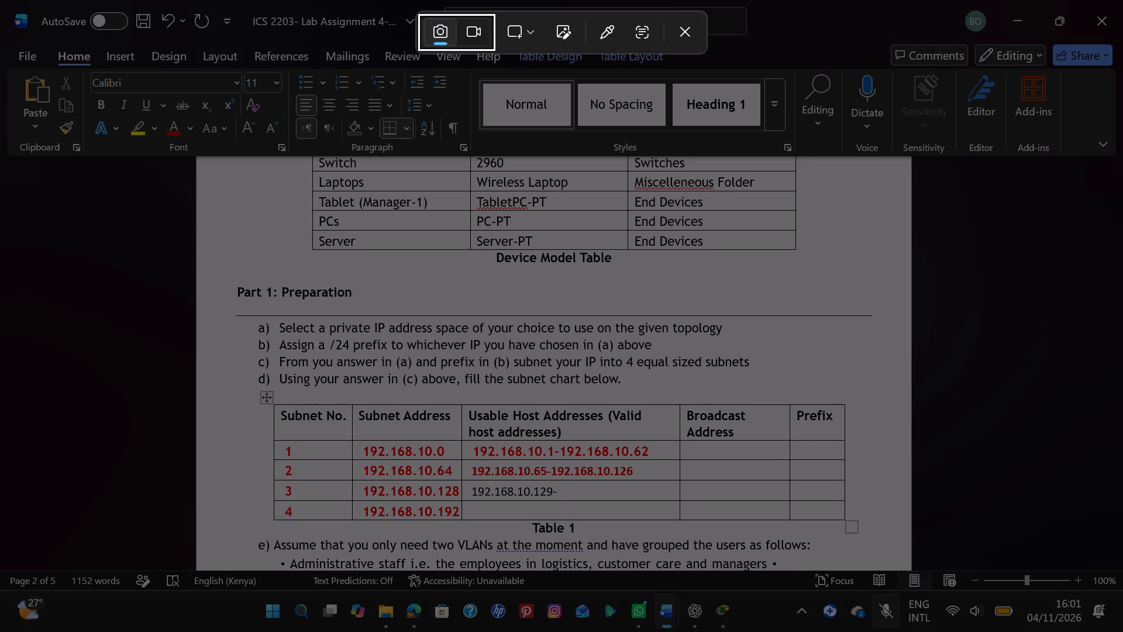
{"action": "left_click", "coordinate": [677, 32]}
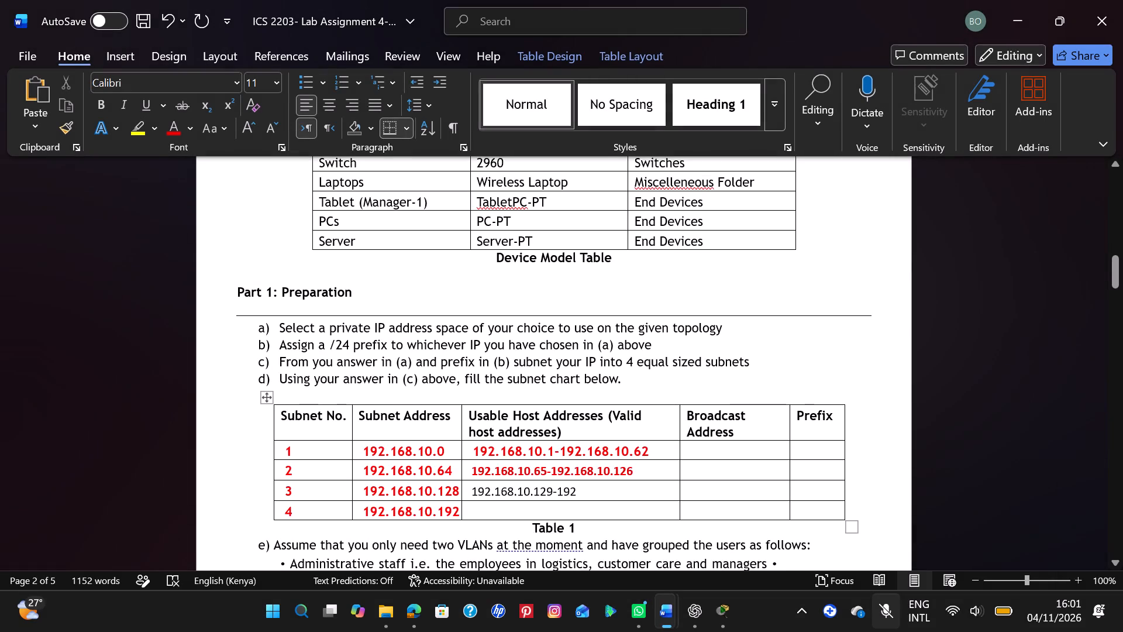
{"action": "key", "text": "period"}
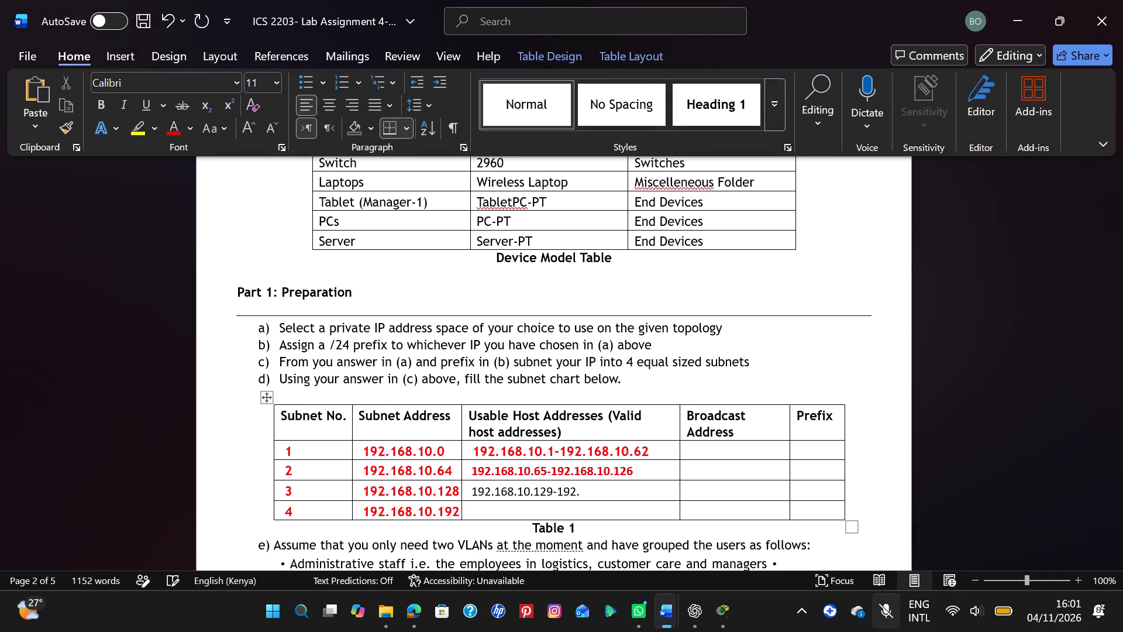
{"action": "type", "text": "168."}
{"action": "type", "text": "10.1"}
{"action": "type", "text": "90"}
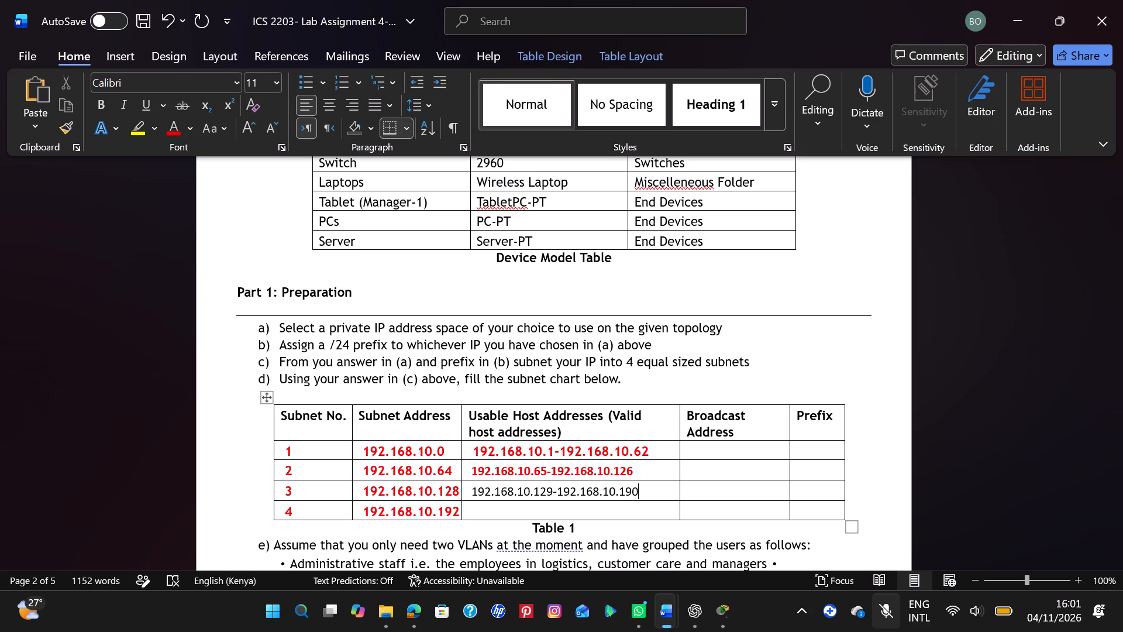
Enter 192.168.10.193-192.168.10.254 as subnet 4's usable host addresses in the subnet chart.
{"action": "key", "text": "Down"}
{"action": "type", "text": "192"}
{"action": "key", "text": "period"}
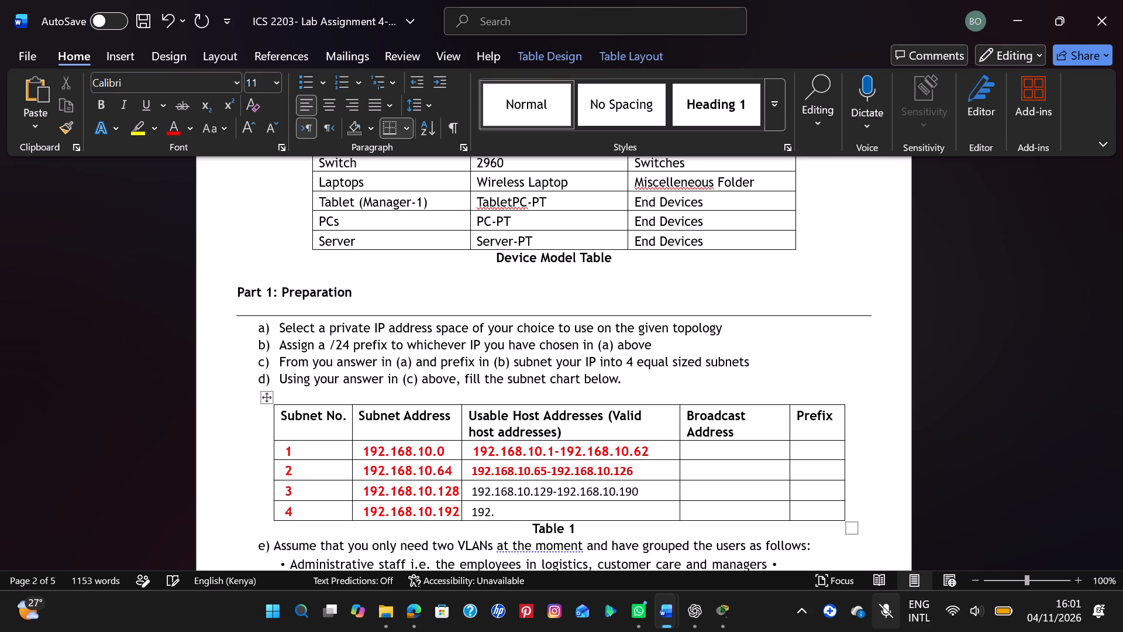
{"action": "key", "text": "1"}
{"action": "type", "text": "68."}
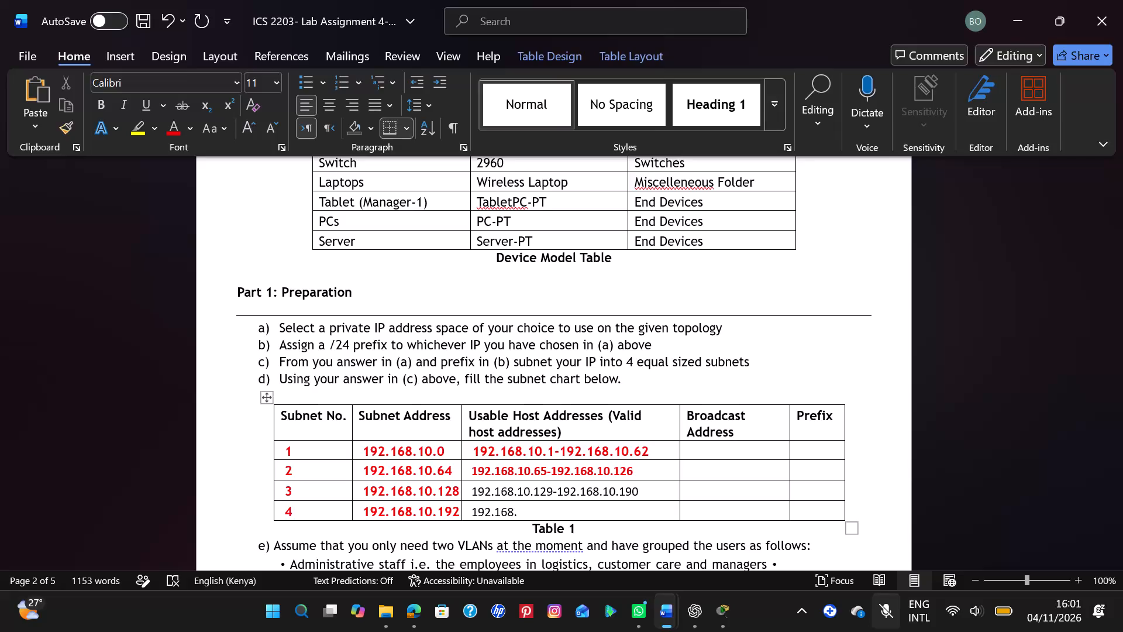
{"action": "type", "text": "10.1"}
{"action": "type", "text": "93"}
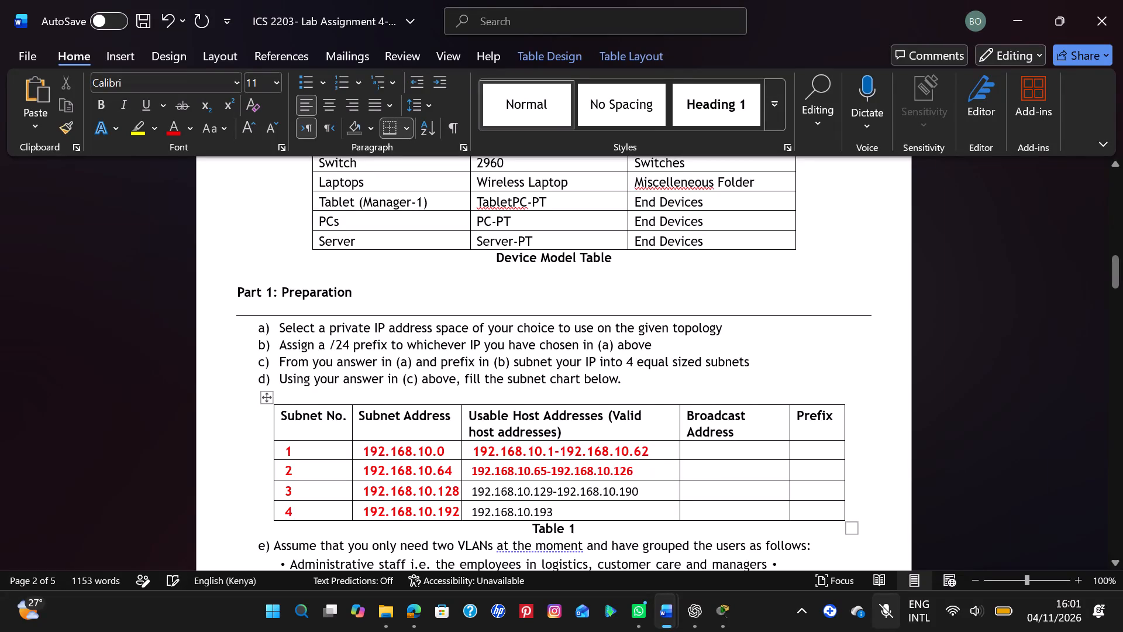
{"action": "key", "text": "minus"}
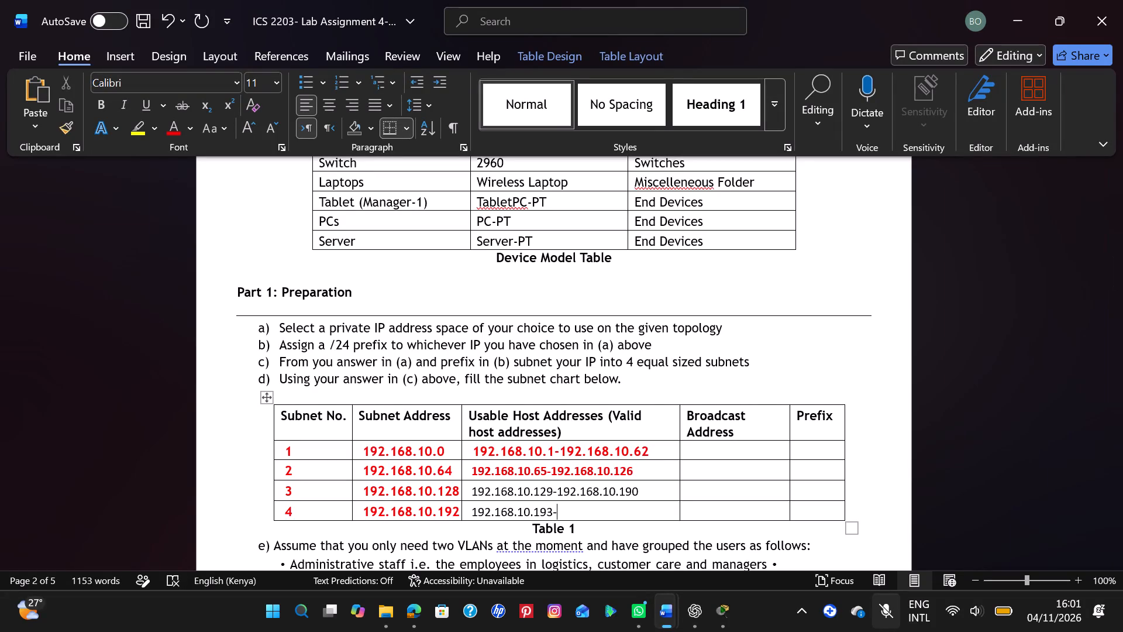
{"action": "type", "text": "192."}
{"action": "type", "text": "168"}
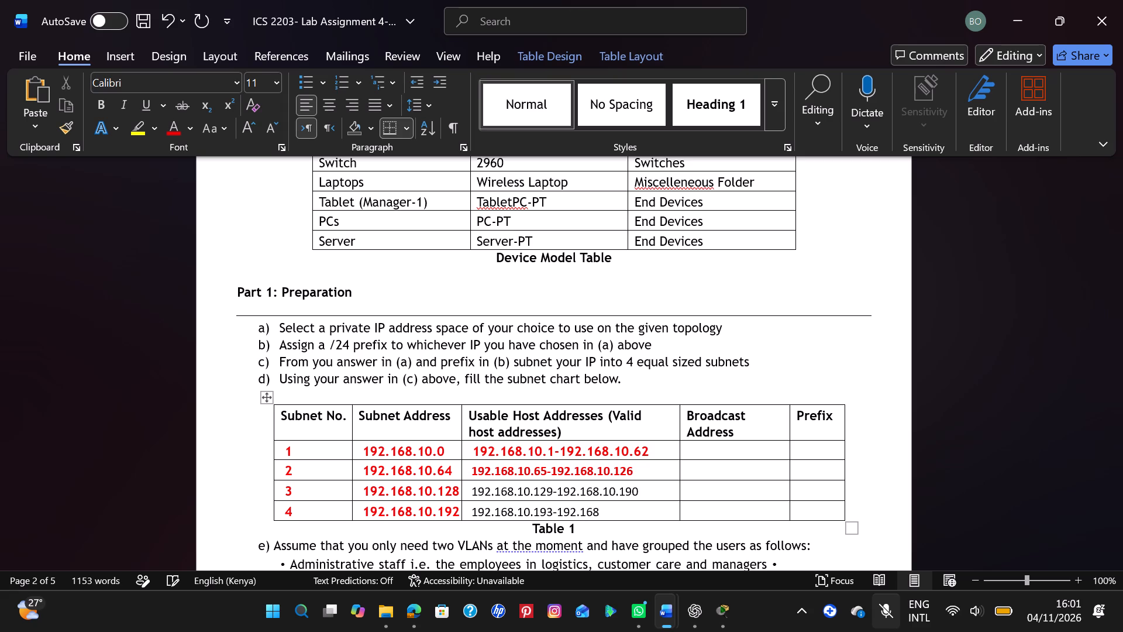
{"action": "type", "text": ".10.254"}
Enter 192.168.10.63 as subnet 1's broadcast address in the subnet chart.
{"action": "left_click", "coordinate": [704, 452]}
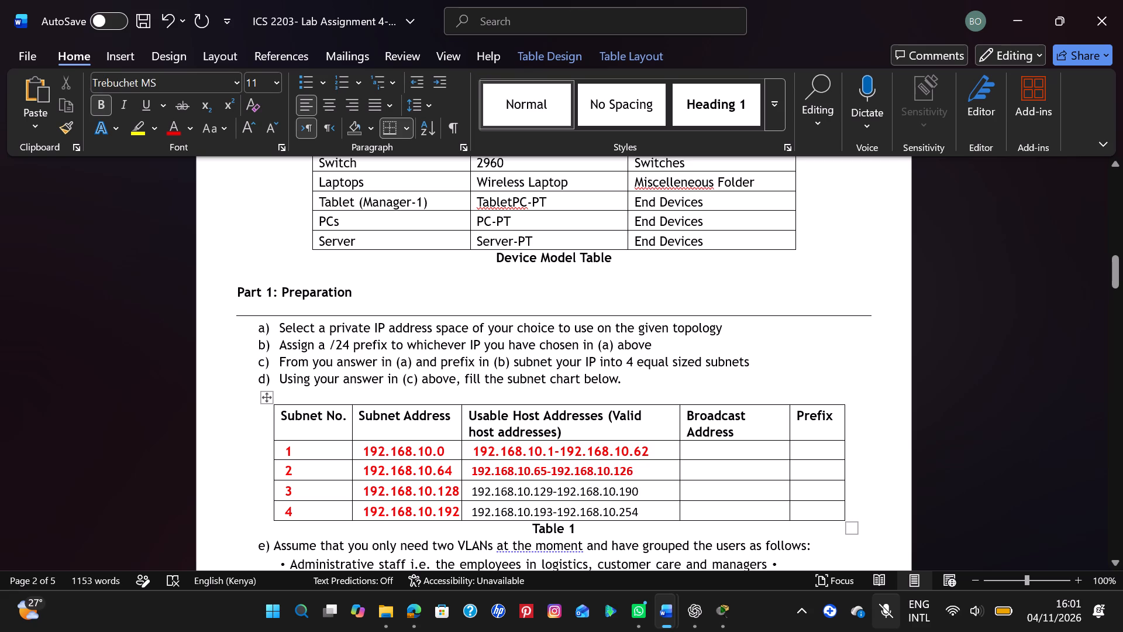
{"action": "type", "text": "192."}
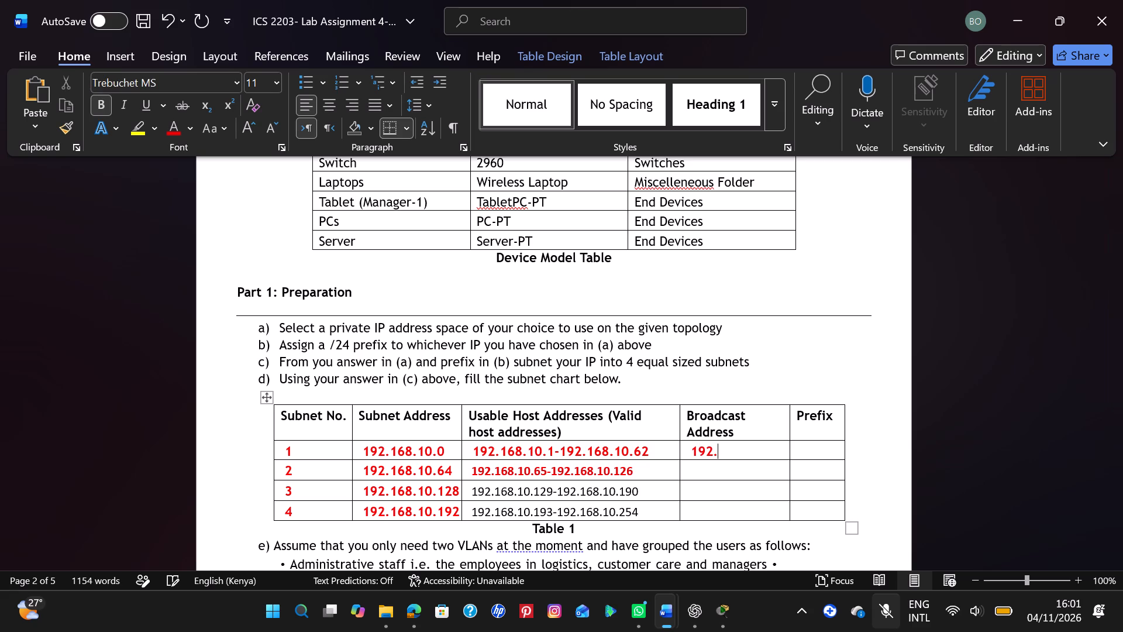
{"action": "type", "text": "168."}
{"action": "type", "text": "10."}
{"action": "type", "text": "63"}
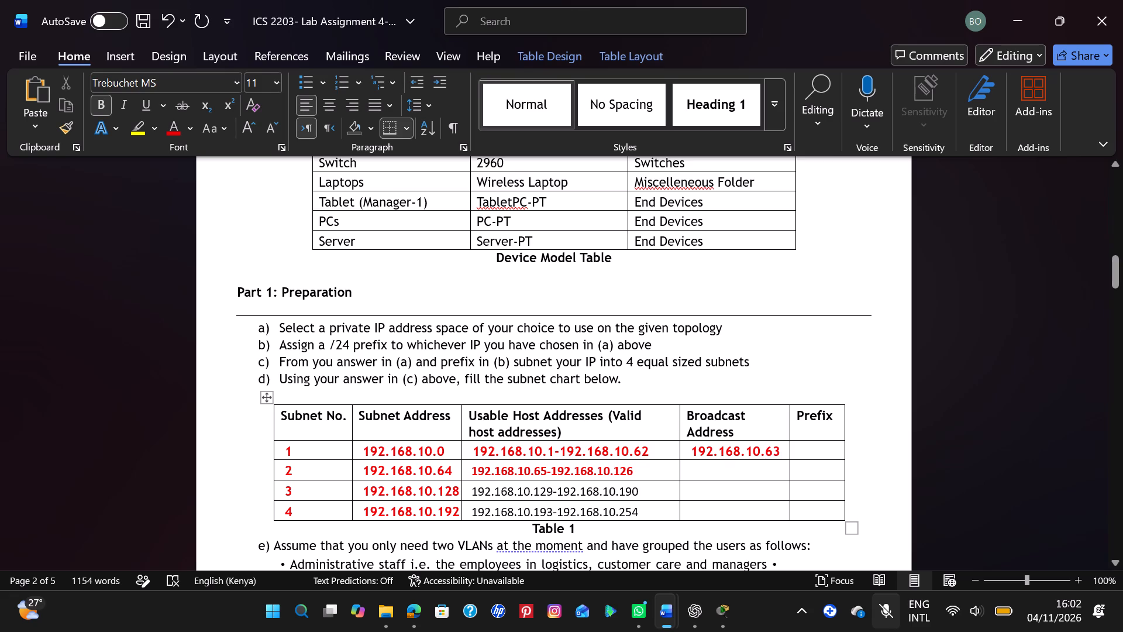
Enter 192.168.10.127 as subnet 2's broadcast address in the subnet chart.
{"action": "left_click", "coordinate": [707, 468]}
{"action": "type", "text": "192.1"}
{"action": "type", "text": "68."}
{"action": "type", "text": "10."}
{"action": "type", "text": "12"}
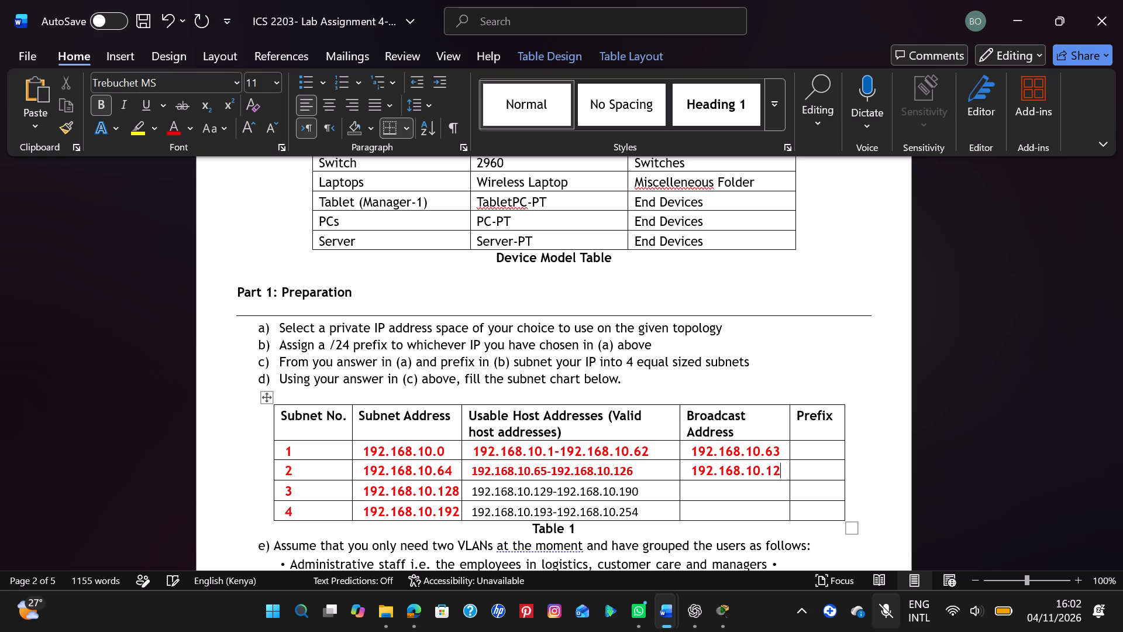
{"action": "key", "text": "7"}
Enter 192.168.10.191 as subnet 3's broadcast address in the subnet chart.
{"action": "left_click", "coordinate": [717, 493]}
{"action": "key", "text": "1"}
{"action": "type", "text": "92.168.2"}
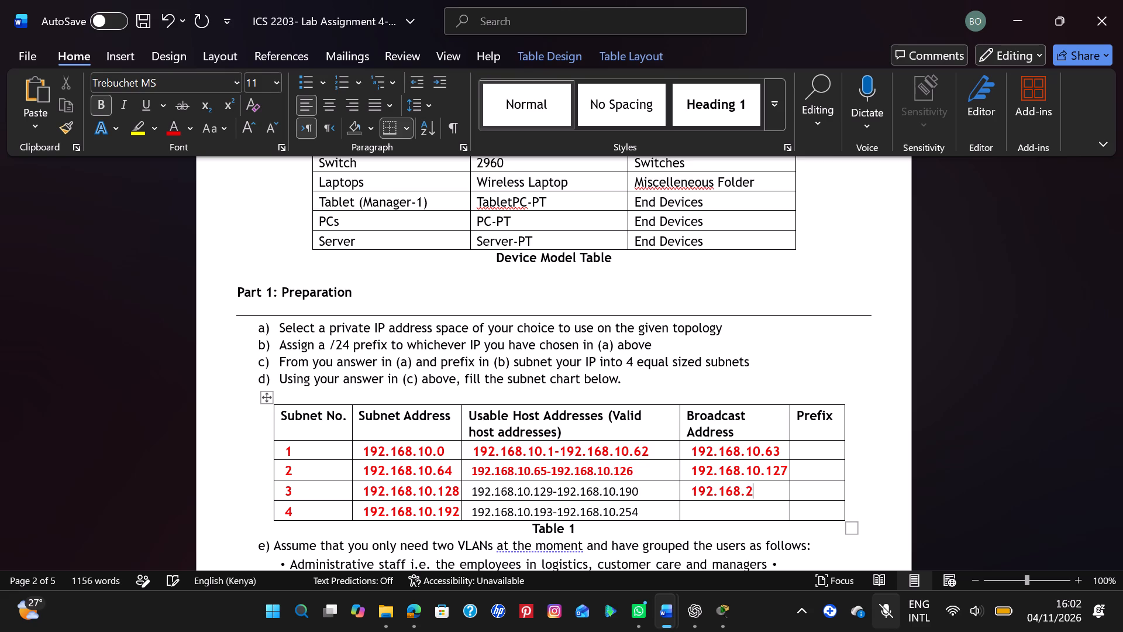
{"action": "key", "text": "BackSpace"}
{"action": "type", "text": "10.191"}
Enter 192.168.10.255 as subnet 4's broadcast address in the subnet chart.
{"action": "key", "text": "Down"}
{"action": "type", "text": "192."}
{"action": "type", "text": "168."}
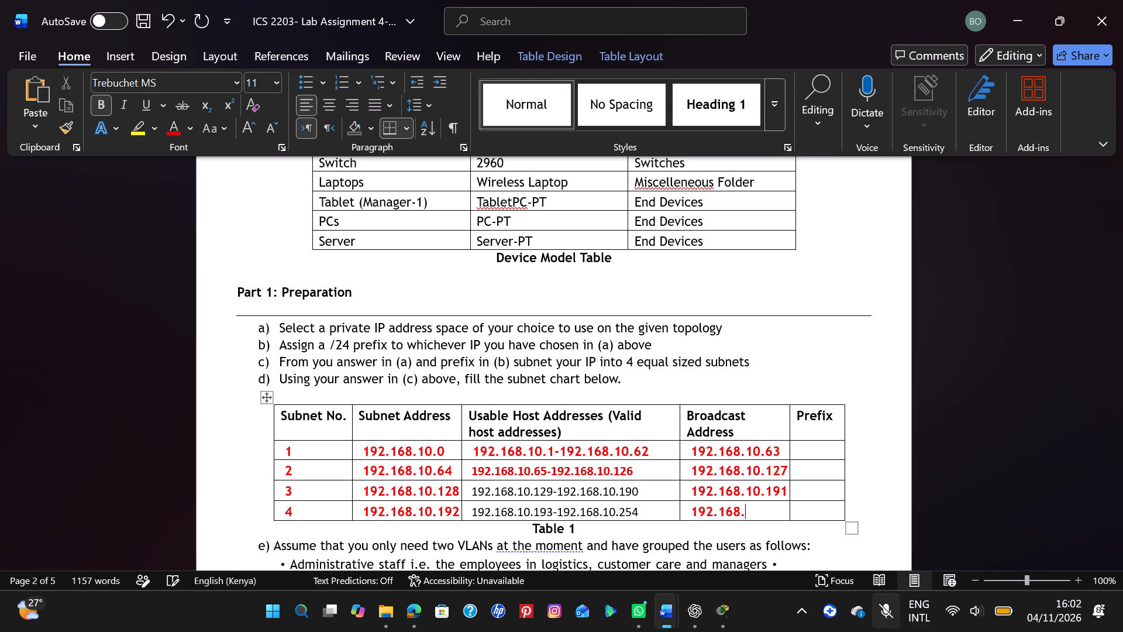
{"action": "type", "text": "10."}
{"action": "type", "text": "255"}
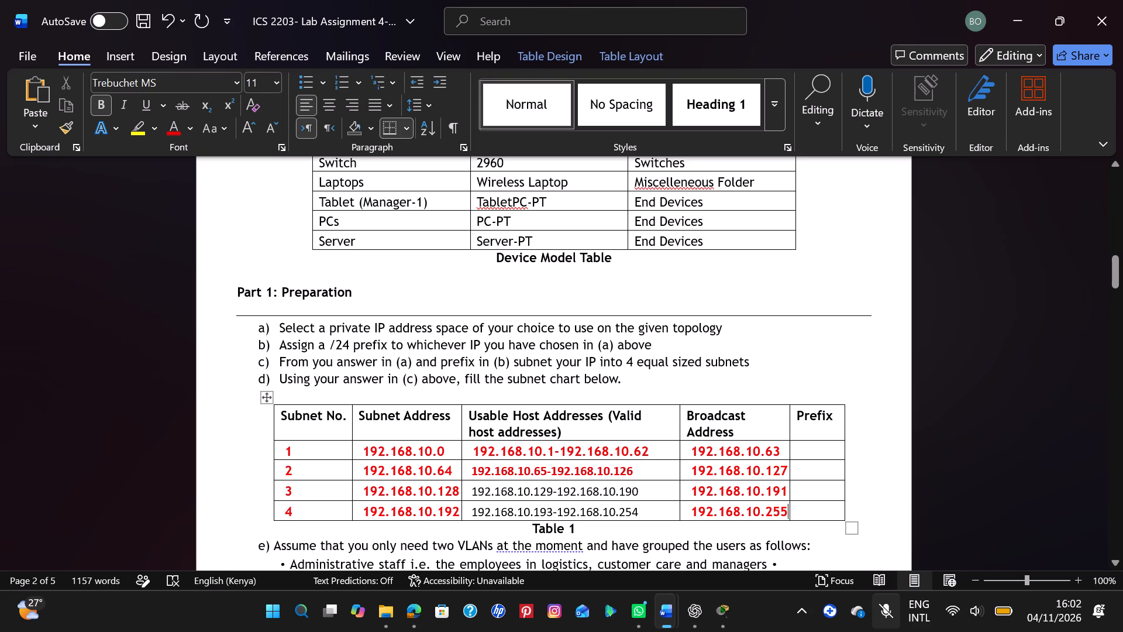
Enter /26 as the prefix for all four subnets in the subnet chart.
{"action": "left_click", "coordinate": [823, 446]}
{"action": "type", "text": "/26/"}
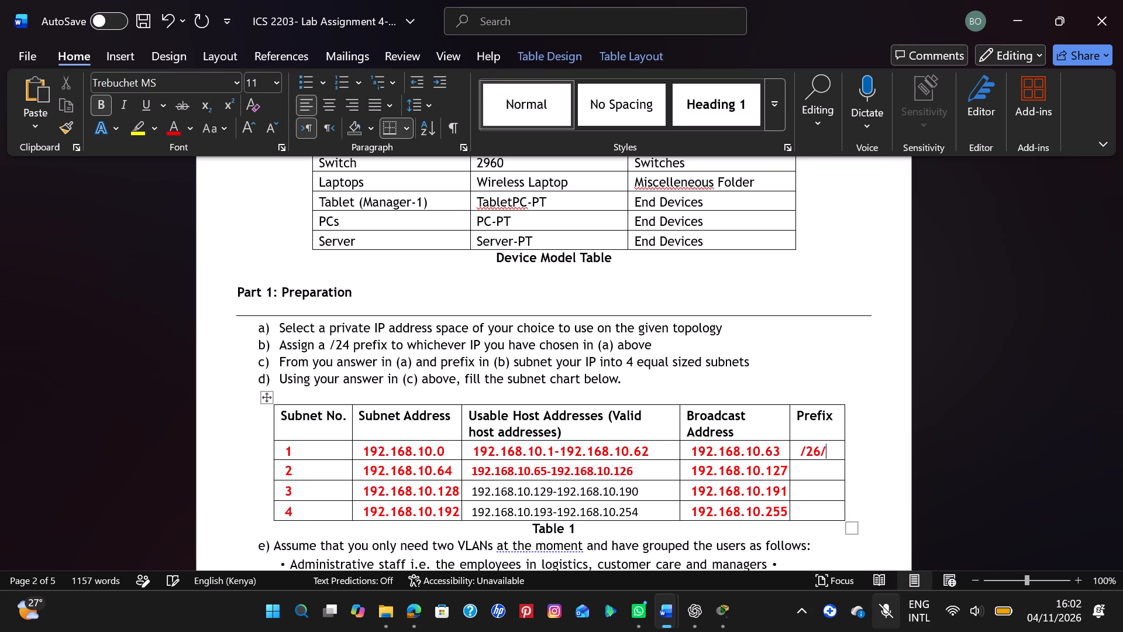
{"action": "key", "text": "BackSpace"}
{"action": "key", "text": "Down"}
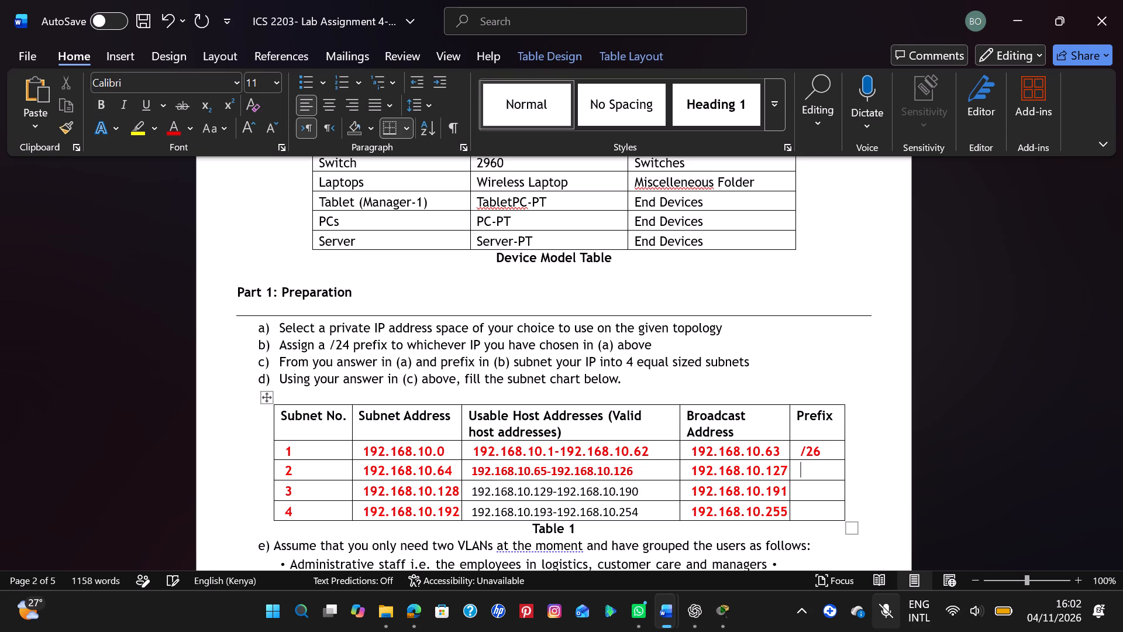
{"action": "type", "text": "/26"}
{"action": "key", "text": "Down"}
{"action": "key", "text": "slash"}
{"action": "type", "text": "26"}
{"action": "key", "text": "Down"}
{"action": "type", "text": "/26"}
Review the filled subnet chart and read question e) about the two VLANs and the allocation table below it.
{"action": "scroll", "coordinate": [677, 374], "scroll_direction": "down", "scroll_amount": 2}
{"action": "scroll", "coordinate": [677, 374], "scroll_direction": "up", "scroll_amount": 1}
{"action": "scroll", "coordinate": [677, 374], "scroll_direction": "down", "scroll_amount": 1}
{"action": "scroll", "coordinate": [677, 374], "scroll_direction": "up", "scroll_amount": 1}
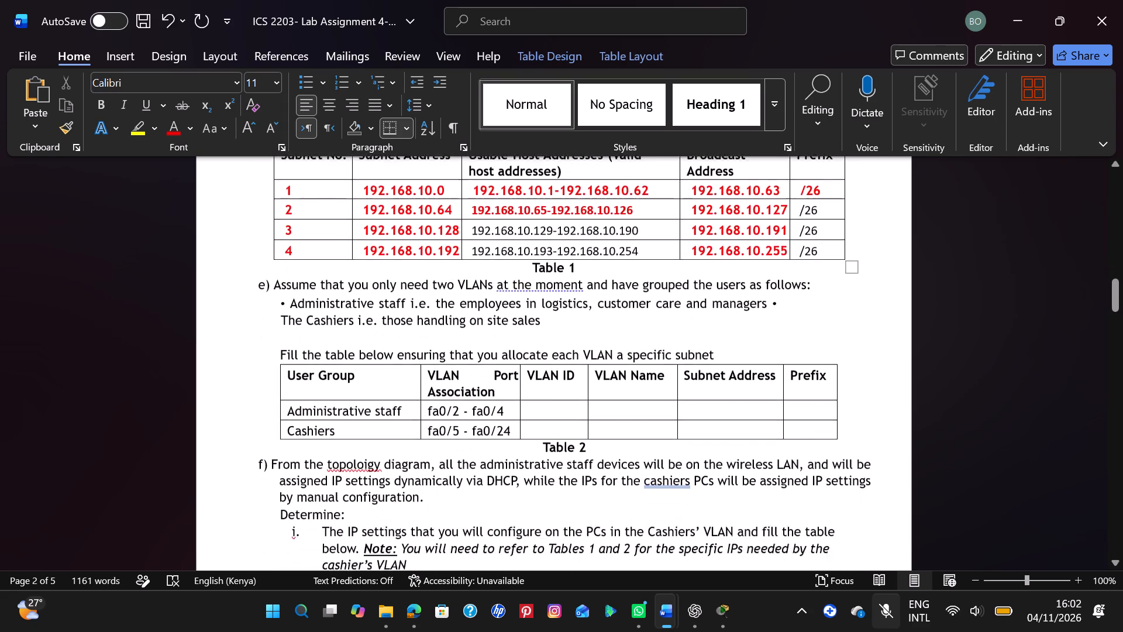
{"action": "scroll", "coordinate": [677, 374], "scroll_direction": "up", "scroll_amount": 1}
{"action": "scroll", "coordinate": [677, 374], "scroll_direction": "down", "scroll_amount": 1}
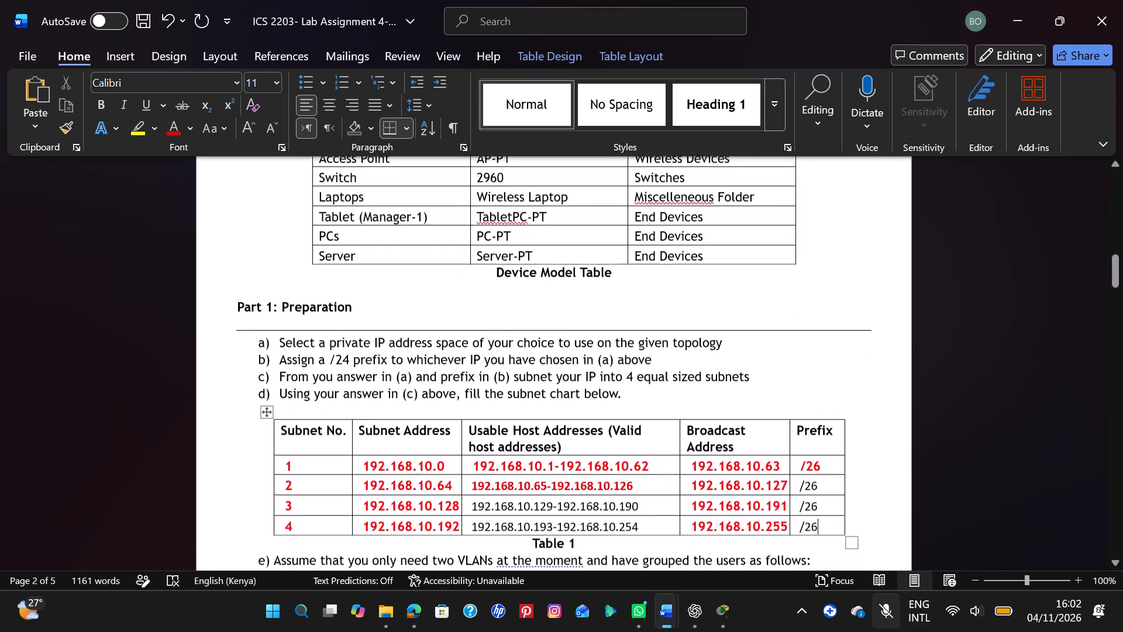
{"action": "scroll", "coordinate": [677, 374], "scroll_direction": "down", "scroll_amount": 1}
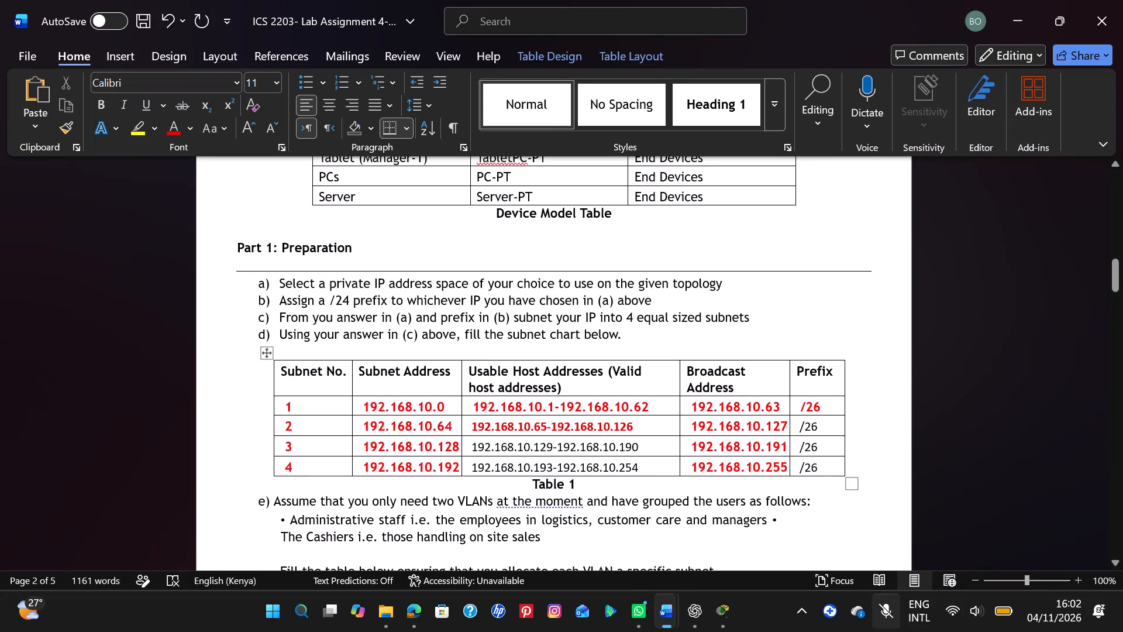
{"action": "scroll", "coordinate": [677, 374], "scroll_direction": "down", "scroll_amount": 1}
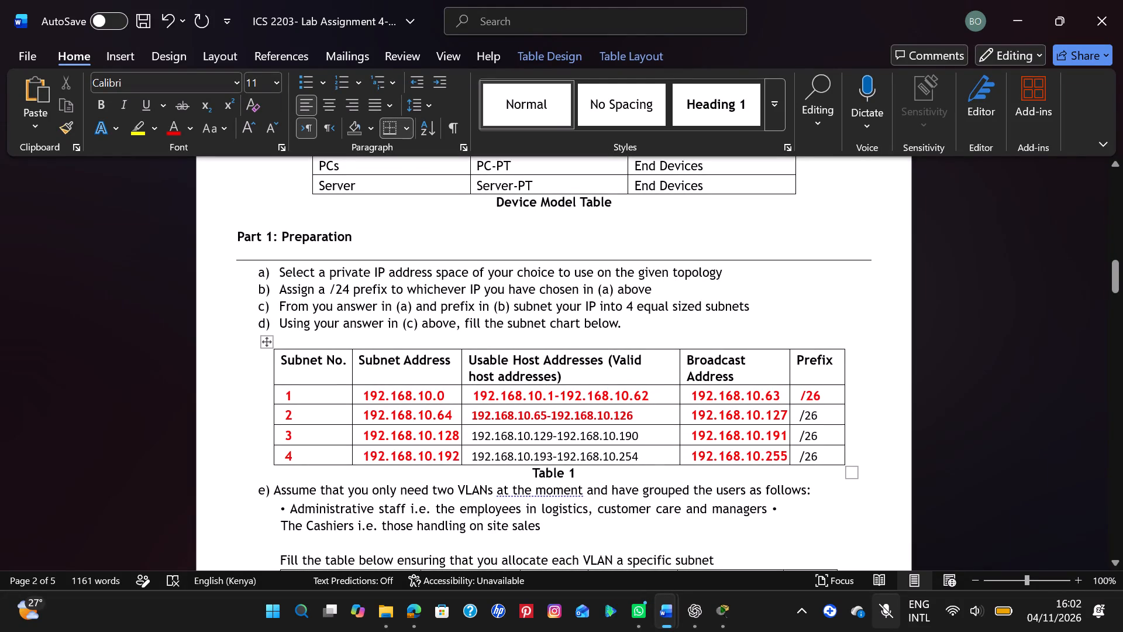
{"action": "scroll", "coordinate": [677, 374], "scroll_direction": "down", "scroll_amount": 3}
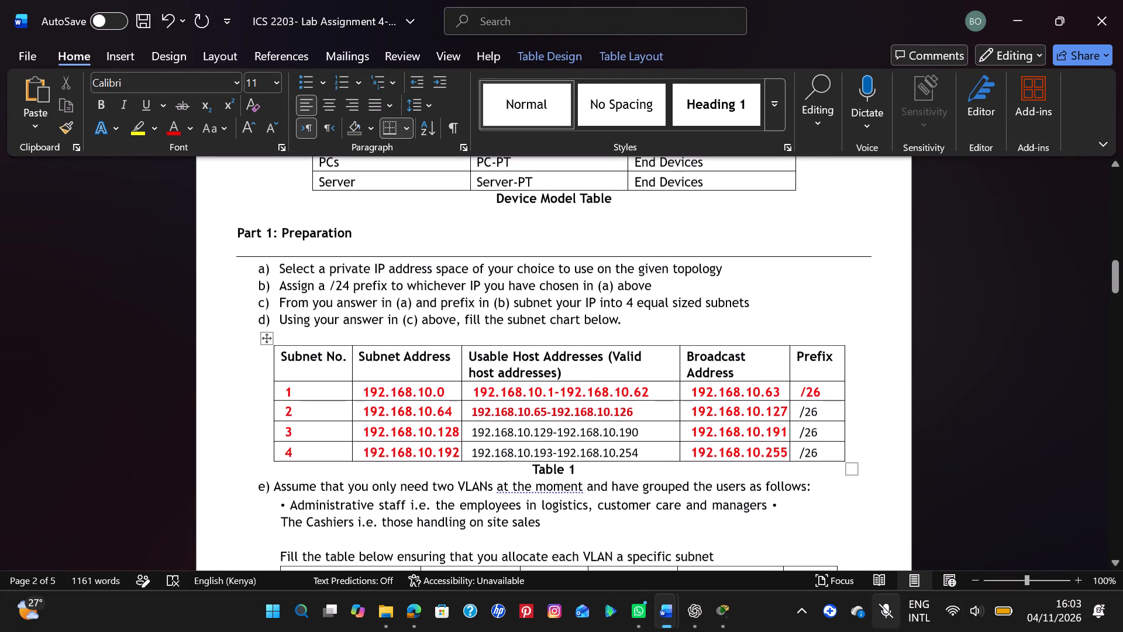
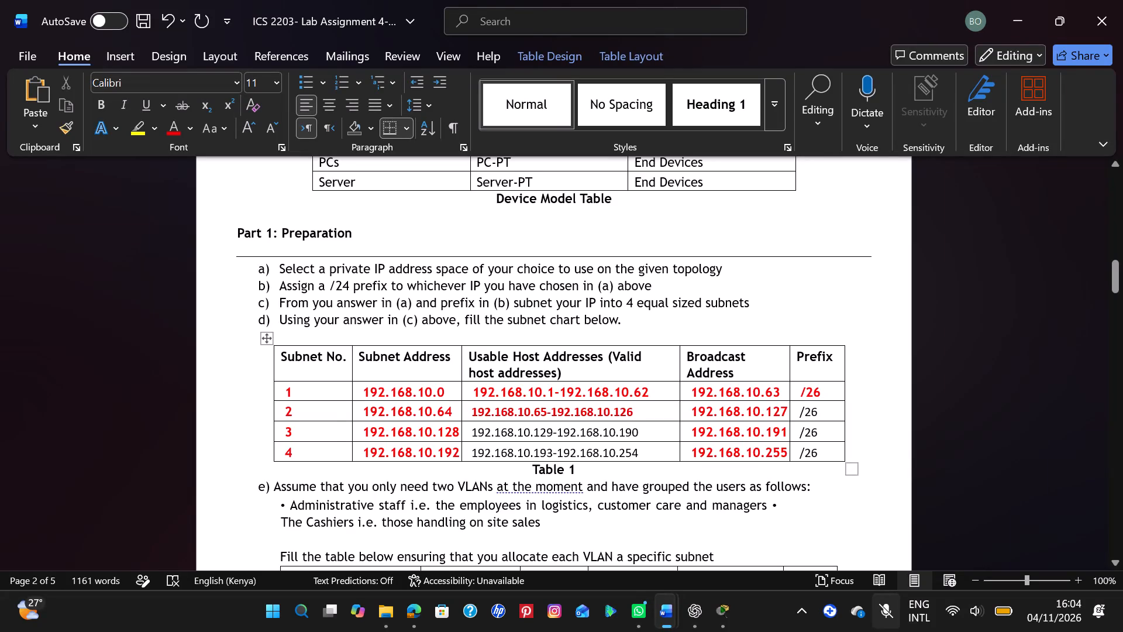
Append the answer "- Chosen private block:192.168.10.0/24" to the end of question a) in Part 1.
{"action": "left_click", "coordinate": [741, 276]}
{"action": "key", "text": "minus"}
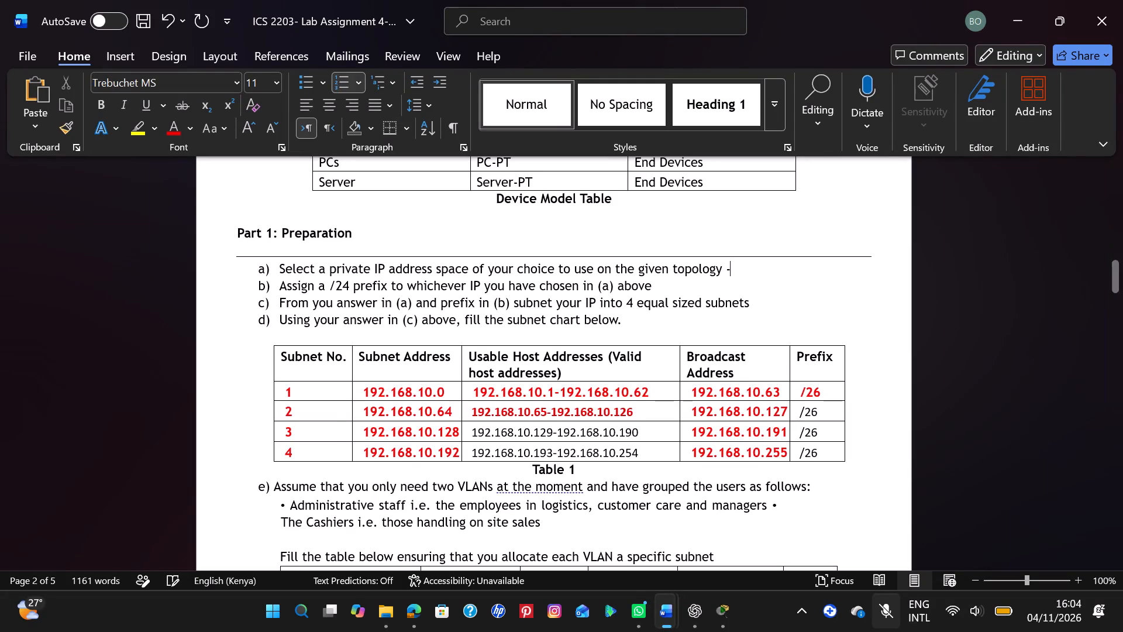
{"action": "key", "text": "space"}
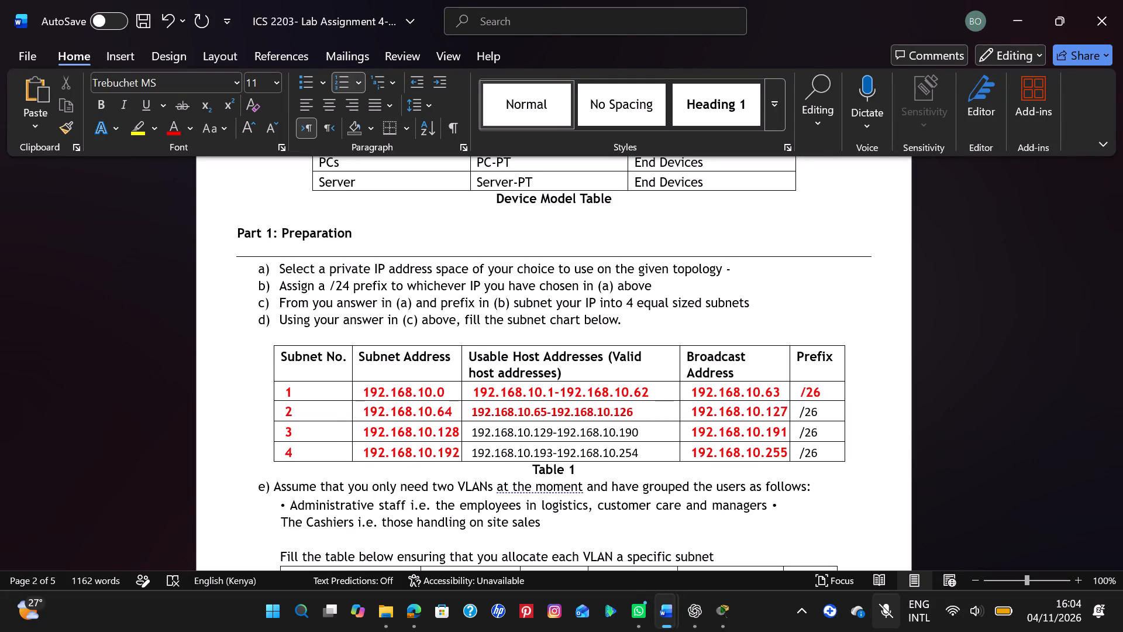
{"action": "key", "text": "c"}
{"action": "type", "text": "ho"}
{"action": "type", "text": "se"}
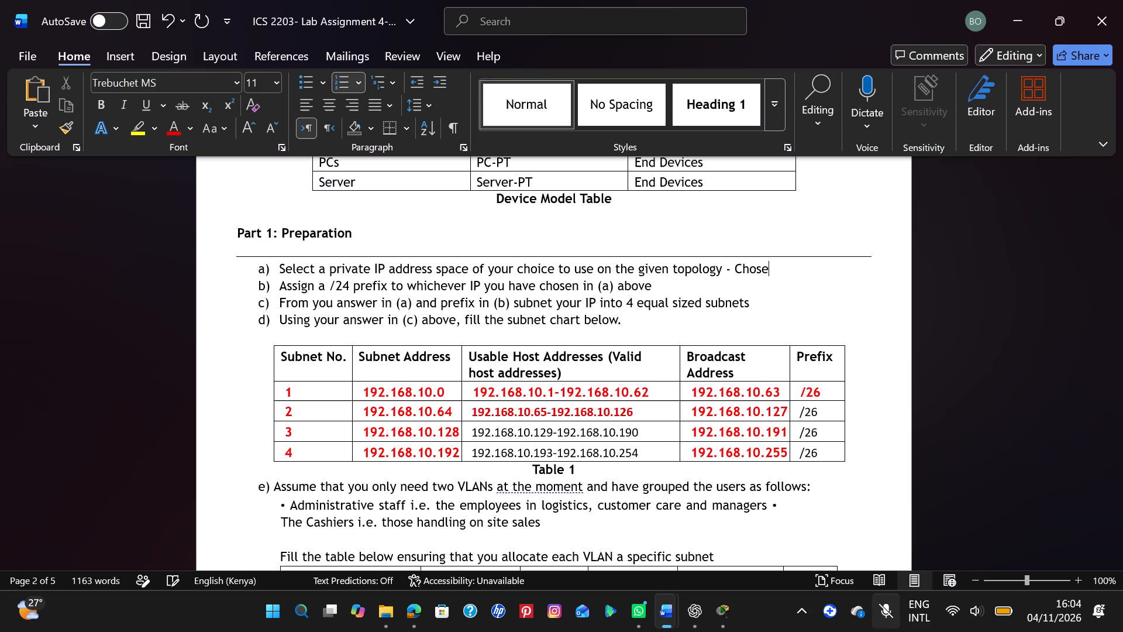
{"action": "type", "text": "n"}
{"action": "key", "text": "space"}
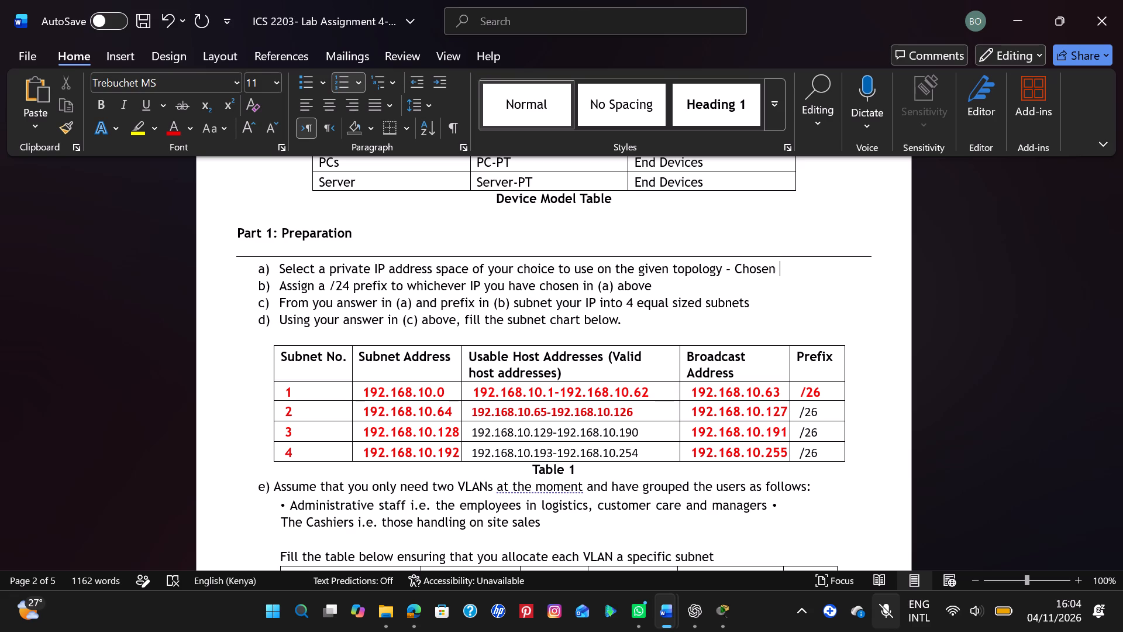
{"action": "type", "text": "private block"}
{"action": "key", "text": "shift+colon"}
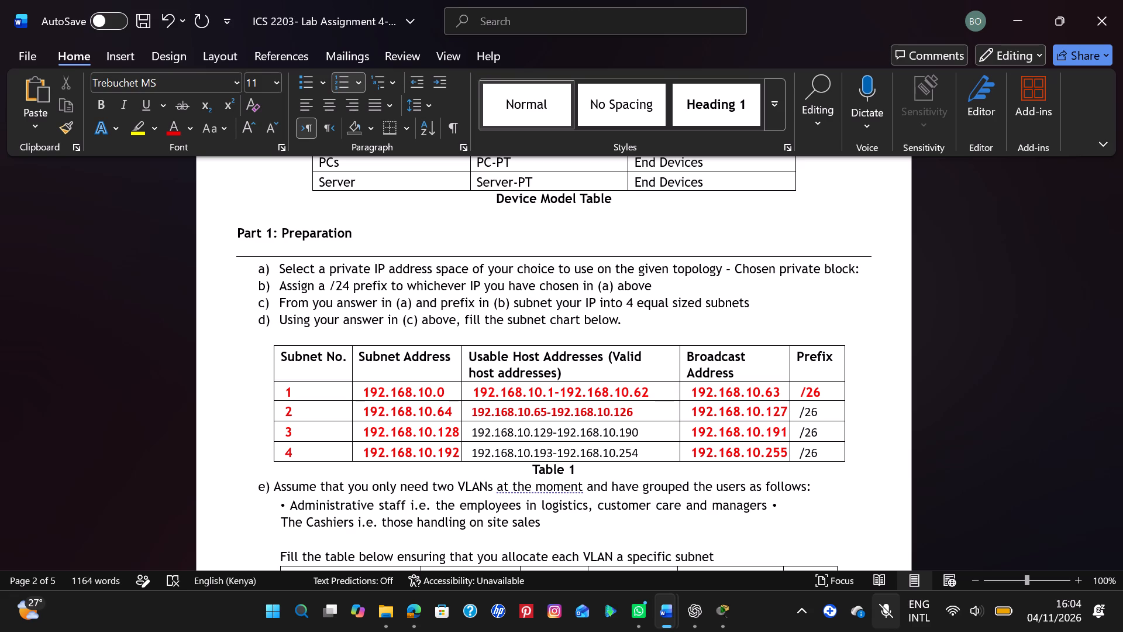
{"action": "type", "text": "192"}
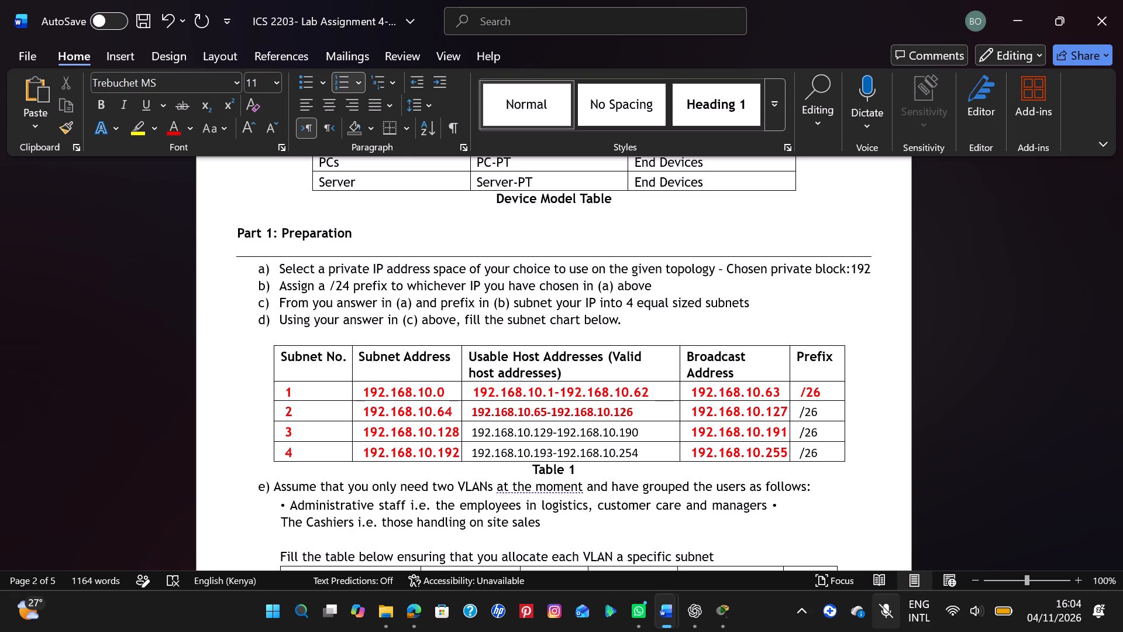
{"action": "type", "text": ".168"}
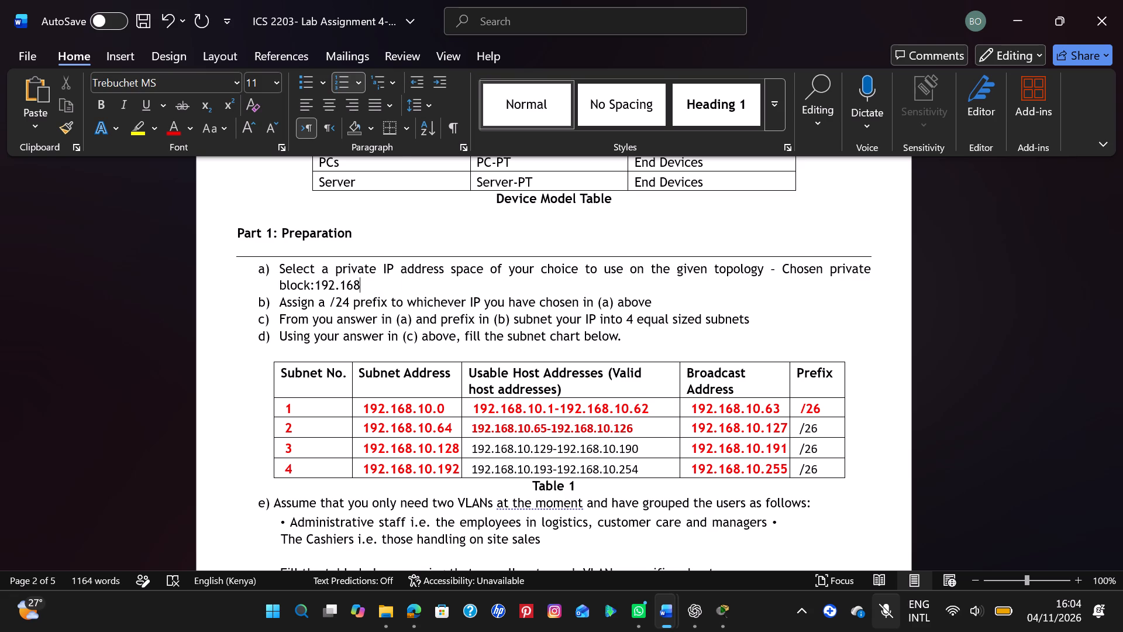
{"action": "key", "text": "period"}
{"action": "type", "text": "10.0"}
{"action": "key", "text": "slash"}
{"action": "type", "text": "24"}
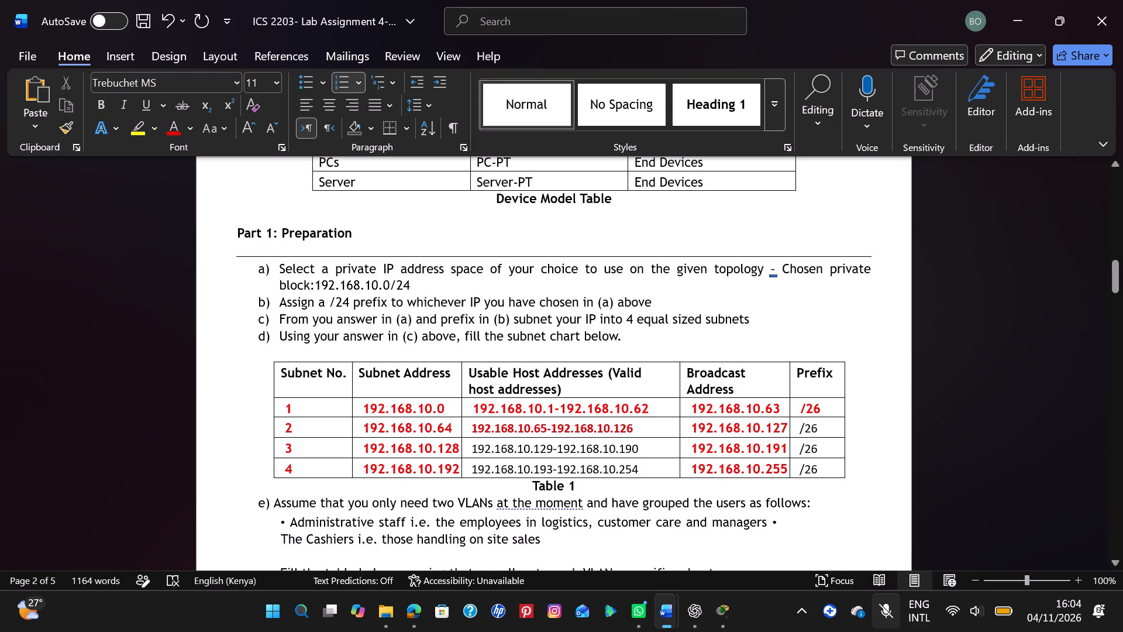
Format the answer "Chosen private block:192.168.10.0/24" in question a) as red bold text.
{"action": "left_click_drag", "start_coordinate": [784, 269], "coordinate": [882, 287]}
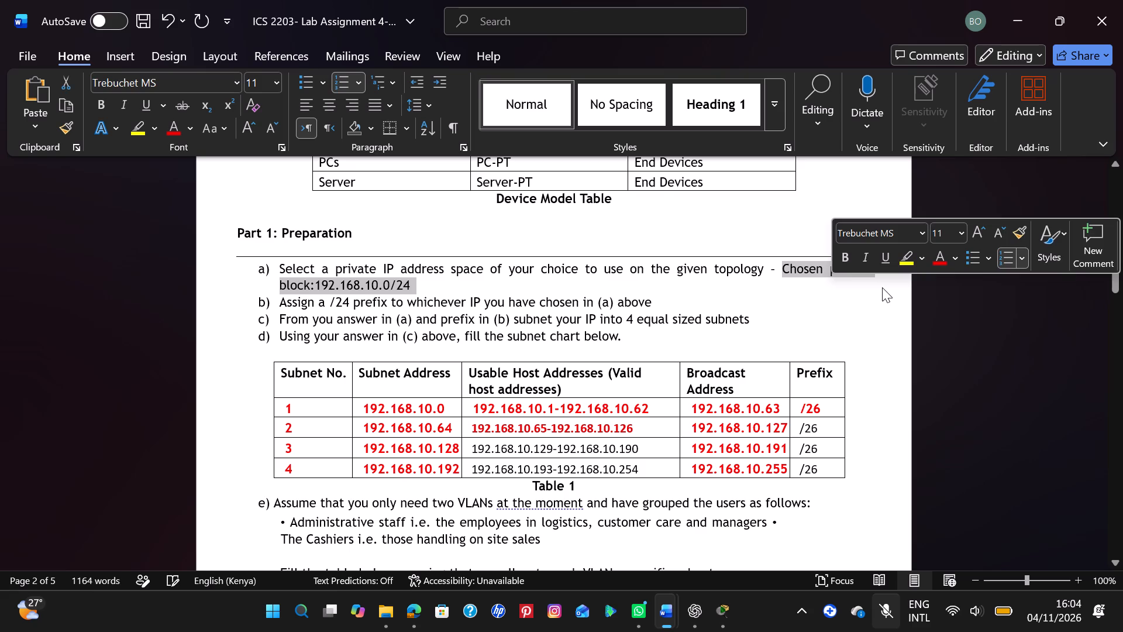
{"action": "left_click", "coordinate": [936, 258]}
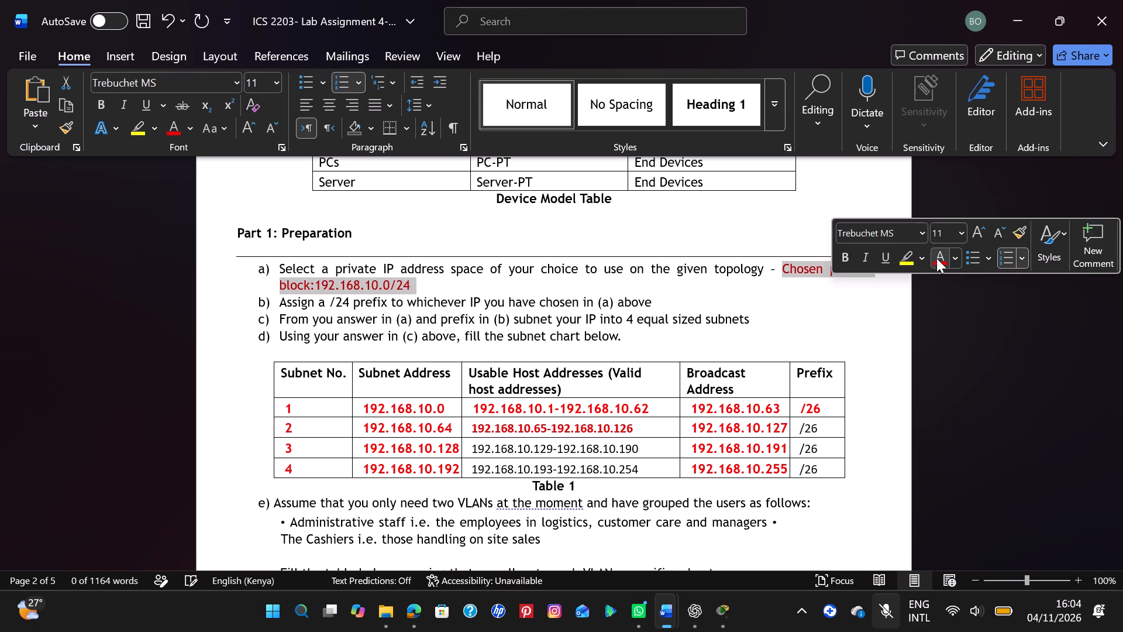
{"action": "left_click", "coordinate": [842, 266]}
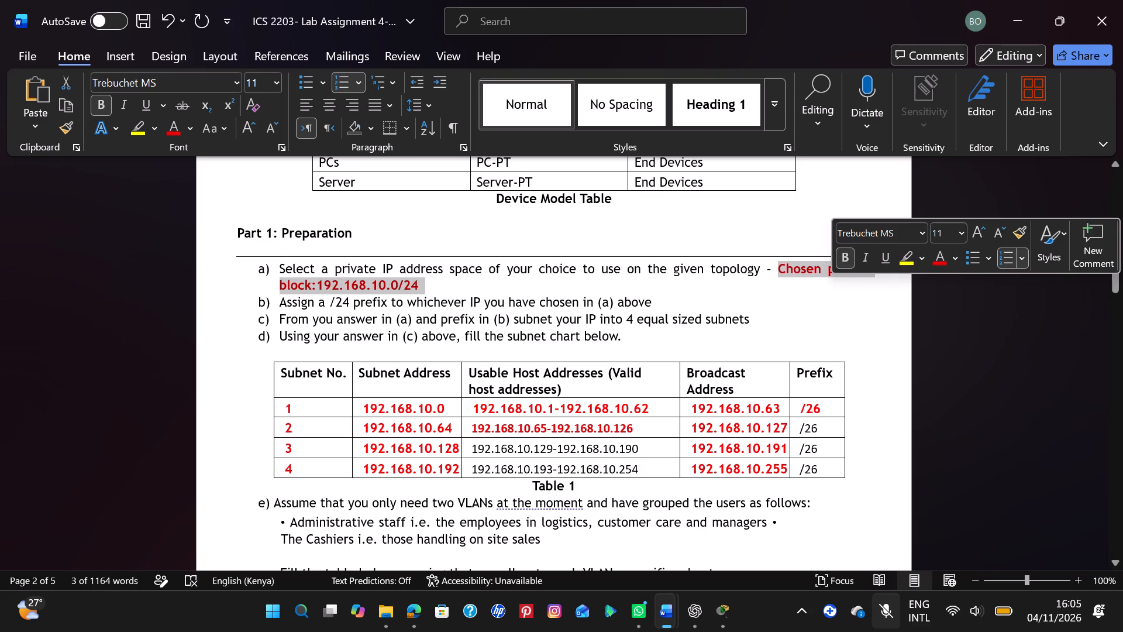
{"action": "left_click", "coordinate": [812, 301]}
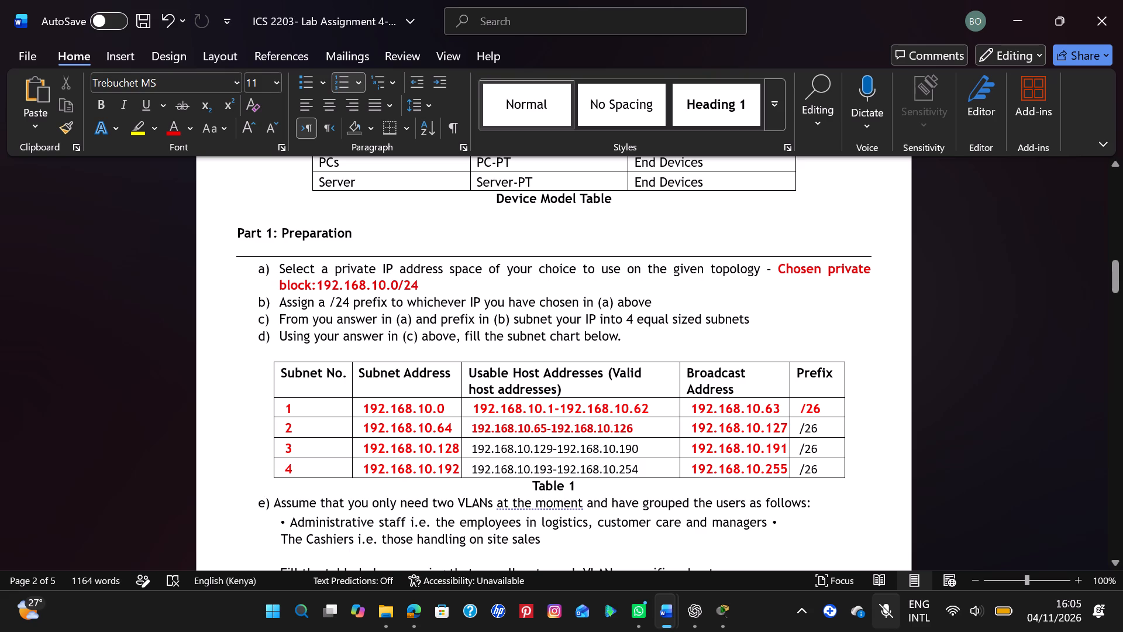
Replace the word "block" in the answer to question a) with "IP address".
{"action": "left_click", "coordinate": [314, 286]}
{"action": "key", "text": "BackSpace"}
{"action": "key", "text": "BackSpace"}
{"action": "key", "text": "BackSpace"}
{"action": "key", "text": "BackSpace"}
{"action": "key", "text": "BackSpace"}
{"action": "key", "text": "i"}
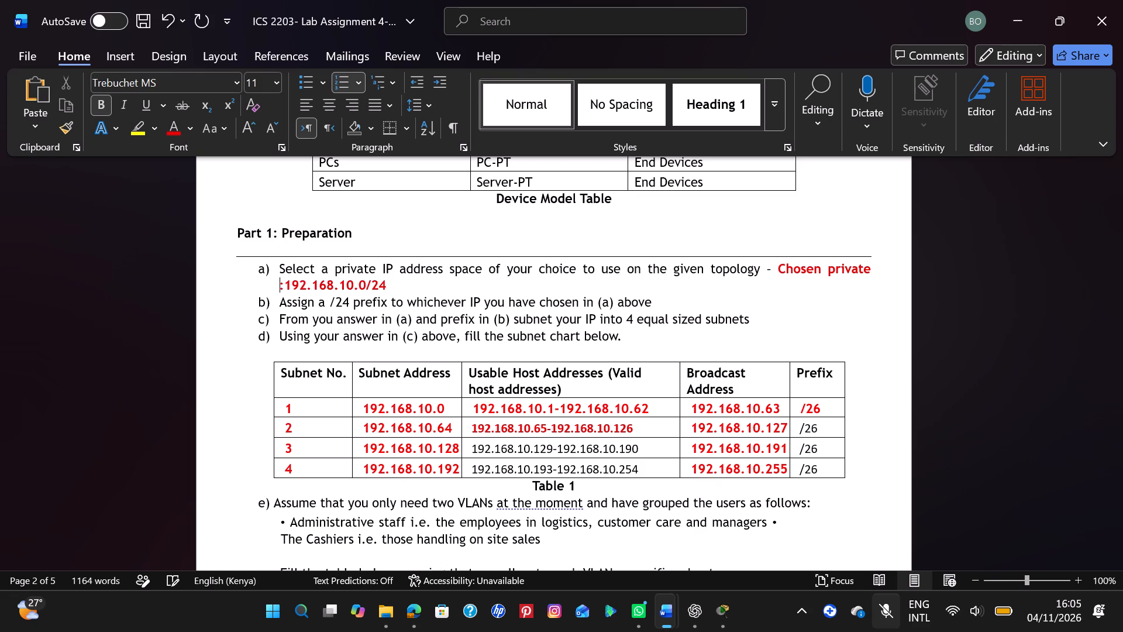
{"action": "type", "text": "IP"}
{"action": "key", "text": "space"}
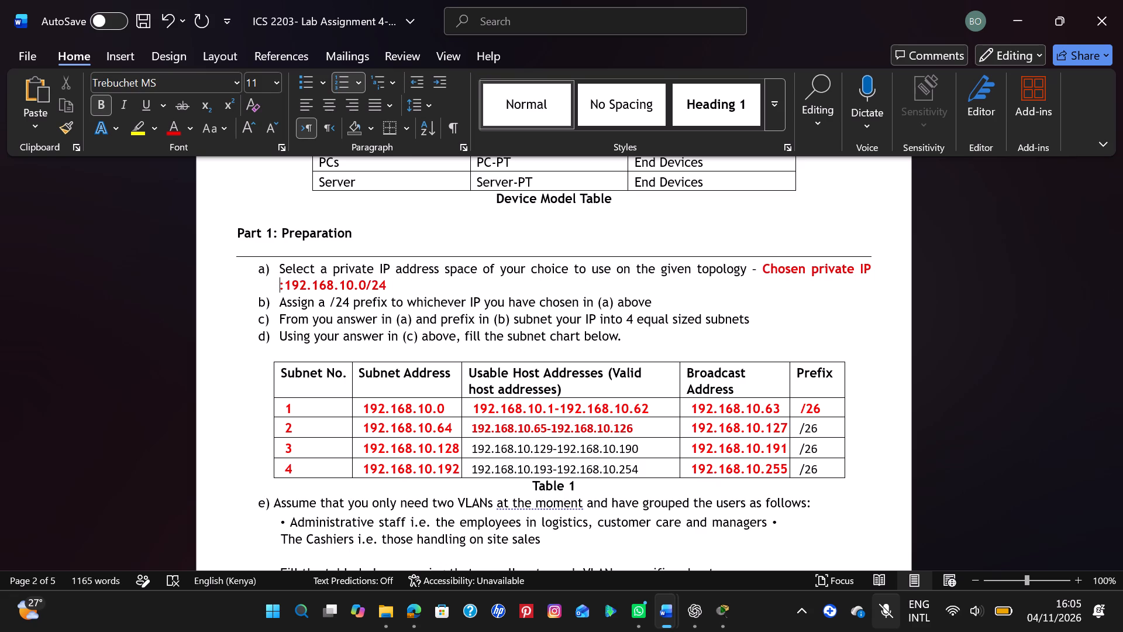
{"action": "type", "text": "address"}
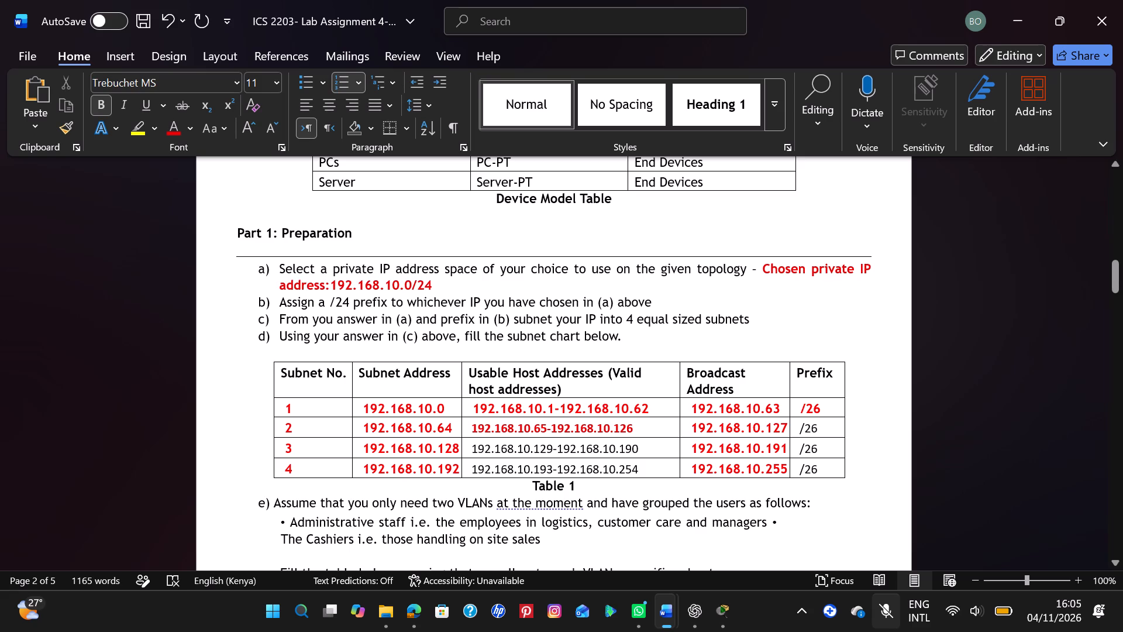
Remove the "/24" prefix from the end of the IP address in the answer to question a).
{"action": "left_click", "coordinate": [436, 280]}
{"action": "key", "text": "BackSpace"}
{"action": "key", "text": "BackSpace"}
{"action": "key", "text": "BackSpace"}
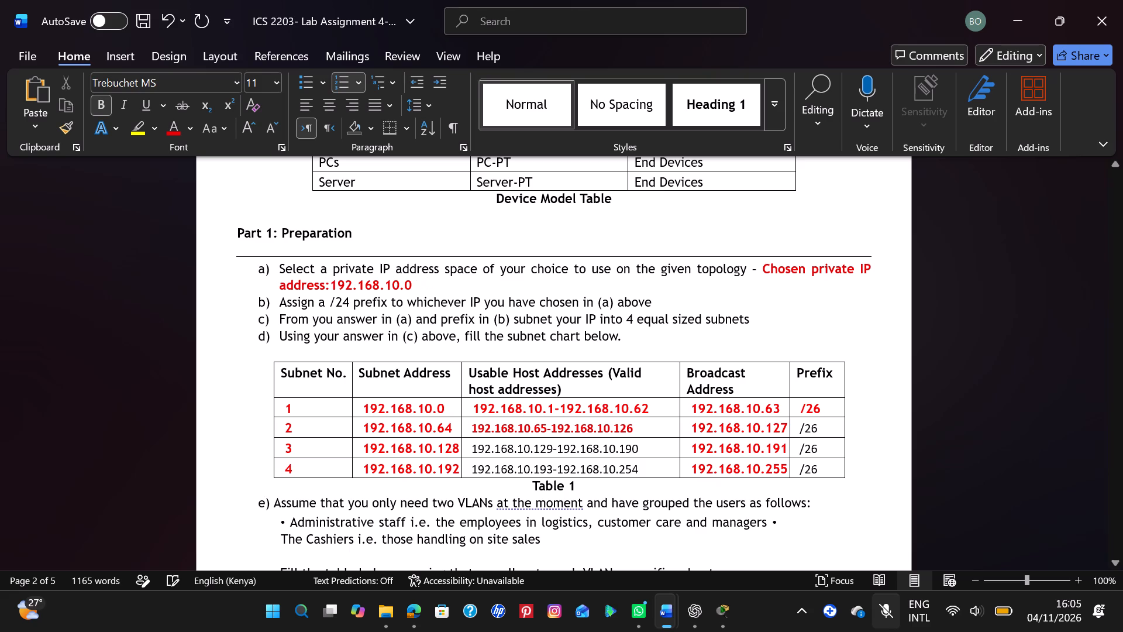
Append the answer "- 192.168.10.0/24" to the end of question b).
{"action": "left_click", "coordinate": [663, 307]}
{"action": "key", "text": "minus"}
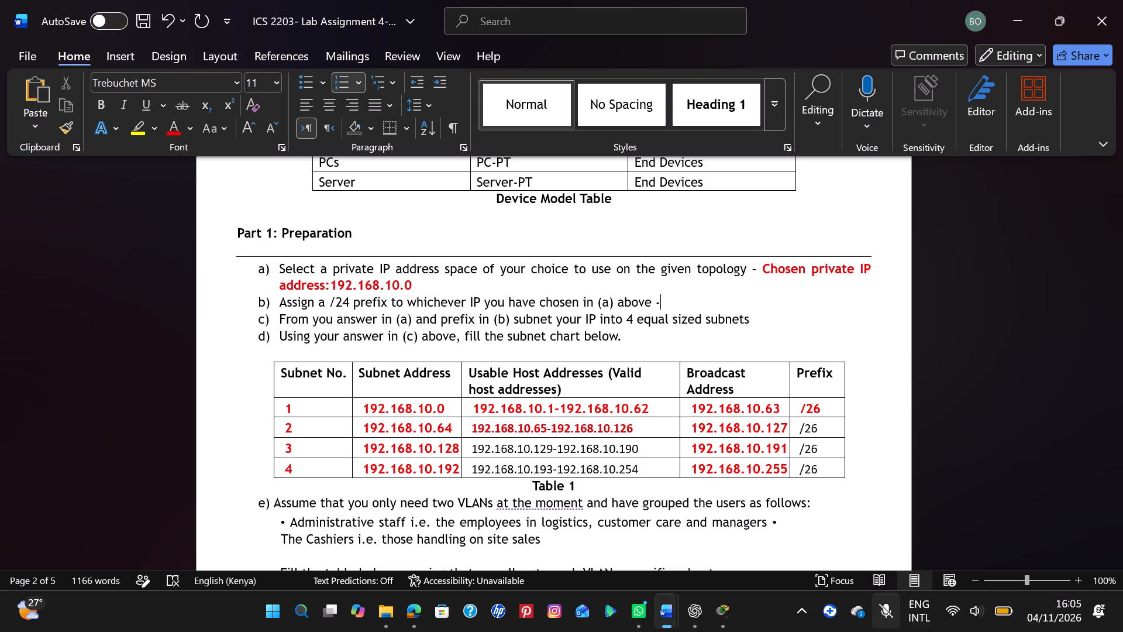
{"action": "key", "text": "space"}
{"action": "type", "text": "192"}
{"action": "type", "text": ".168"}
{"action": "key", "text": "period"}
{"action": "type", "text": "10.0"}
{"action": "type", "text": "/24"}
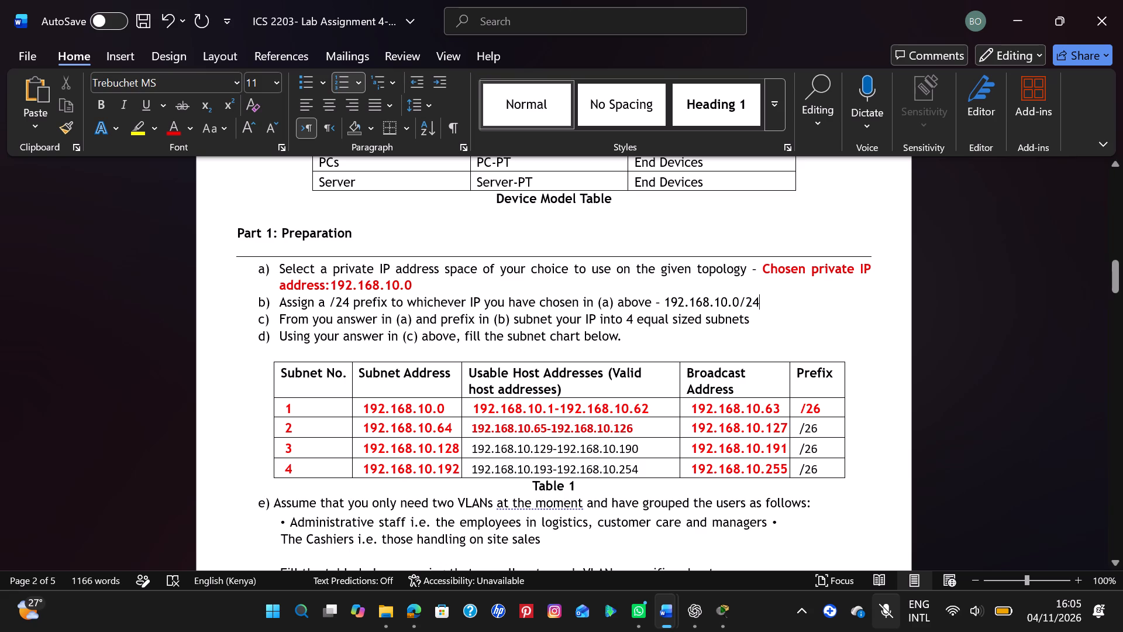
Format the answer 192.168.10.0/24 in question b) as red bold text.
{"action": "left_click_drag", "start_coordinate": [667, 303], "coordinate": [758, 301]}
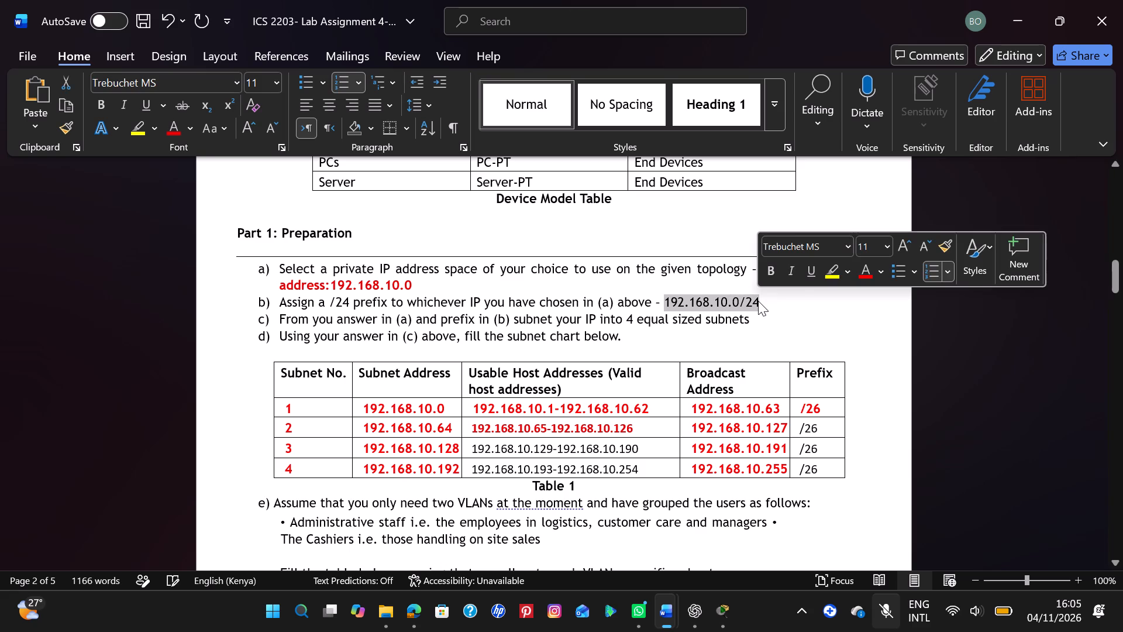
{"action": "left_click", "coordinate": [870, 273]}
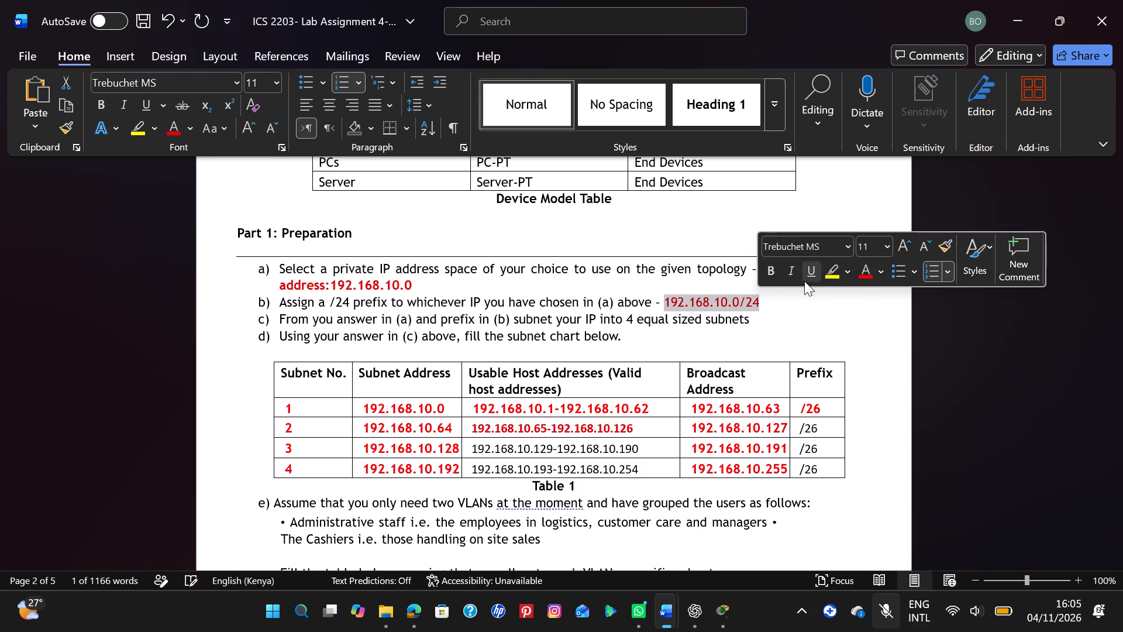
{"action": "left_click", "coordinate": [769, 275]}
Append the answer "- Borrow 2 bits to produce four/26 subnets" to the end of question c).
{"action": "left_click", "coordinate": [798, 325]}
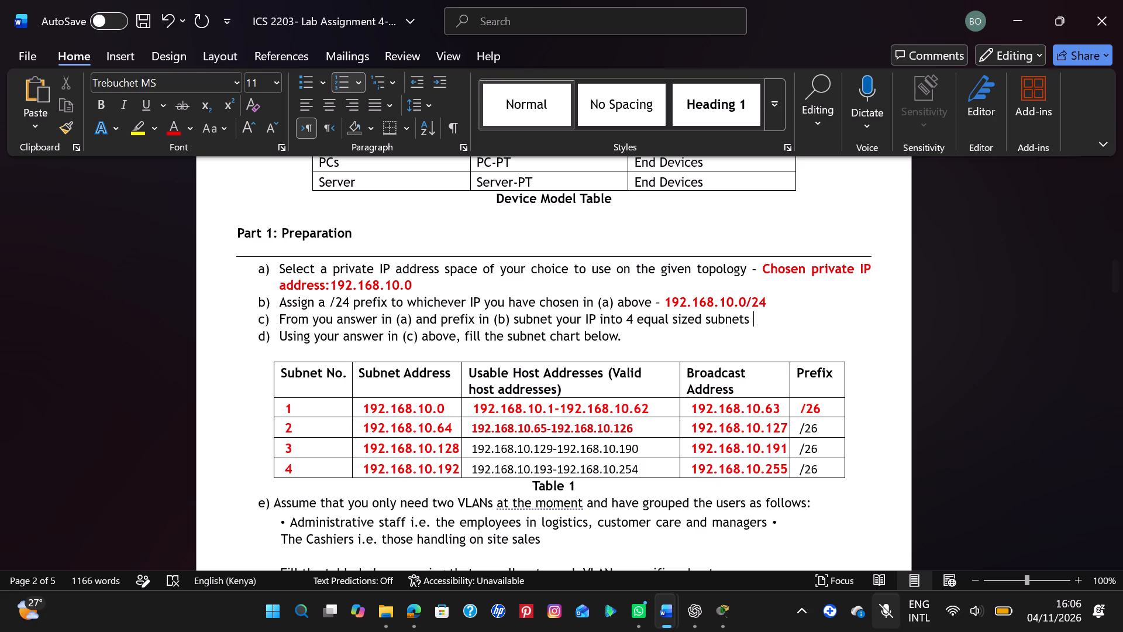
{"action": "left_click", "coordinate": [760, 323]}
{"action": "key", "text": "minus"}
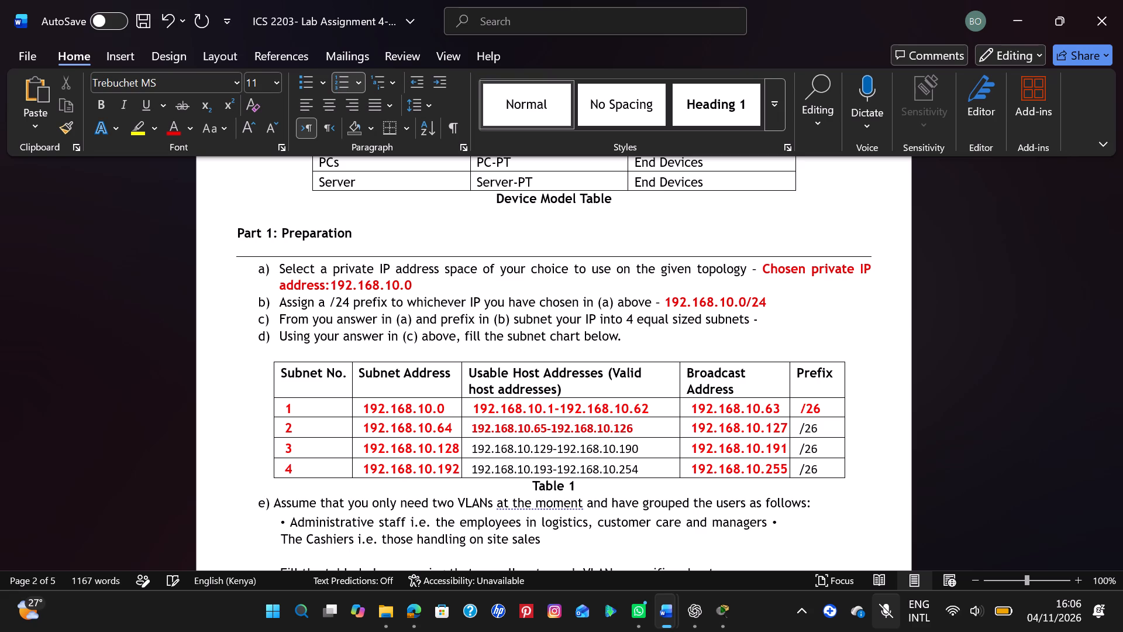
{"action": "type", "text": "oe"}
{"action": "key", "text": "BackSpace"}
{"action": "type", "text": "rrow"}
{"action": "key", "text": "space"}
{"action": "type", "text": "2 bits"}
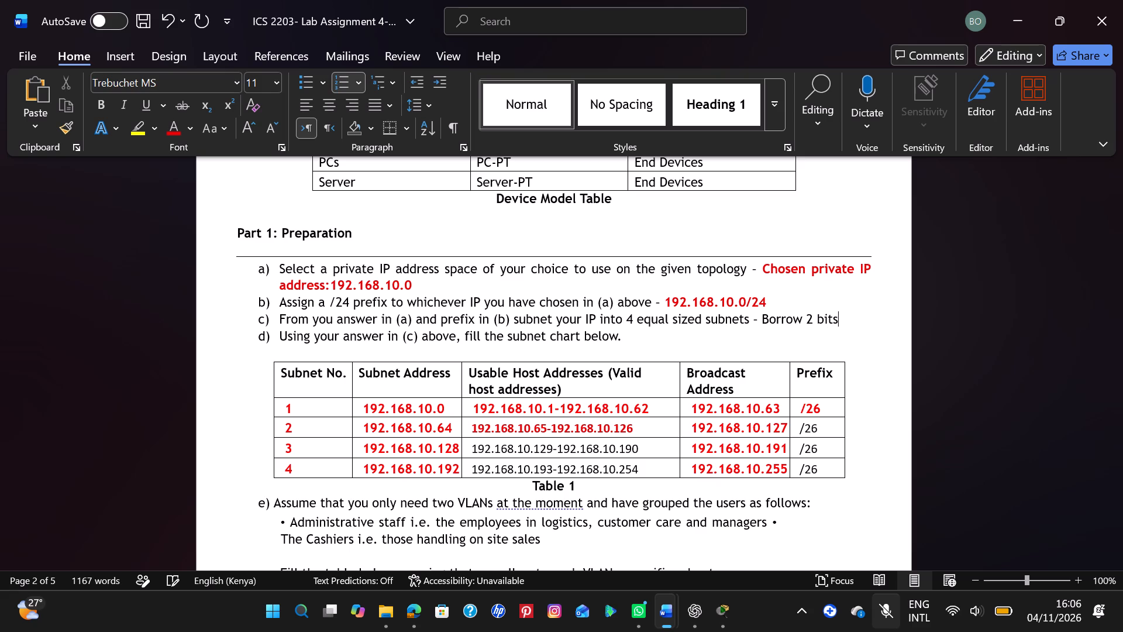
{"action": "key", "text": "space"}
{"action": "type", "text": "to"}
{"action": "key", "text": "space"}
{"action": "type", "text": "produce"}
{"action": "key", "text": "space"}
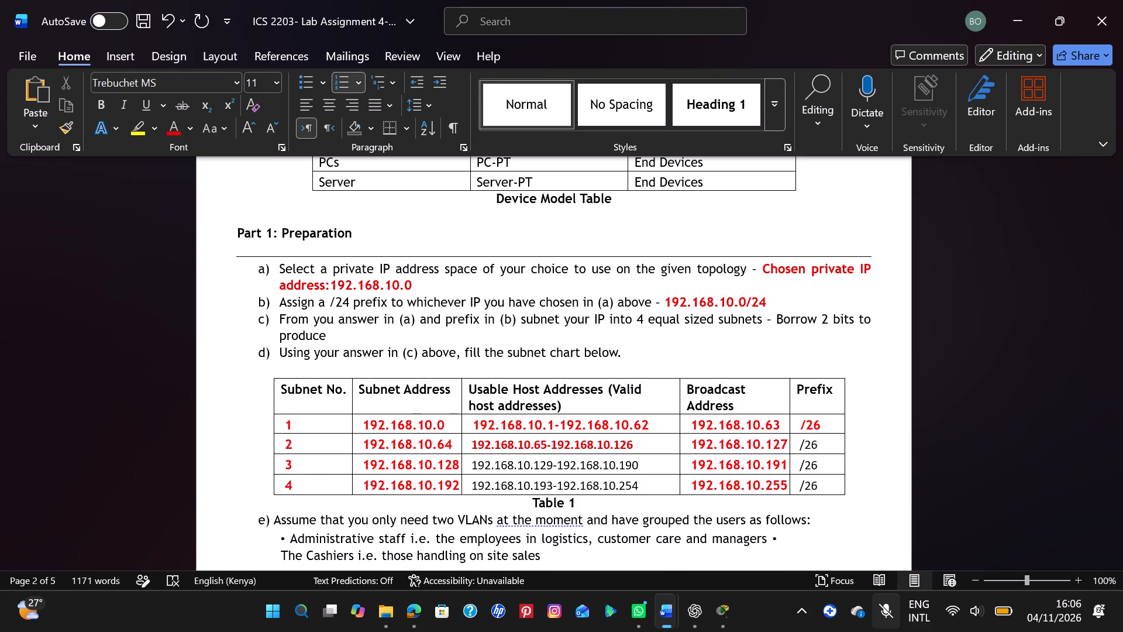
{"action": "type", "text": "four"}
{"action": "type", "text": "/26"}
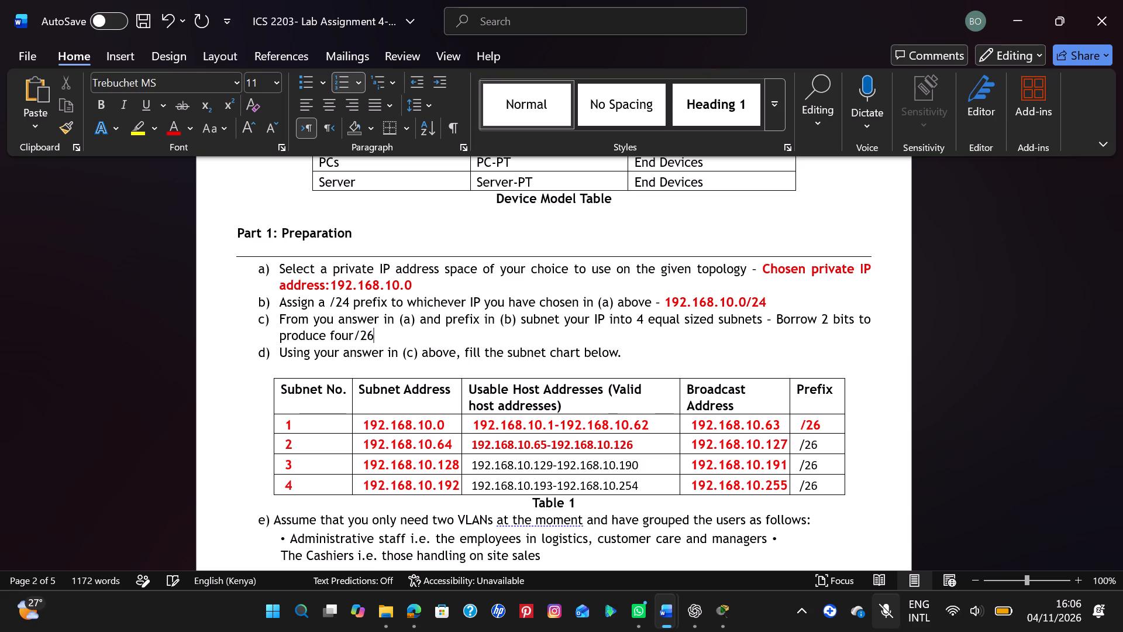
{"action": "key", "text": "space"}
{"action": "type", "text": "subnets"}
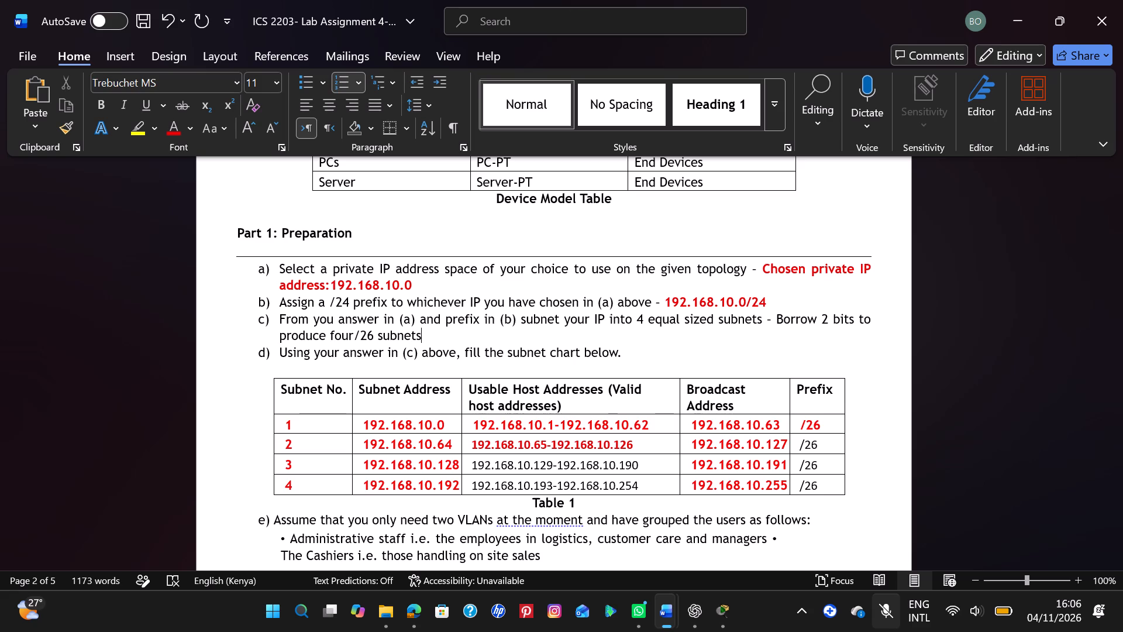
Add the subnet mask "(255.255.255.192)" in parentheses directly after "subnets" in the answer to question c).
{"action": "type", "text": "()"}
{"action": "key", "text": "Left"}
{"action": "type", "text": "255"}
{"action": "type", "text": ".255.255."}
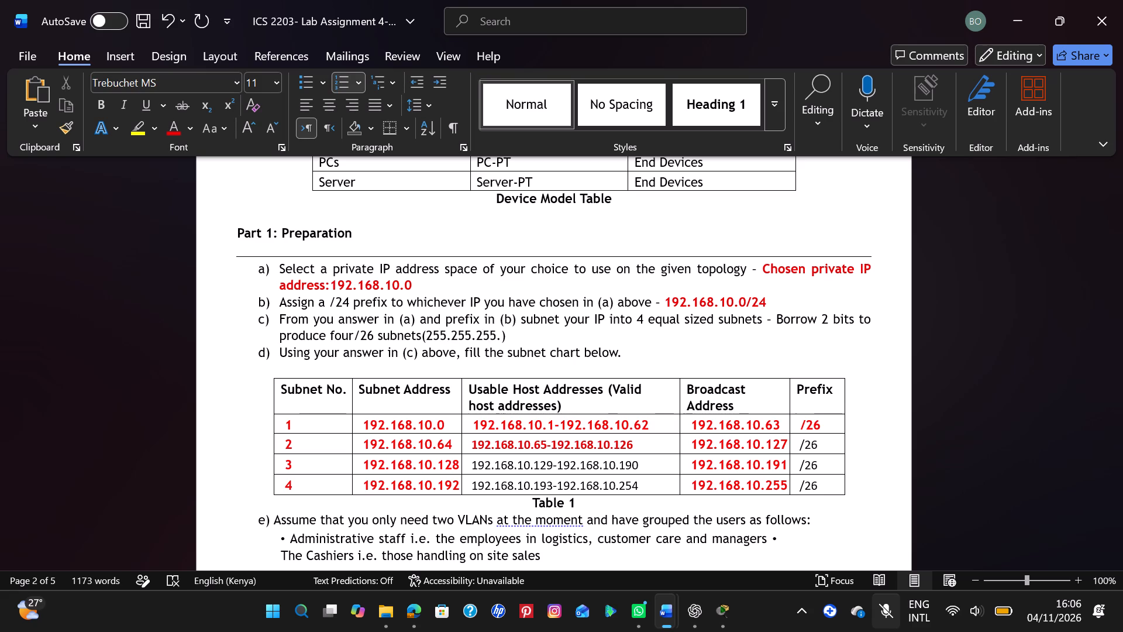
{"action": "type", "text": "292"}
{"action": "key", "text": "BackSpace"}
{"action": "key", "text": "BackSpace"}
{"action": "key", "text": "BackSpace"}
{"action": "key", "text": "1"}
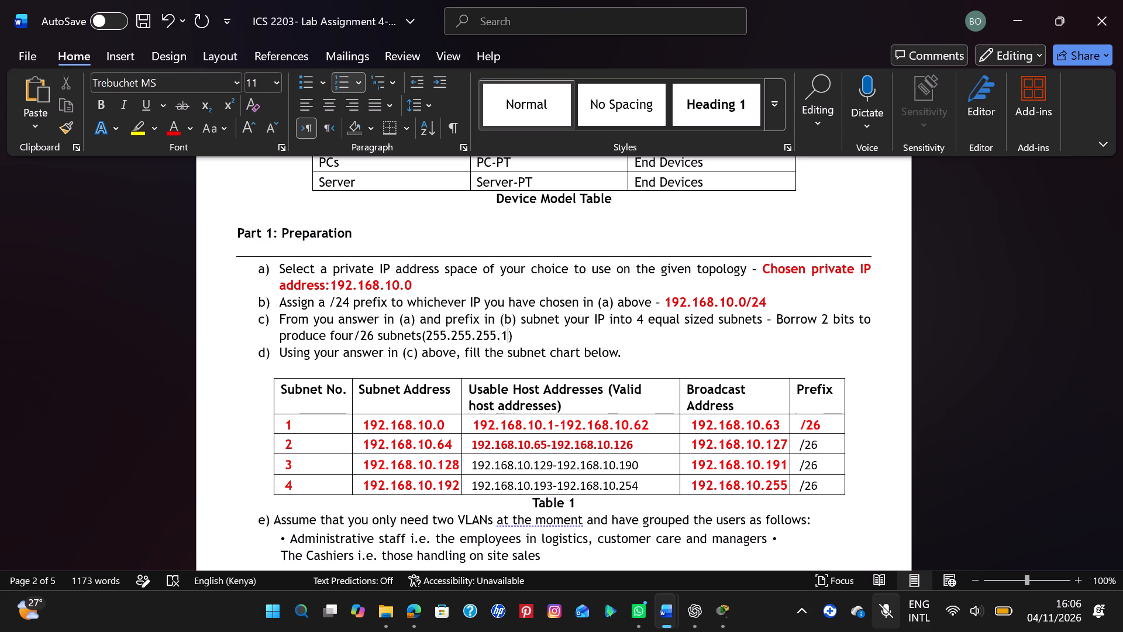
{"action": "type", "text": "92"}
{"action": "key", "text": "Right"}
Continue the answer to question c) with ", 64 addresses per subnet and 62 usable hosts each".
{"action": "type", "text": ","}
{"action": "key", "text": "space"}
{"action": "type", "text": "64 addresses"}
{"action": "key", "text": "space"}
{"action": "type", "text": "per subnet and"}
{"action": "key", "text": "space"}
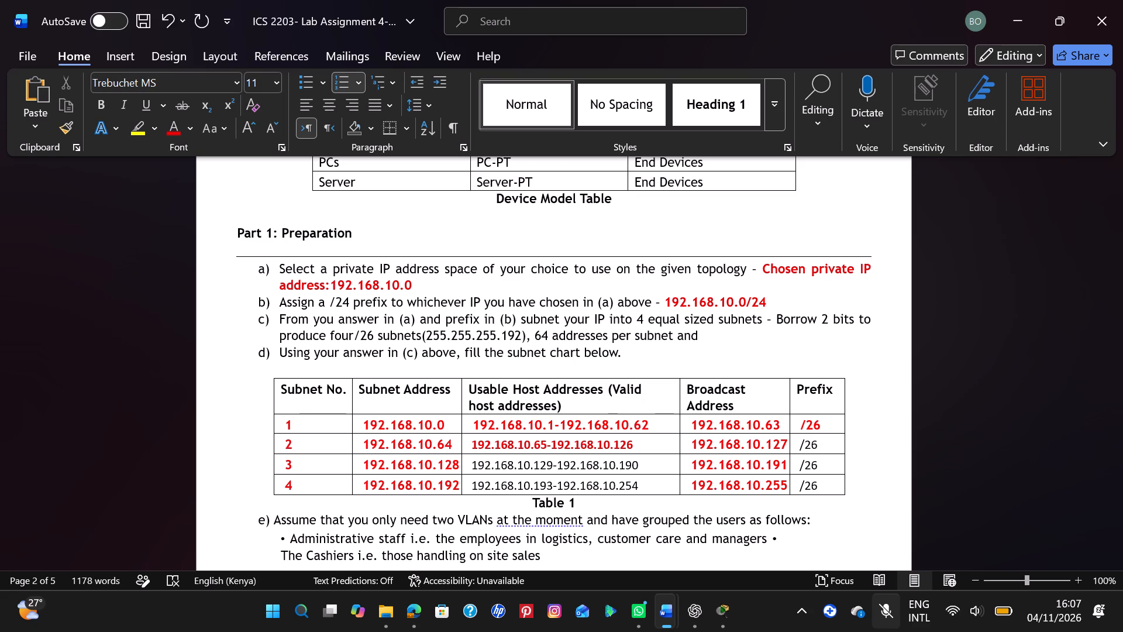
{"action": "type", "text": "62 usable"}
{"action": "key", "text": "space"}
{"action": "type", "text": "hosts"}
{"action": "key", "text": "space"}
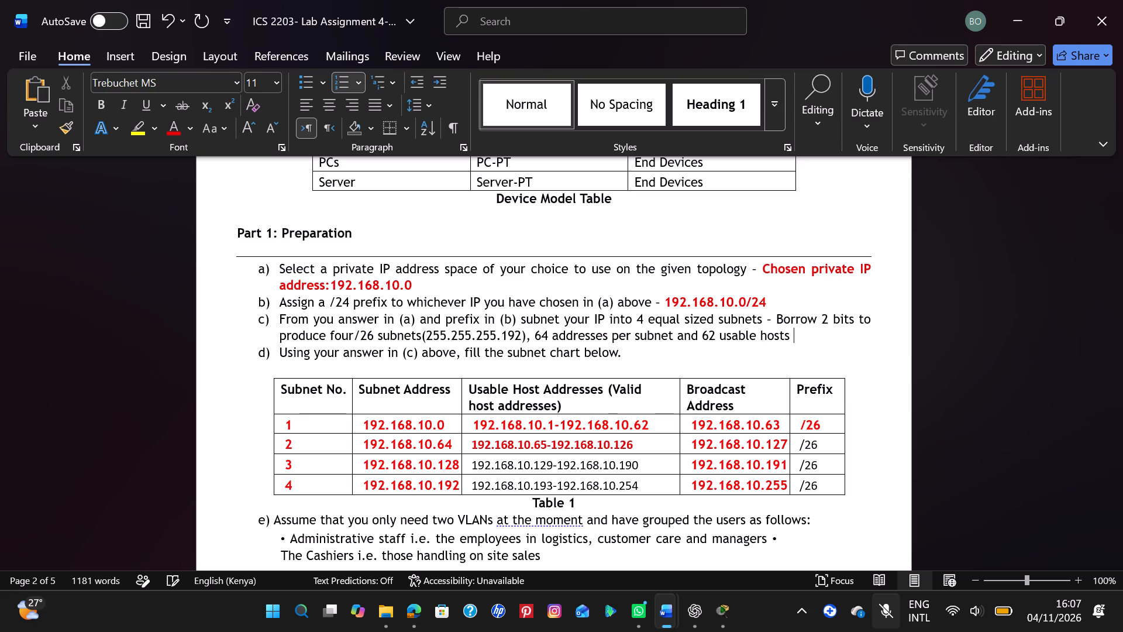
{"action": "type", "text": "each"}
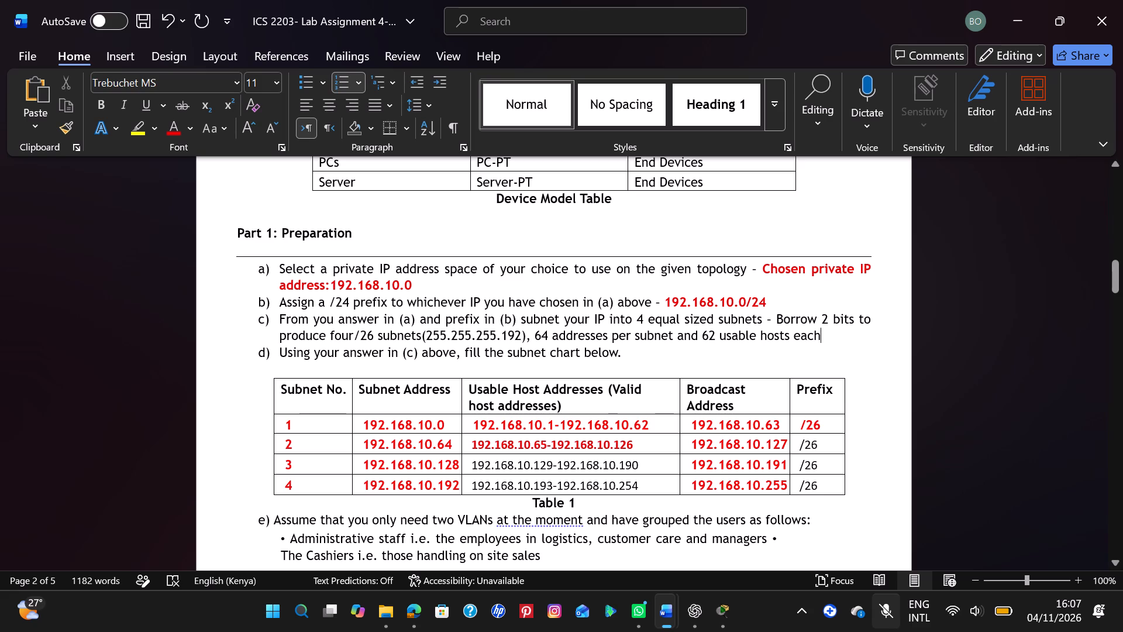
Format the whole answer to question c), from "Borrow 2 bits" to "hosts each", as red bold text.
{"action": "left_click_drag", "start_coordinate": [775, 318], "coordinate": [842, 326]}
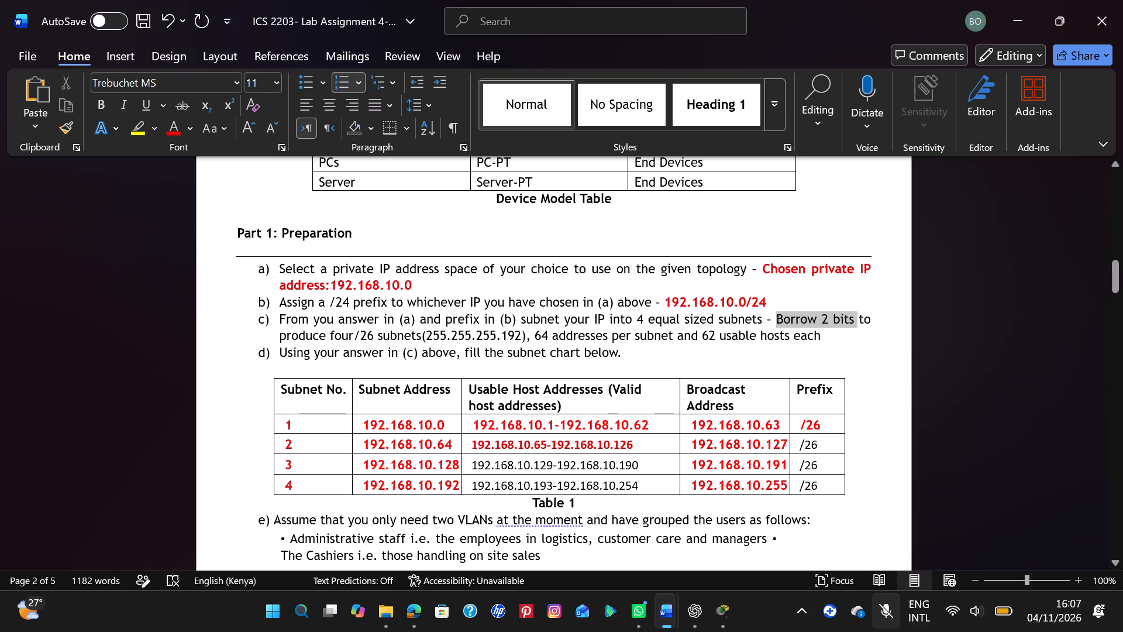
{"action": "left_click_drag", "start_coordinate": [842, 326], "coordinate": [845, 339]}
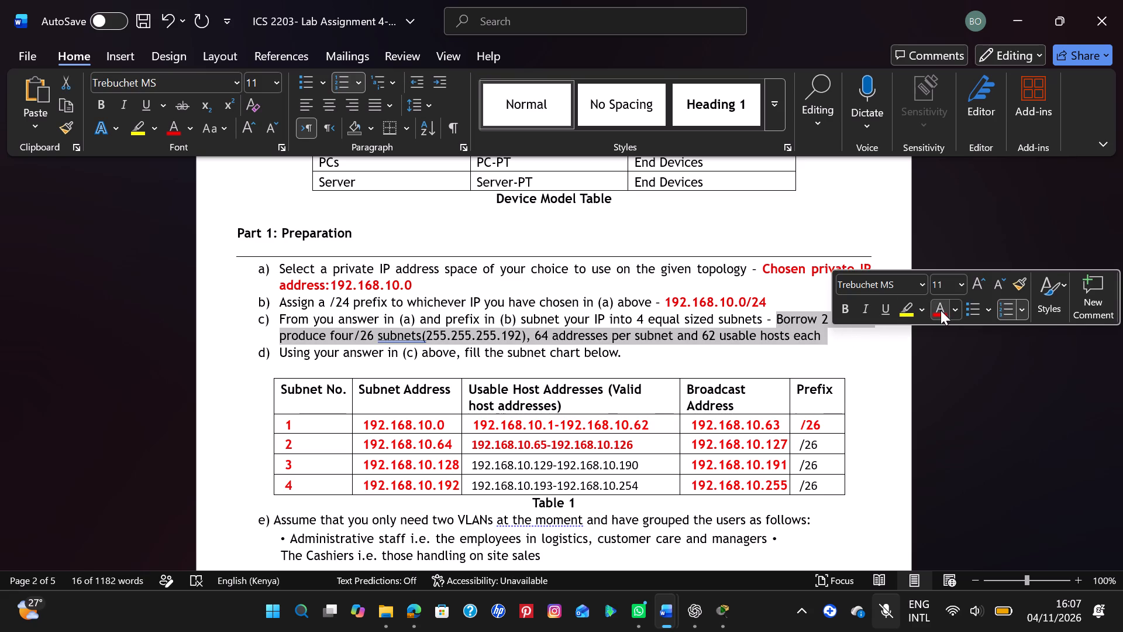
{"action": "left_click", "coordinate": [941, 310]}
{"action": "left_click", "coordinate": [848, 315]}
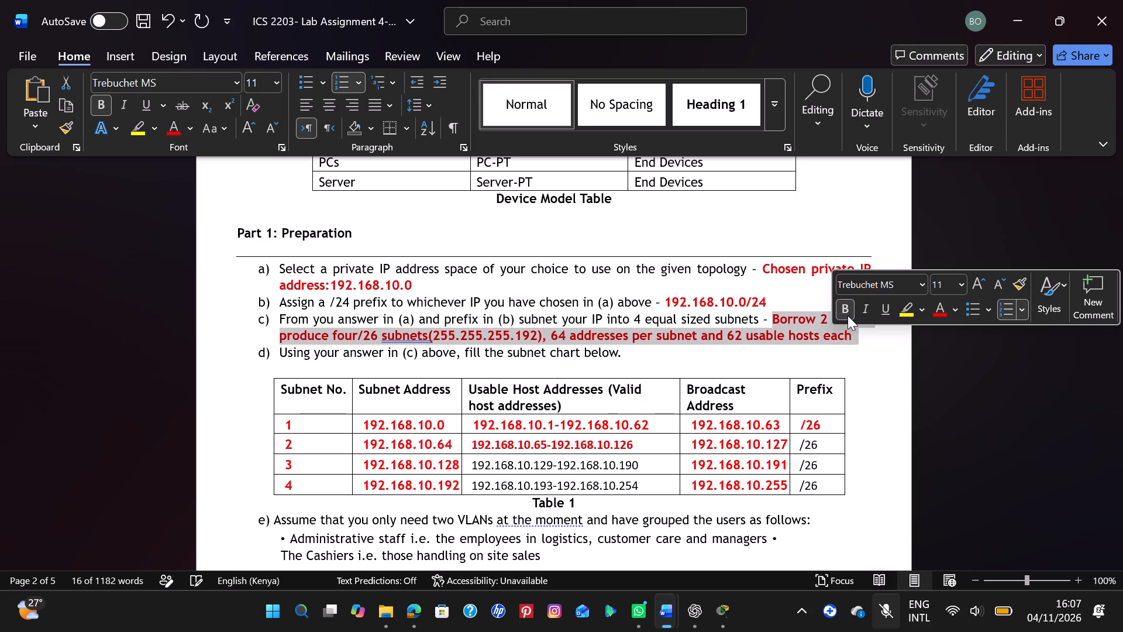
{"action": "left_click", "coordinate": [866, 356]}
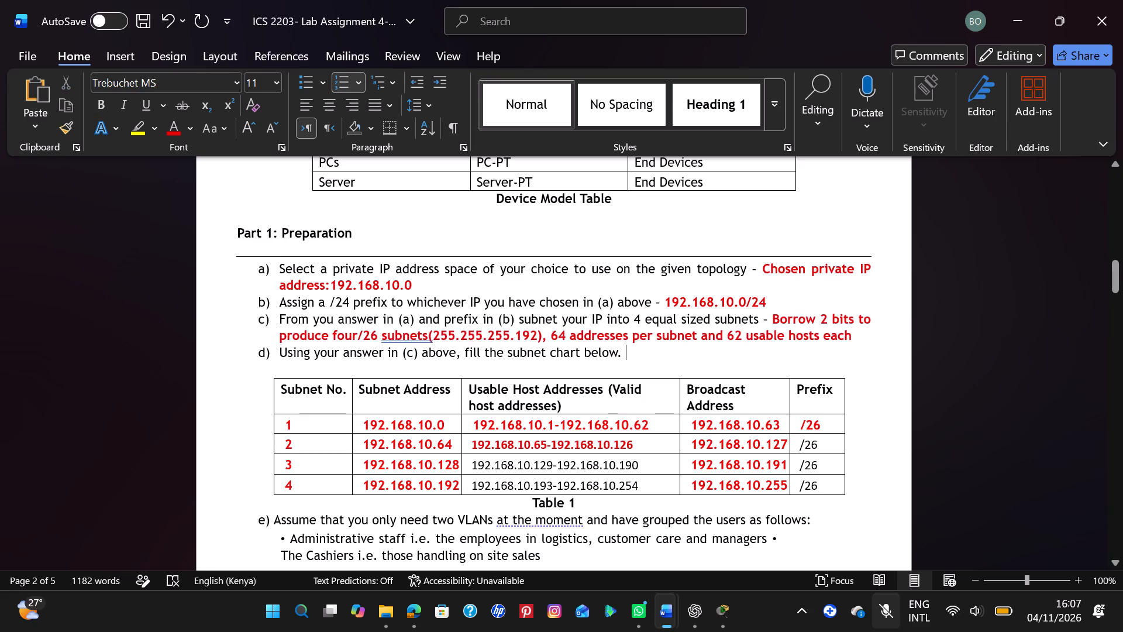
Format the usable host address range of subnet 3 in Table 1 as bold red text.
{"action": "scroll", "coordinate": [264, 362], "scroll_direction": "down", "scroll_amount": 1}
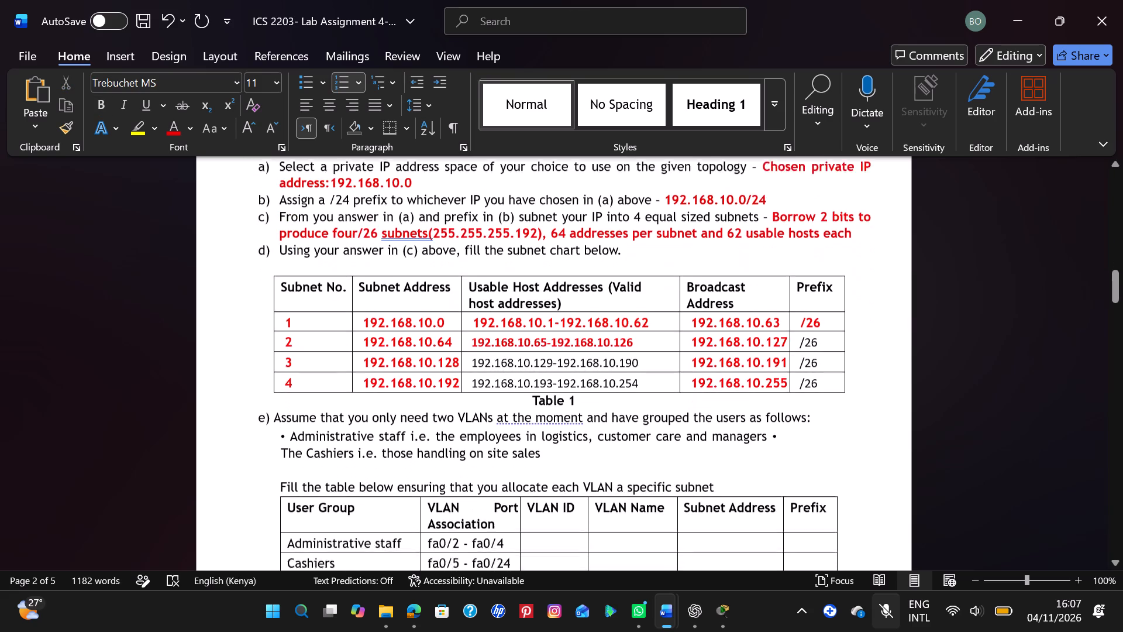
{"action": "scroll", "coordinate": [264, 362], "scroll_direction": "down", "scroll_amount": 1}
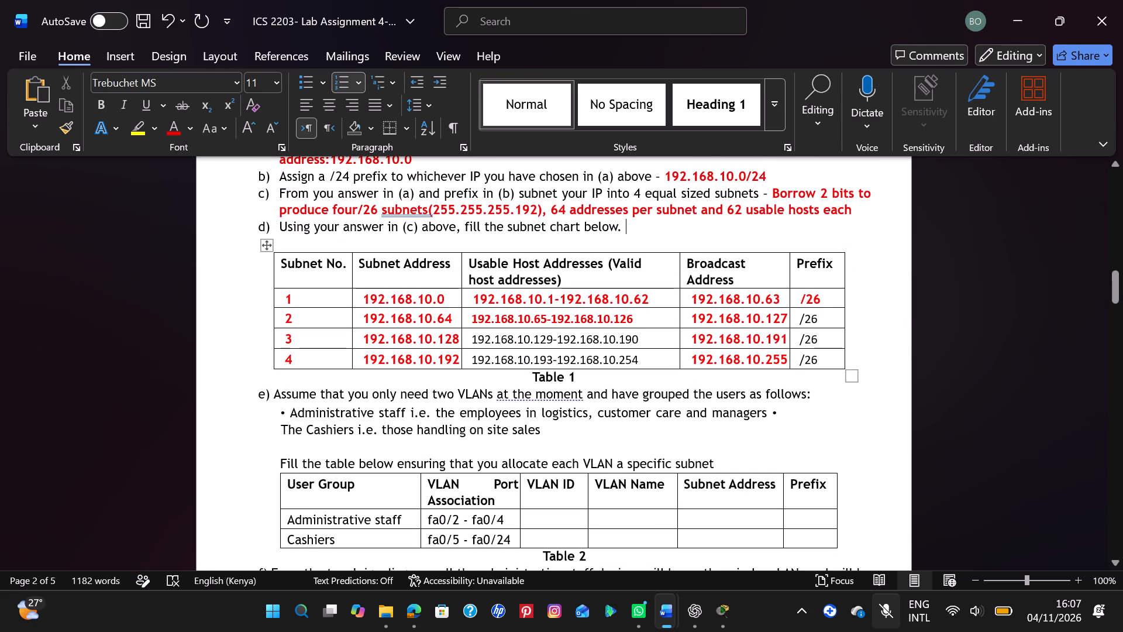
{"action": "left_click", "coordinate": [437, 338]}
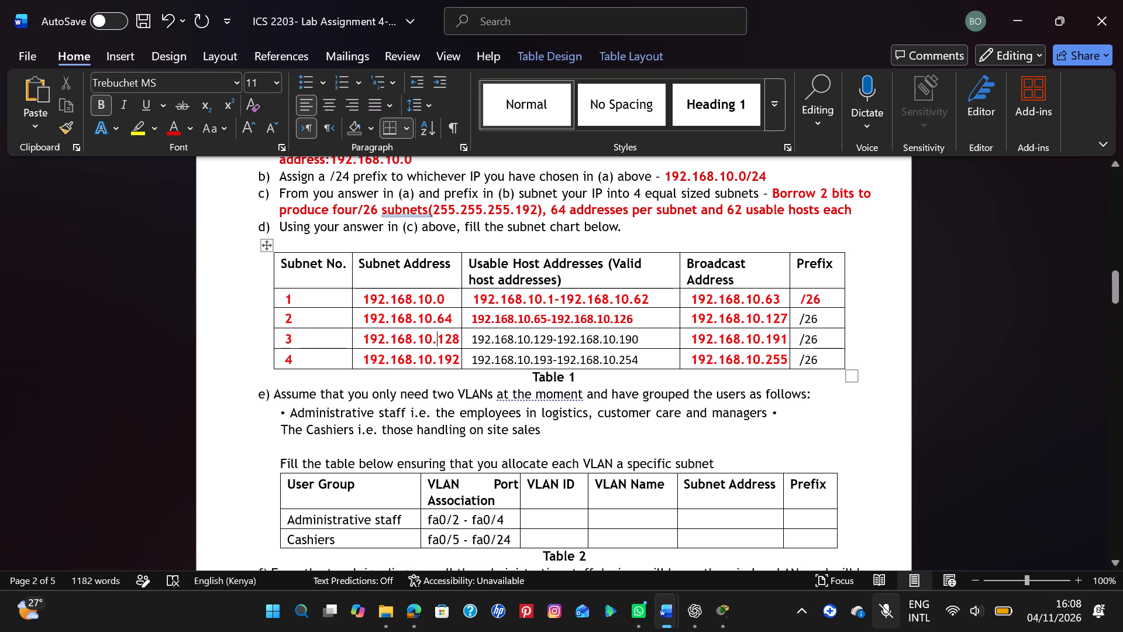
{"action": "left_click_drag", "start_coordinate": [469, 340], "coordinate": [642, 338]}
{"action": "left_click", "coordinate": [656, 309]}
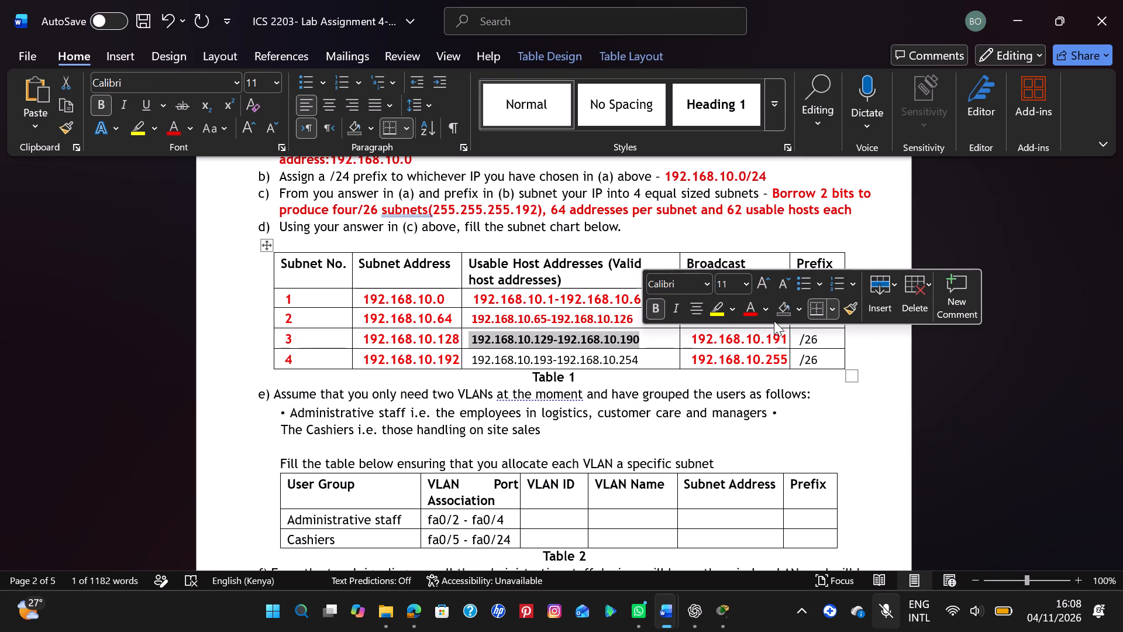
{"action": "left_click", "coordinate": [755, 312]}
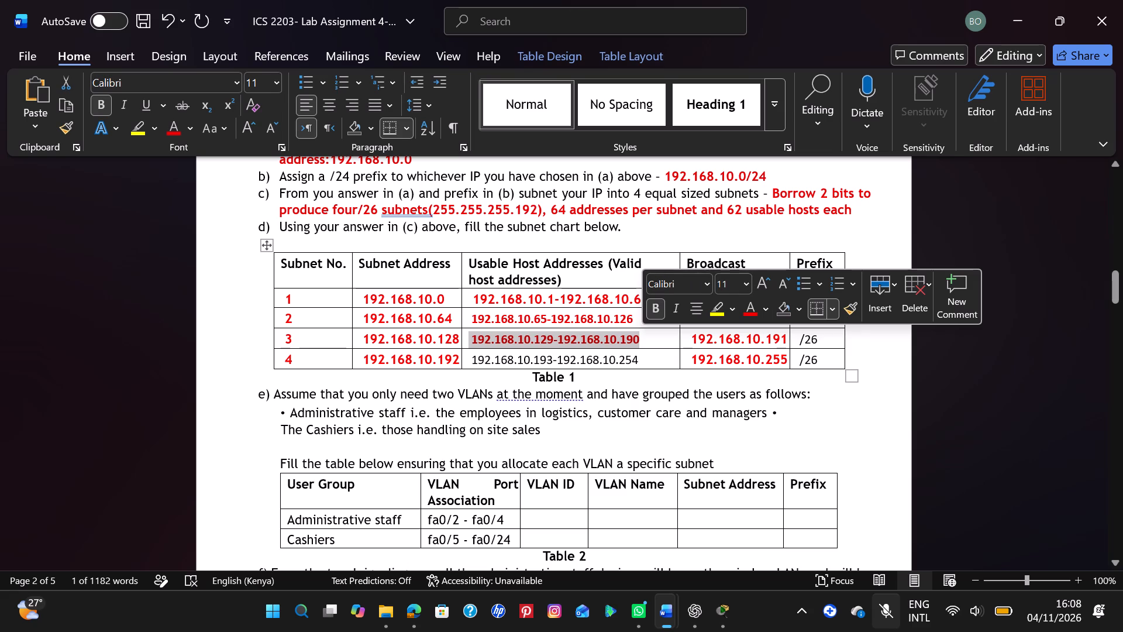
{"action": "left_click", "coordinate": [546, 342]}
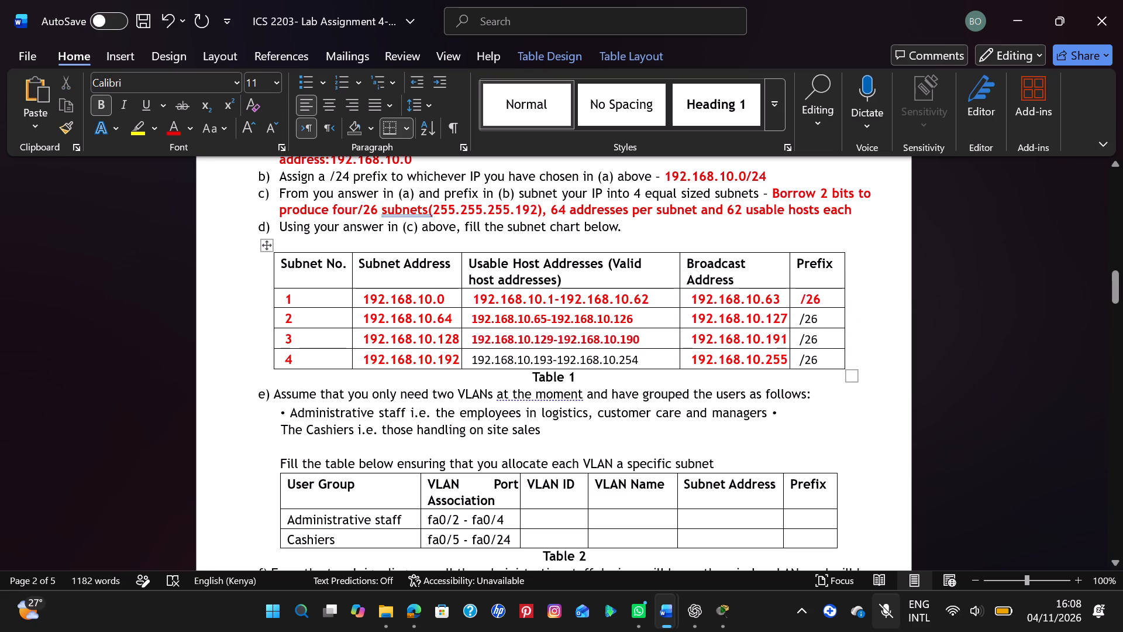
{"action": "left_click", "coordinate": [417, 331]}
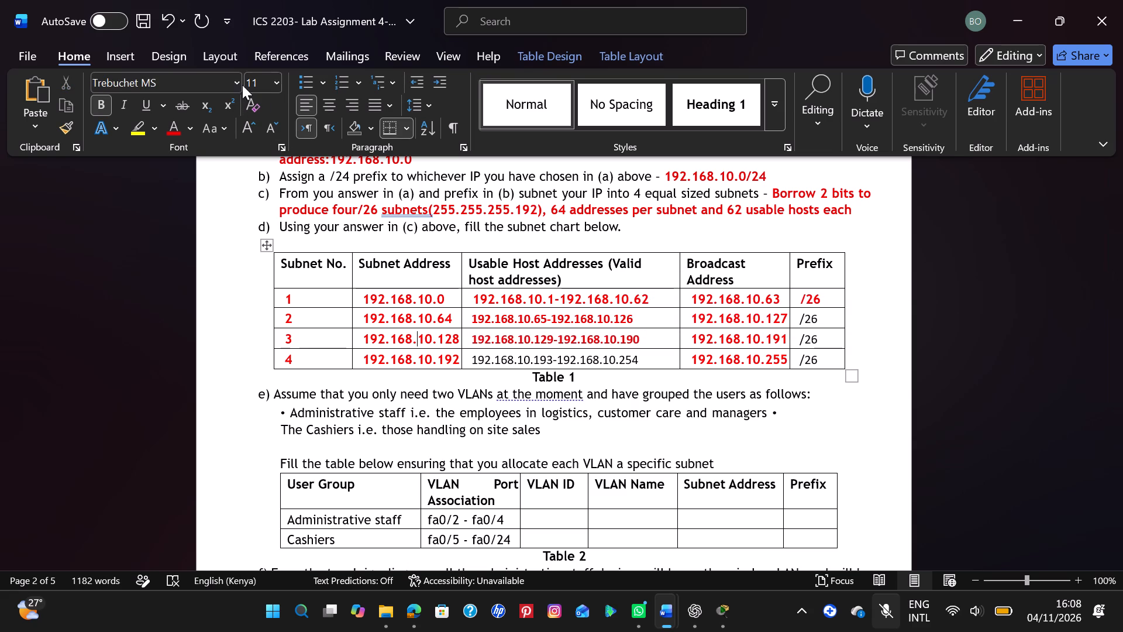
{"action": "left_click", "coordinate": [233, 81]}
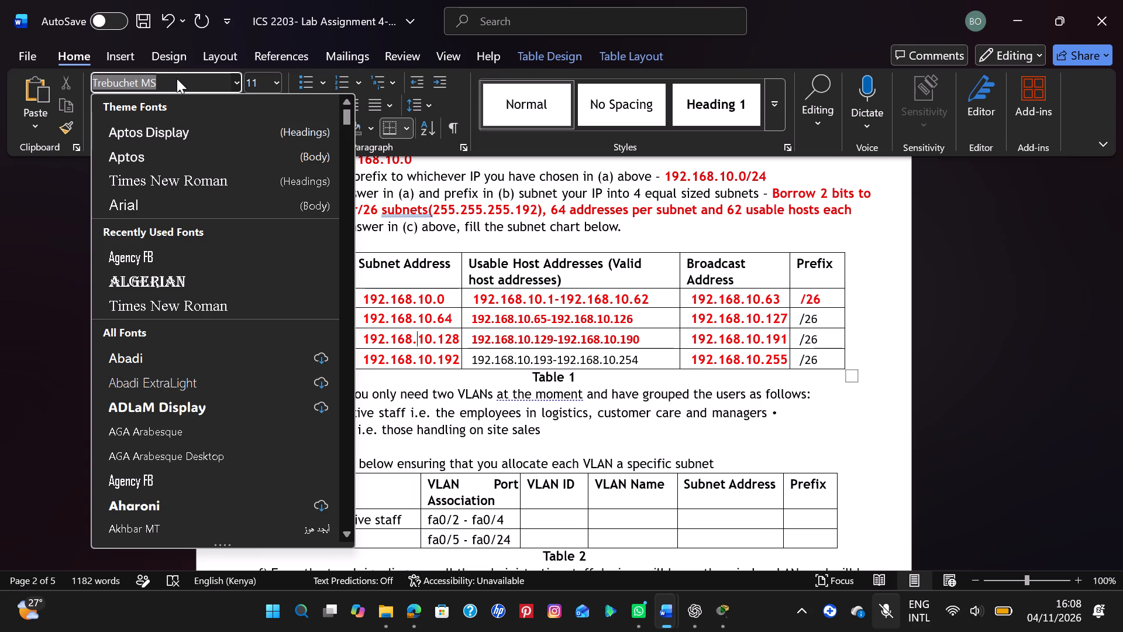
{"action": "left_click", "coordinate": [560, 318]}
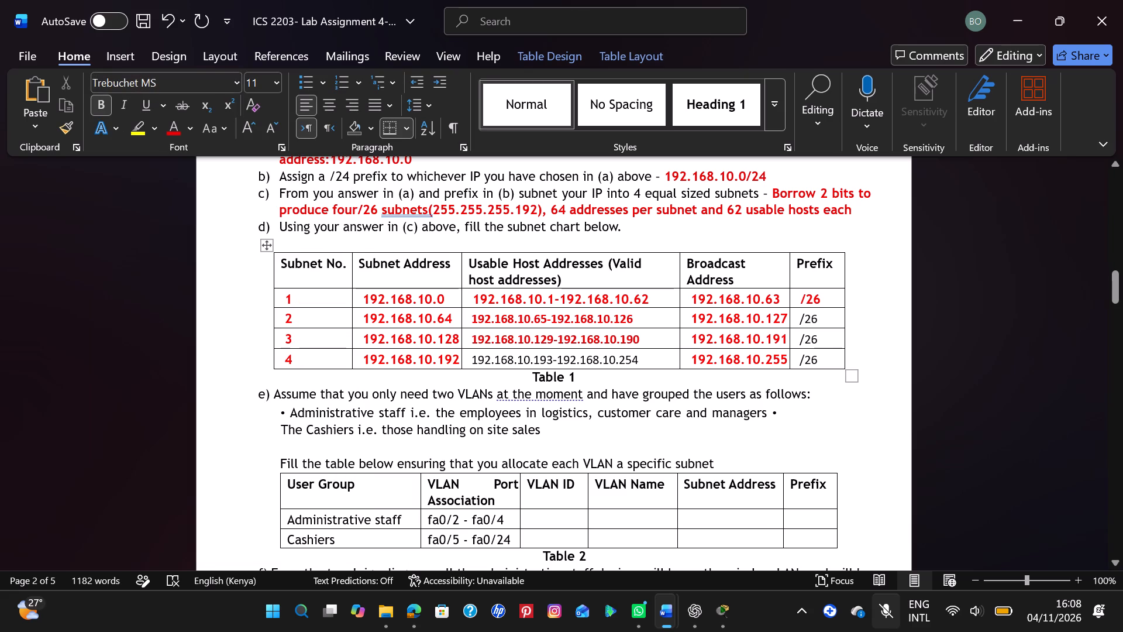
Format the usable host address range of subnet 4 in Table 1 as bold red text.
{"action": "left_click_drag", "start_coordinate": [473, 360], "coordinate": [639, 356]}
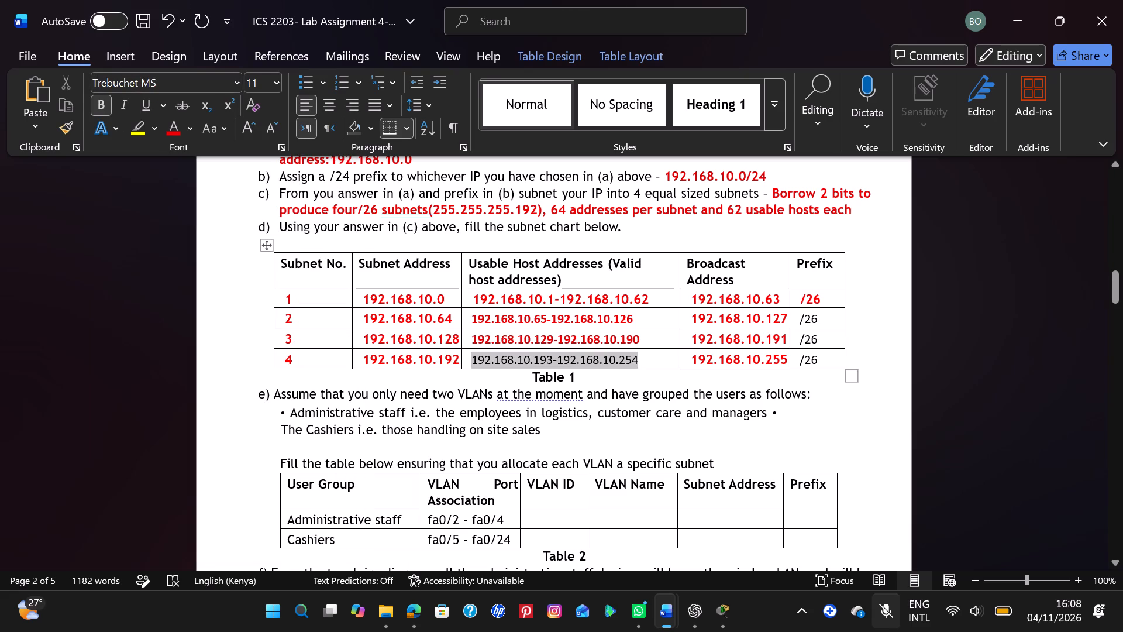
{"action": "left_click", "coordinate": [650, 328]}
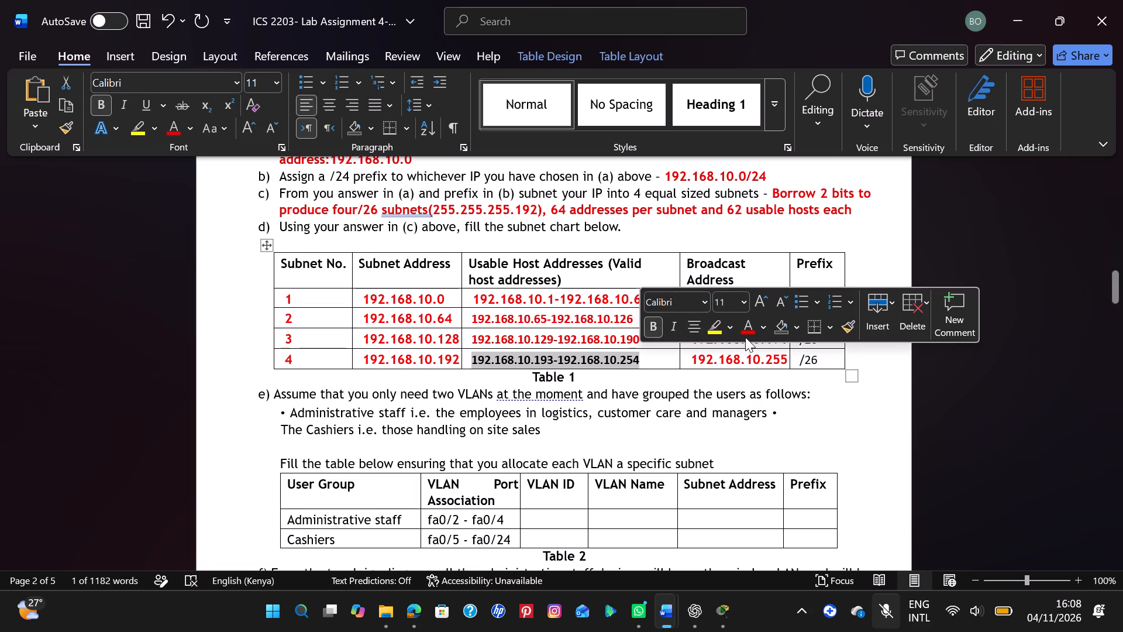
{"action": "left_click", "coordinate": [743, 332]}
{"action": "left_click", "coordinate": [661, 363]}
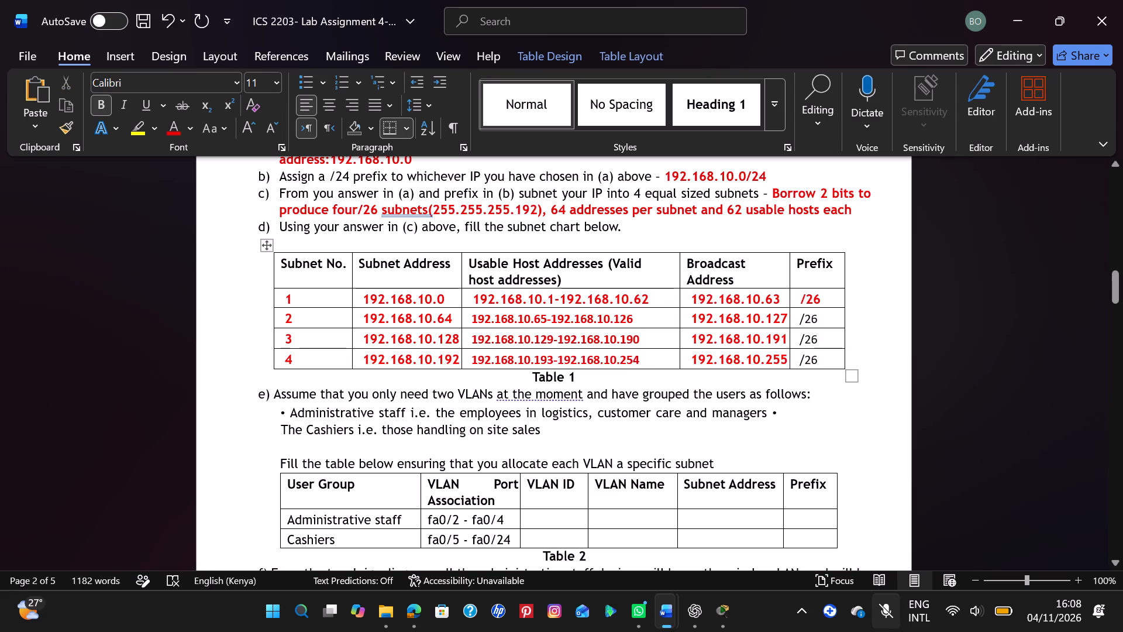
Format the /26 prefixes of subnets 2, 3 and 4 in Table 1 as bold red text.
{"action": "left_click_drag", "start_coordinate": [798, 321], "coordinate": [819, 320]}
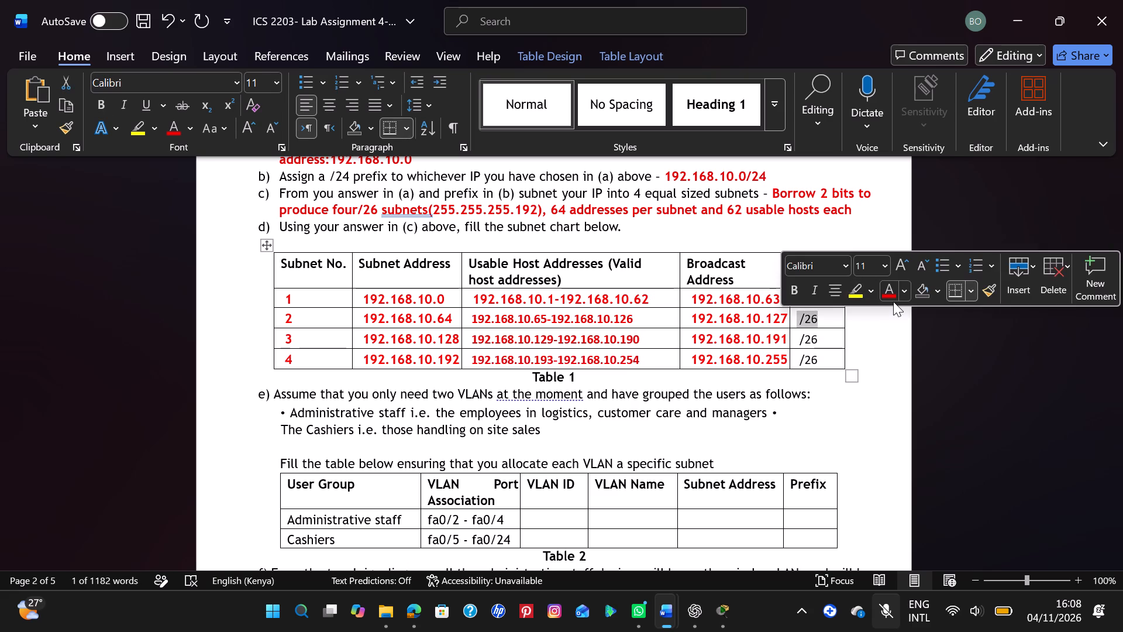
{"action": "left_click", "coordinate": [887, 292]}
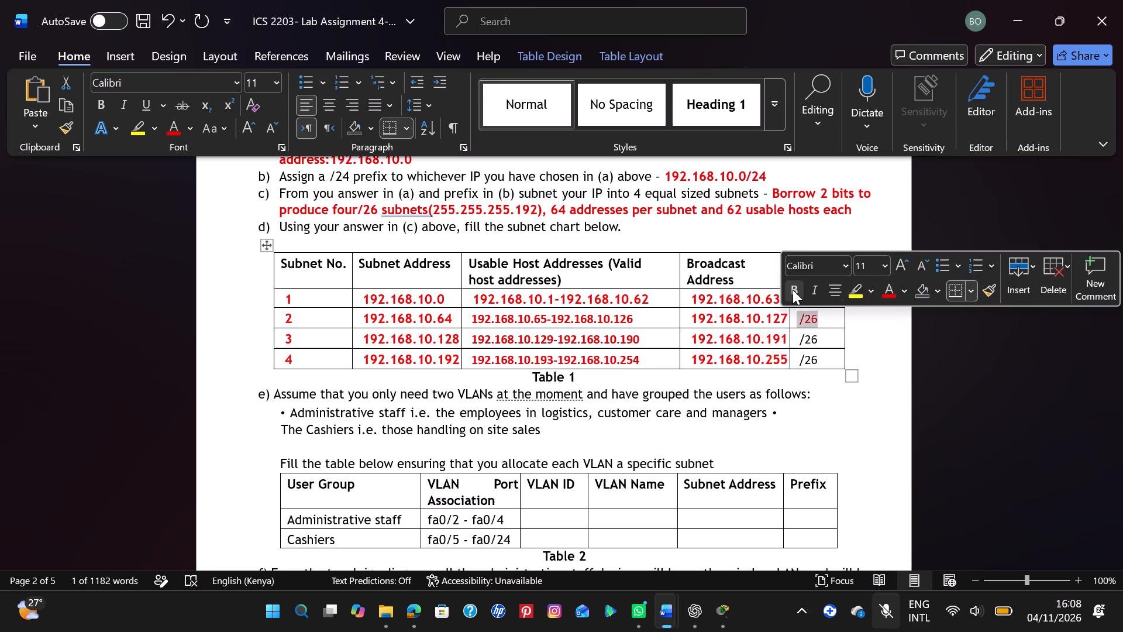
{"action": "left_click", "coordinate": [793, 290]}
{"action": "left_click_drag", "start_coordinate": [800, 340], "coordinate": [821, 338]}
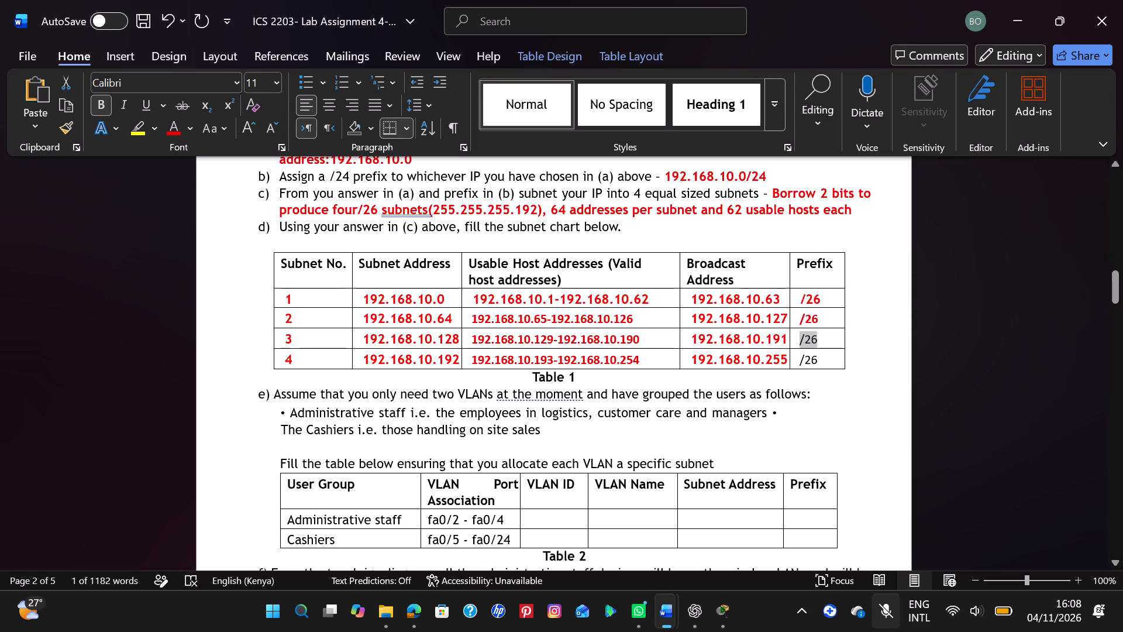
{"action": "left_click_drag", "start_coordinate": [821, 338], "coordinate": [824, 338]}
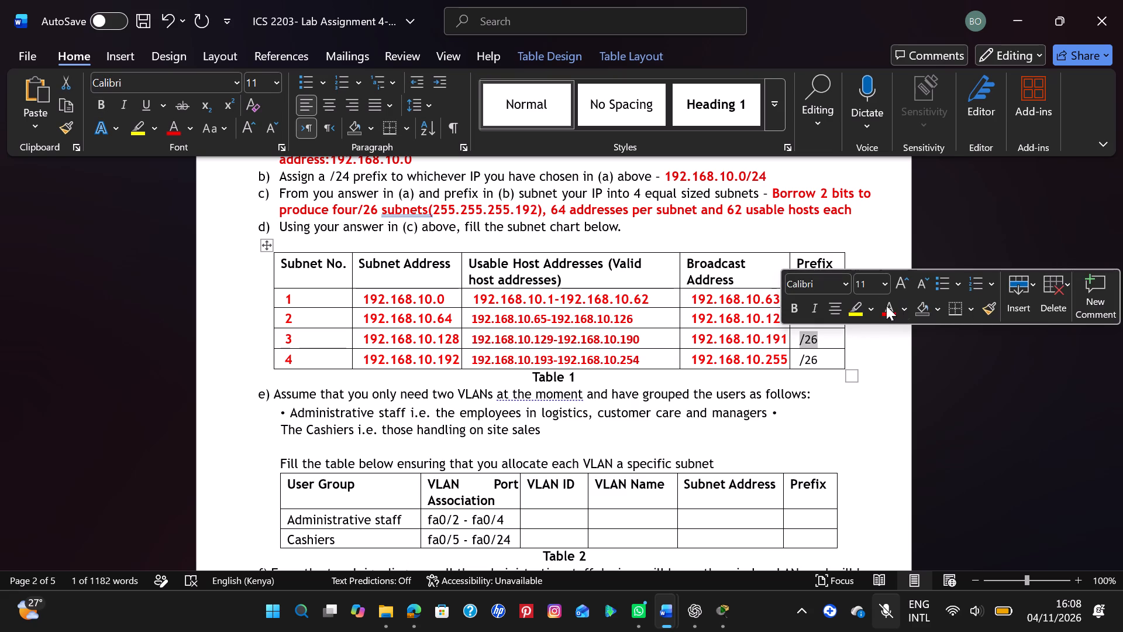
{"action": "left_click", "coordinate": [886, 305]}
{"action": "left_click", "coordinate": [788, 310]}
{"action": "left_click_drag", "start_coordinate": [801, 365], "coordinate": [819, 362]}
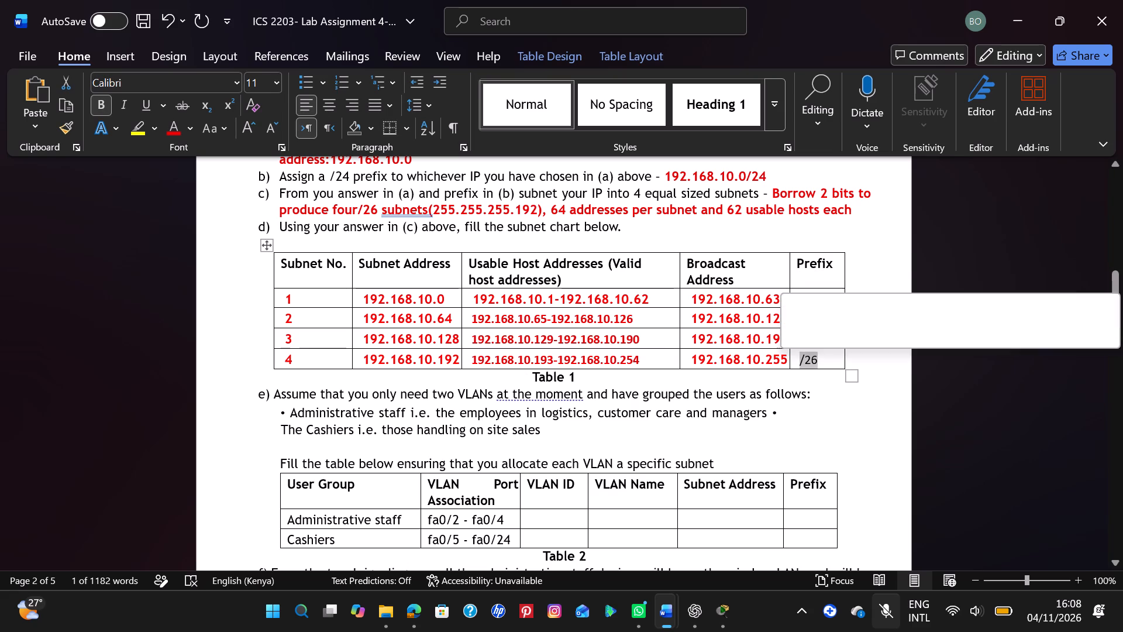
{"action": "left_click", "coordinate": [794, 335]}
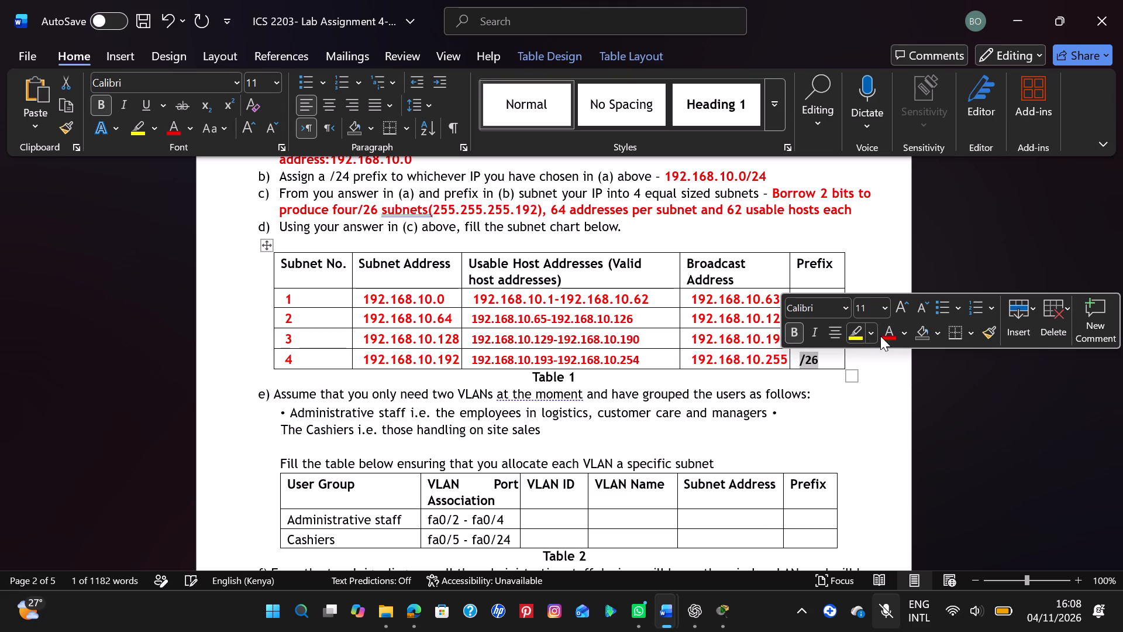
{"action": "left_click", "coordinate": [888, 336]}
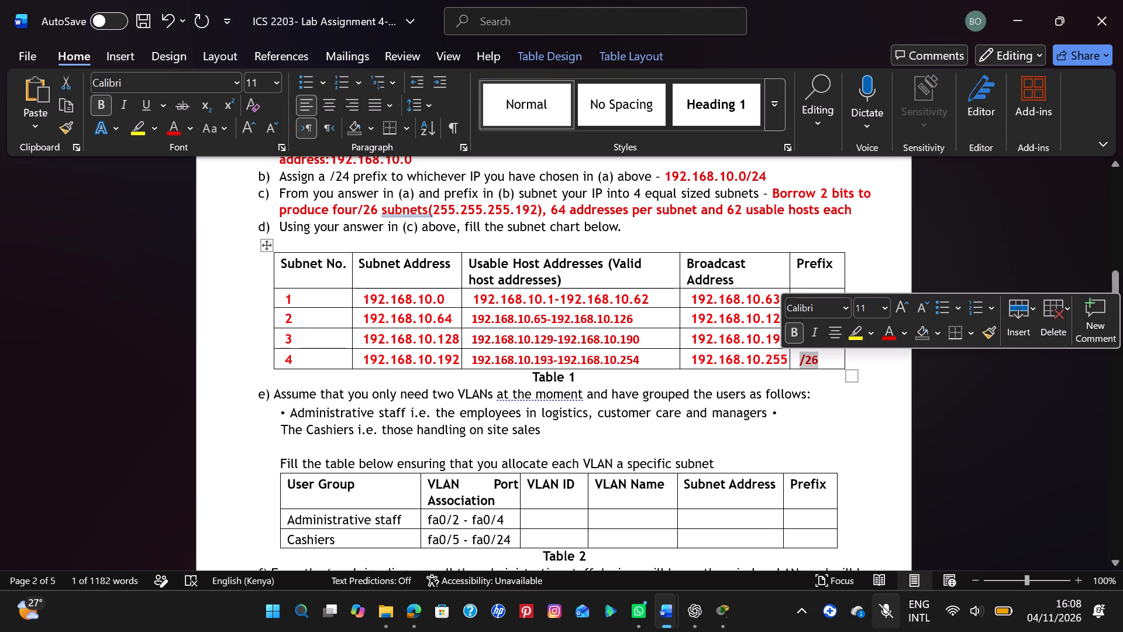
{"action": "left_click", "coordinate": [849, 432]}
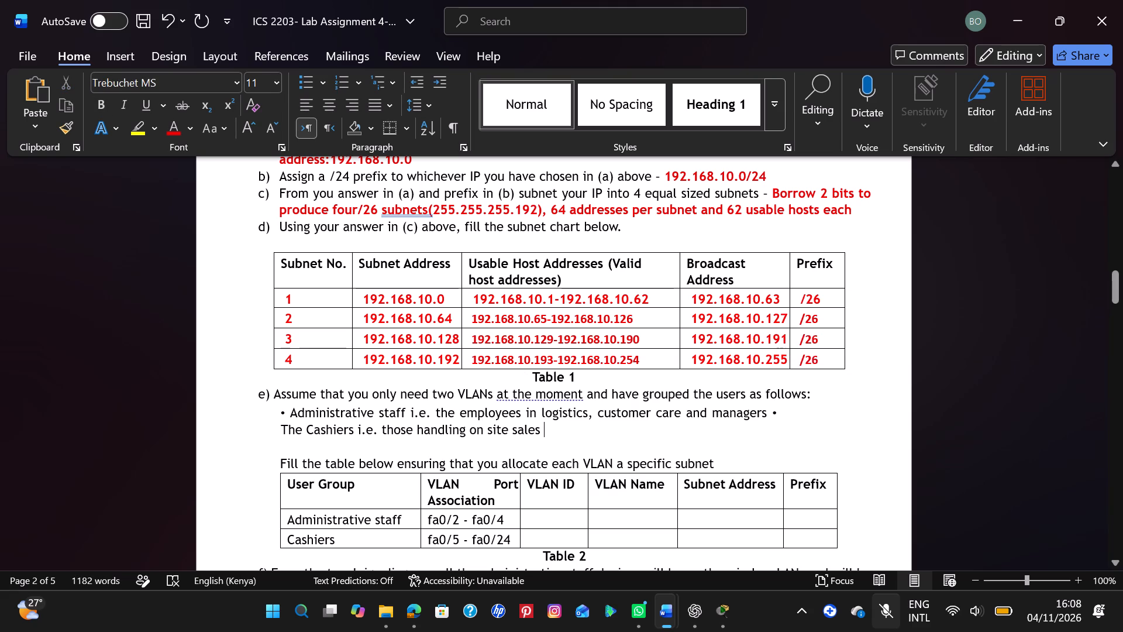
Fill in the VLAN IDs in Table 2: 10 for Administrative staff and 20 for Cashiers.
{"action": "scroll", "coordinate": [462, 307], "scroll_direction": "down", "scroll_amount": 2}
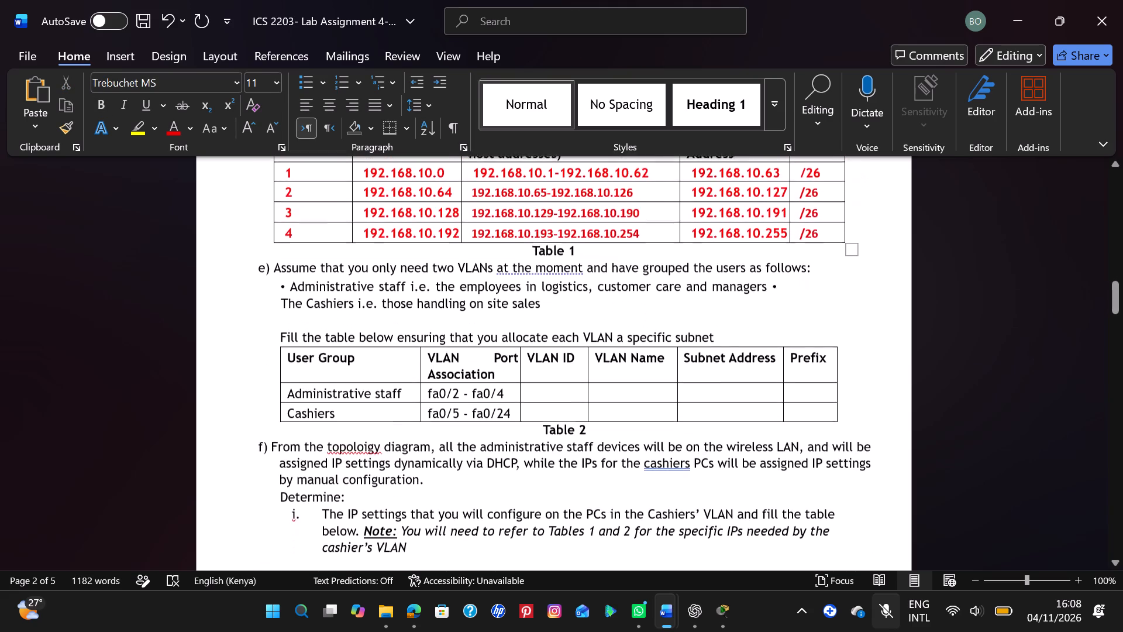
{"action": "scroll", "coordinate": [462, 307], "scroll_direction": "down", "scroll_amount": 3}
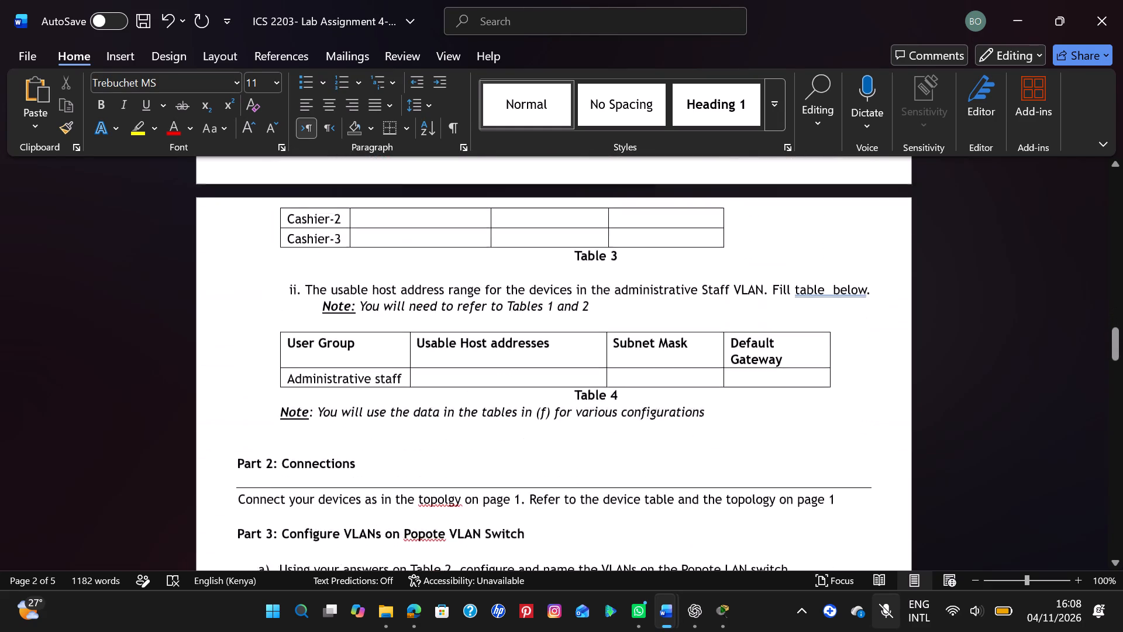
{"action": "scroll", "coordinate": [462, 307], "scroll_direction": "down", "scroll_amount": 1}
{"action": "scroll", "coordinate": [462, 307], "scroll_direction": "up", "scroll_amount": 2}
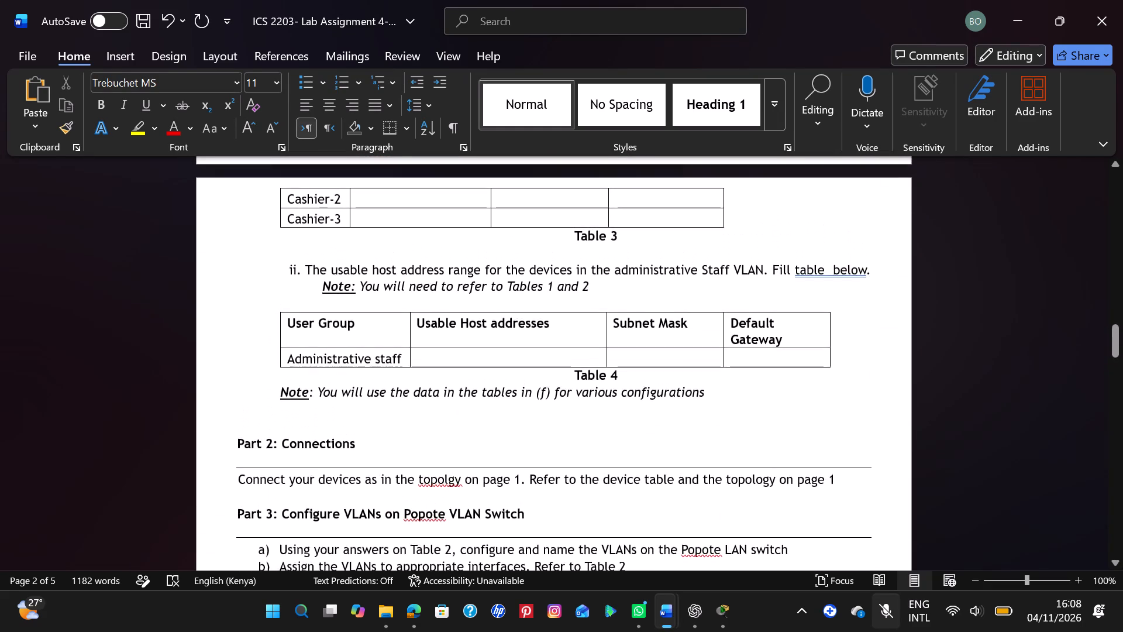
{"action": "scroll", "coordinate": [462, 307], "scroll_direction": "up", "scroll_amount": 2}
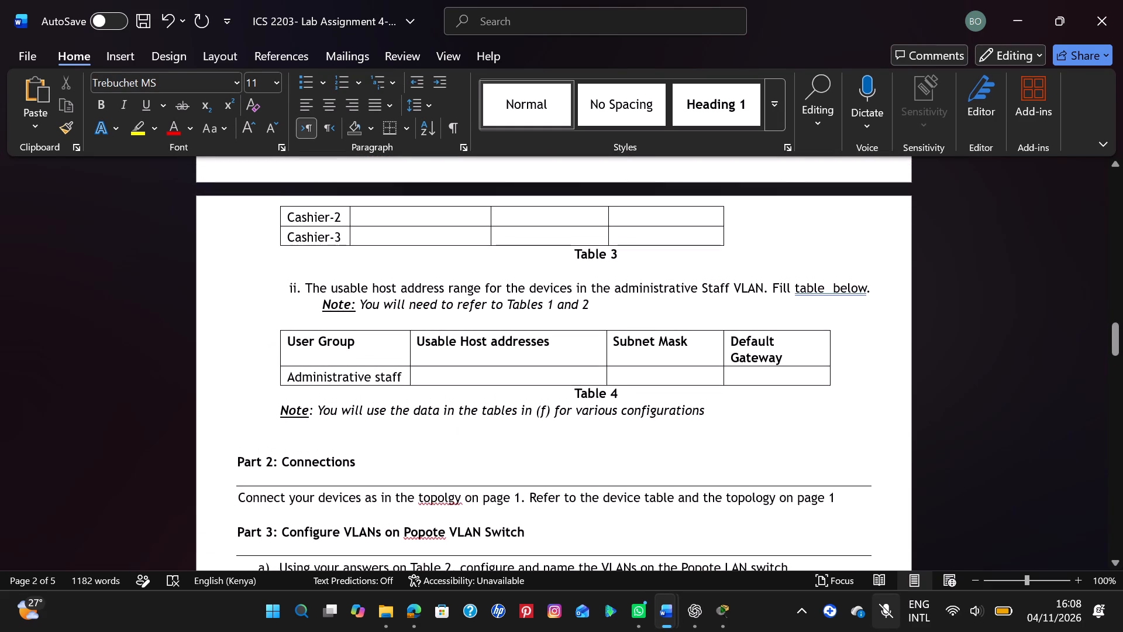
{"action": "scroll", "coordinate": [462, 307], "scroll_direction": "up", "scroll_amount": 3}
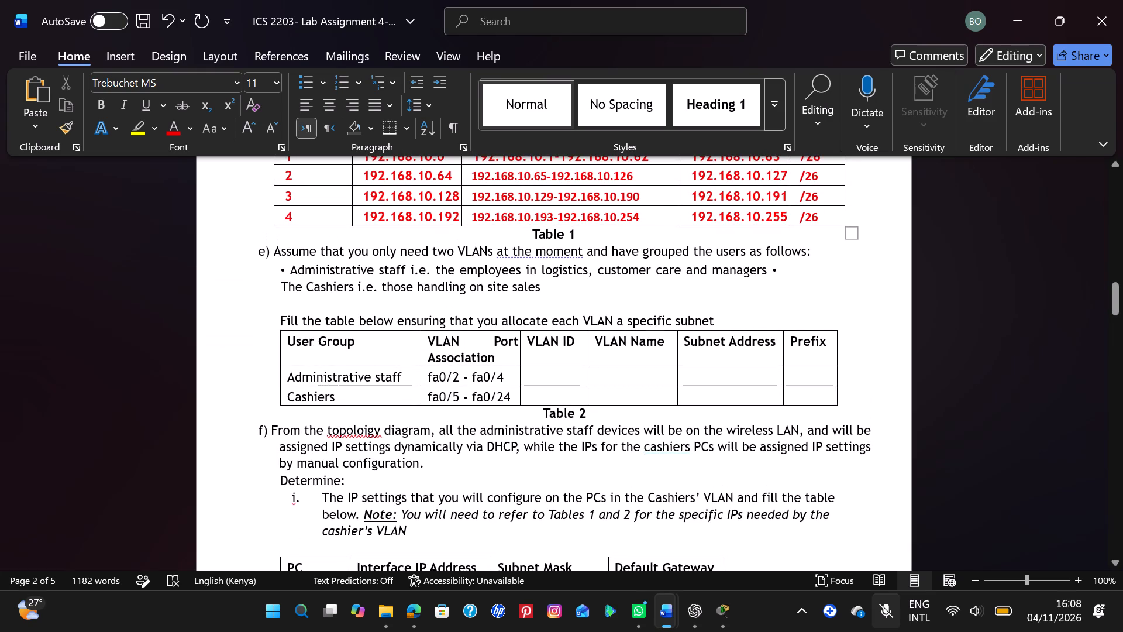
{"action": "left_click", "coordinate": [553, 375]}
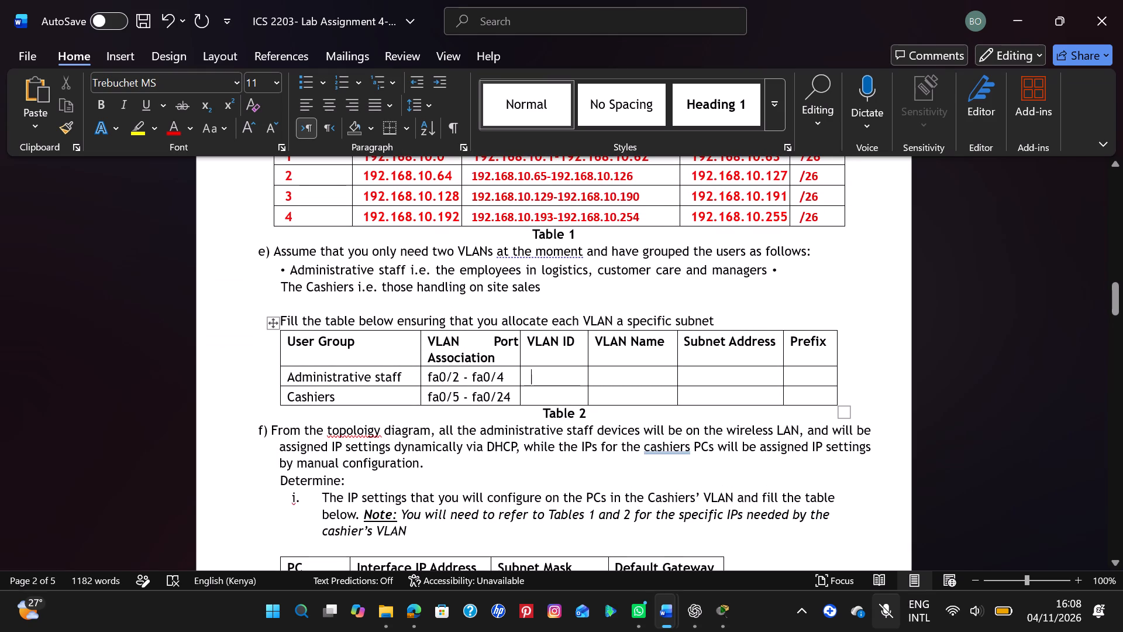
{"action": "type", "text": "10"}
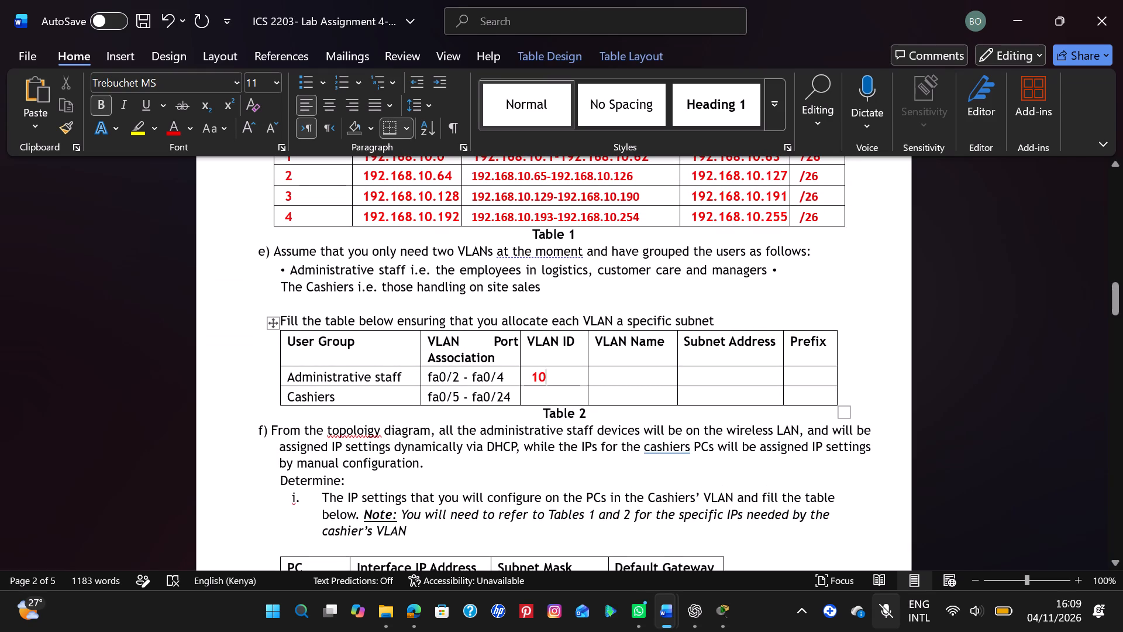
{"action": "left_click", "coordinate": [535, 403]}
{"action": "left_click", "coordinate": [533, 401]}
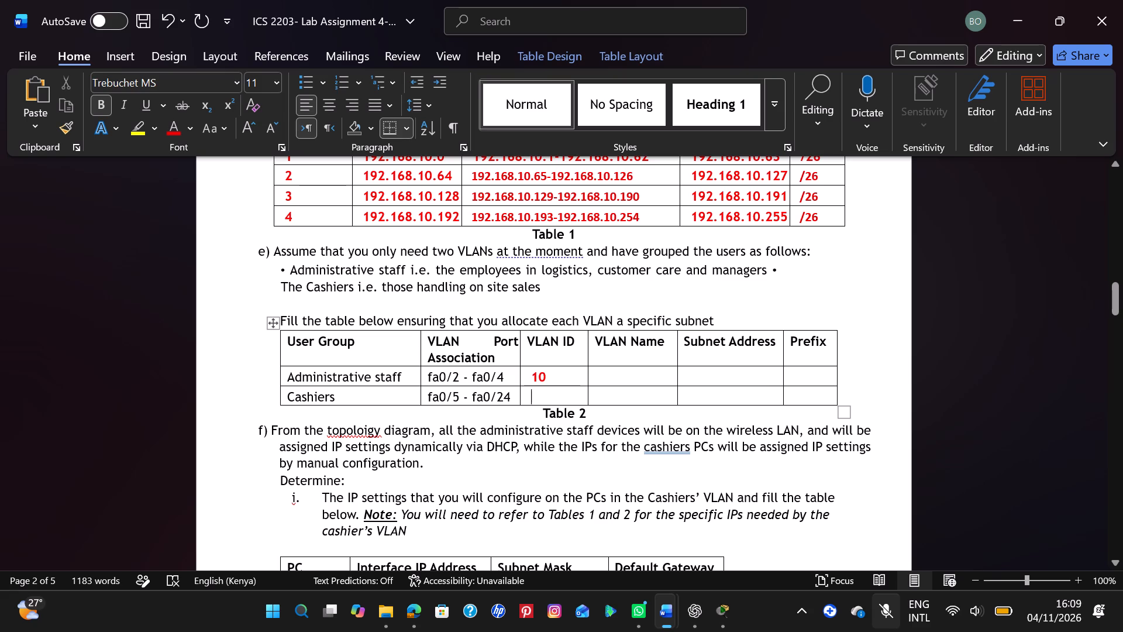
{"action": "type", "text": "20"}
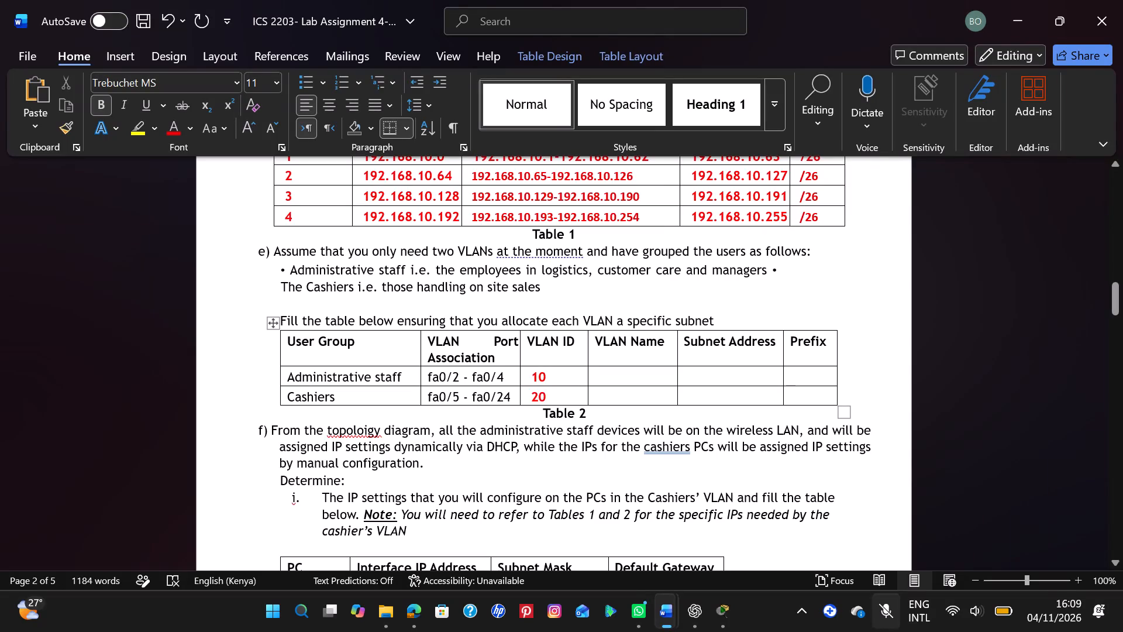
Fill in the VLAN names in Table 2: ADMIN for Administrative staff and CASHIERS for Cashiers.
{"action": "left_click", "coordinate": [614, 373]}
{"action": "key", "text": "a"}
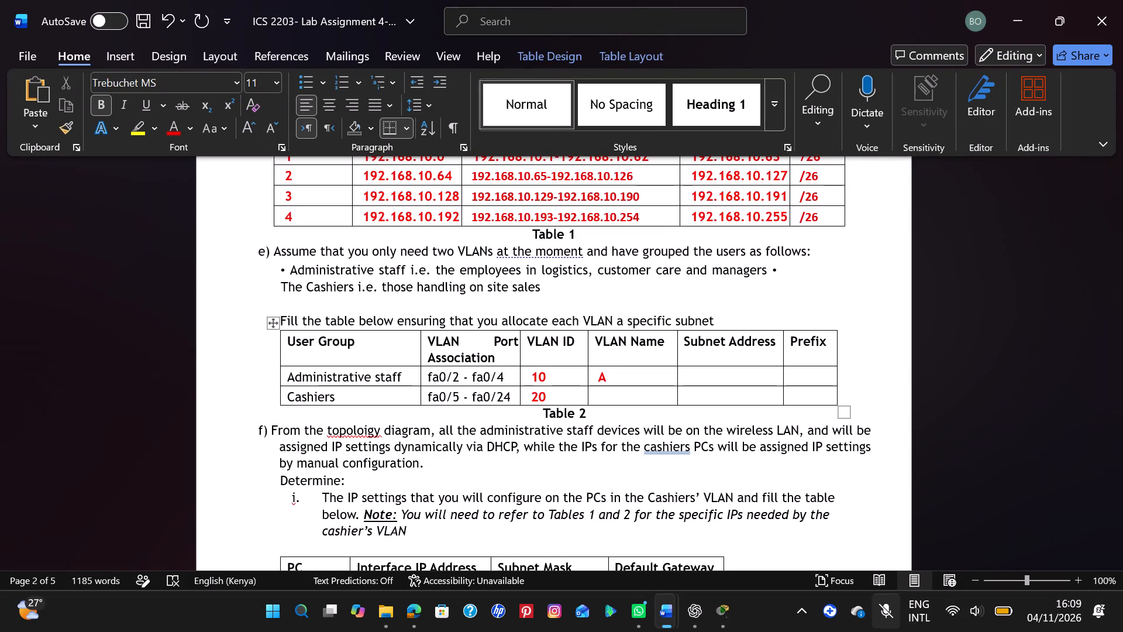
{"action": "type", "text": "DMIN"}
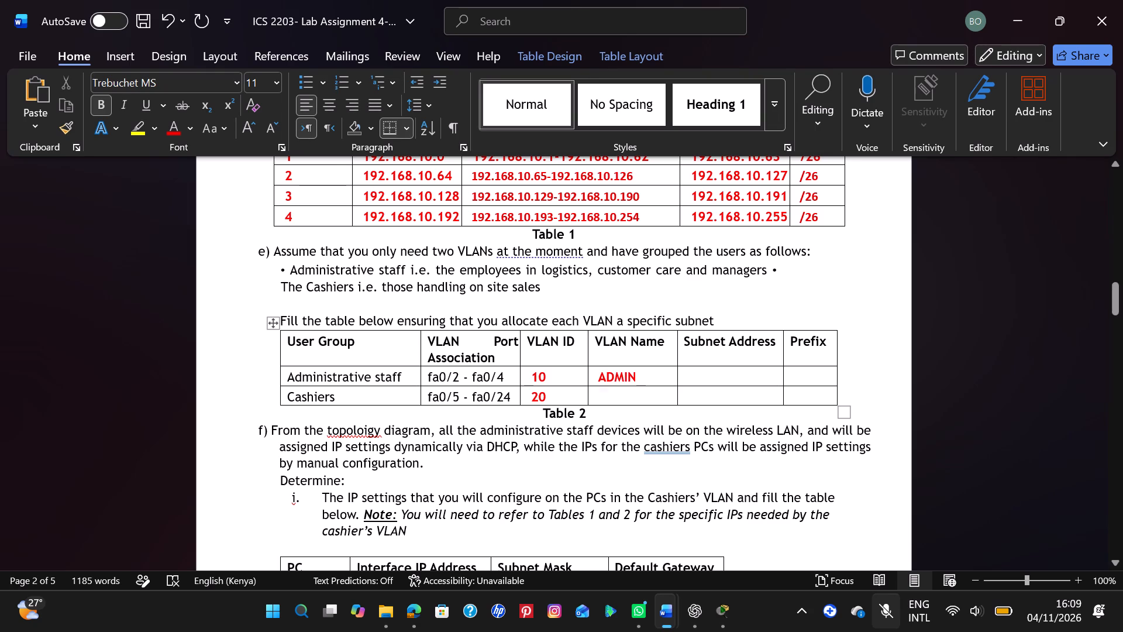
{"action": "left_click", "coordinate": [614, 395]}
{"action": "type", "text": "CASHIERS"}
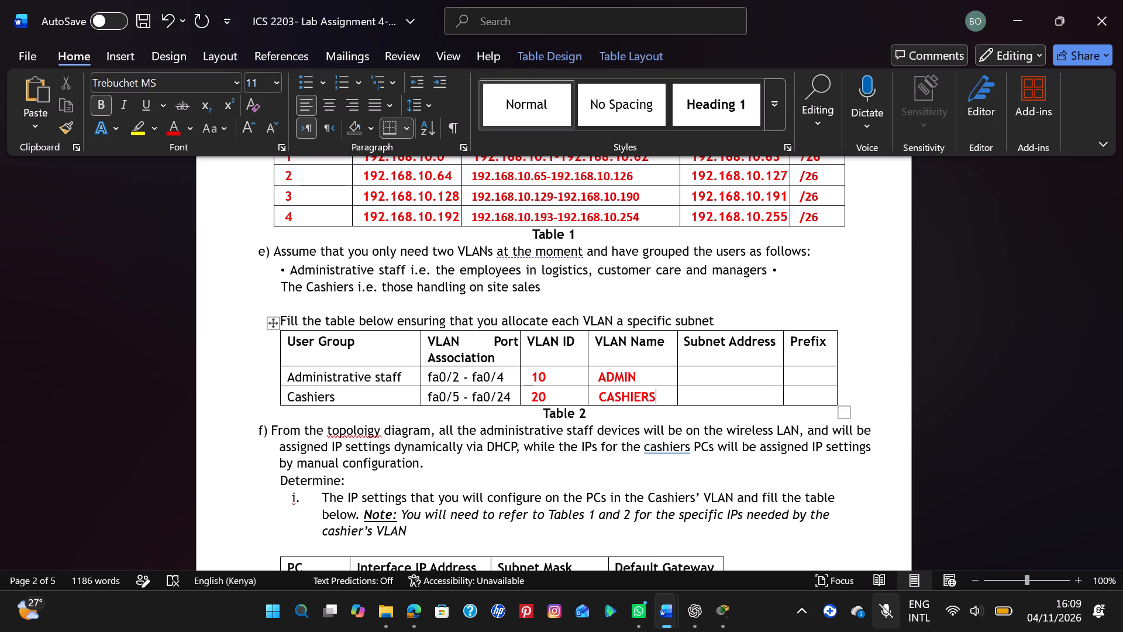
Enter subnet address 192.168.10.0 and prefix /26 in the Administrative staff row of Table 2.
{"action": "left_click", "coordinate": [697, 374]}
{"action": "type", "text": "192"}
{"action": "type", "text": ".168"}
{"action": "type", "text": ".10"}
{"action": "type", "text": ".0"}
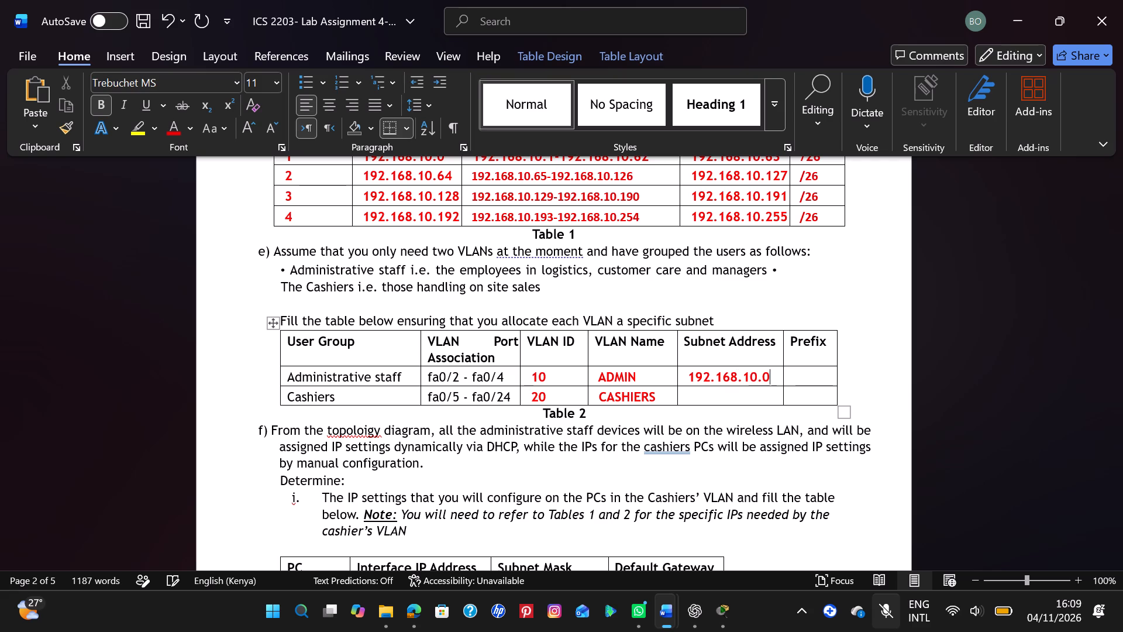
{"action": "left_click", "coordinate": [798, 373]}
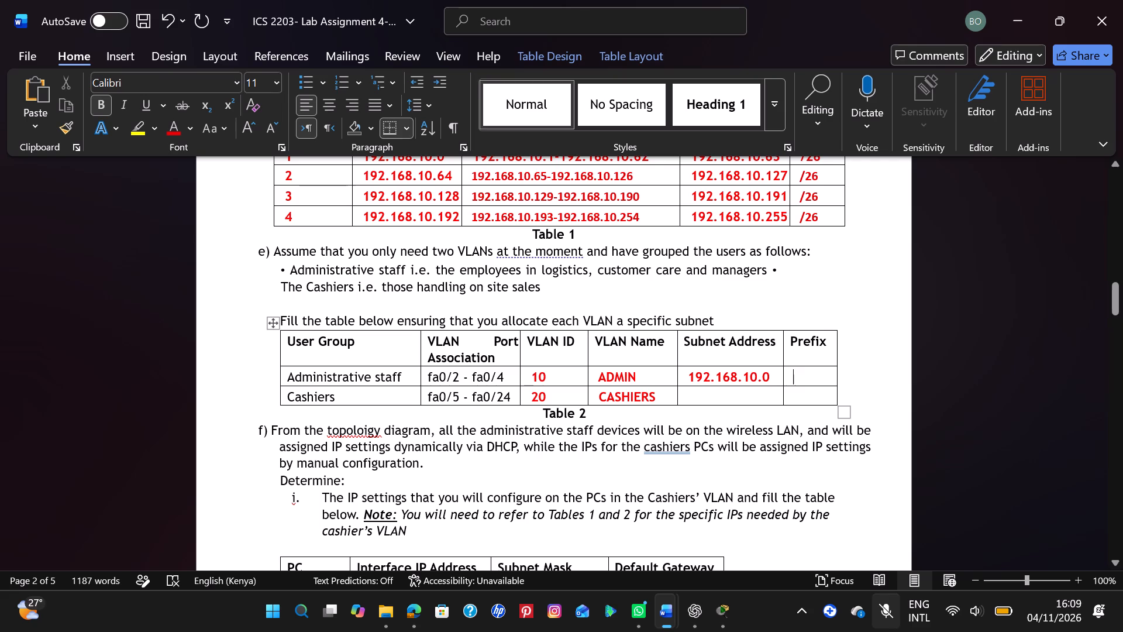
{"action": "type", "text": "/26"}
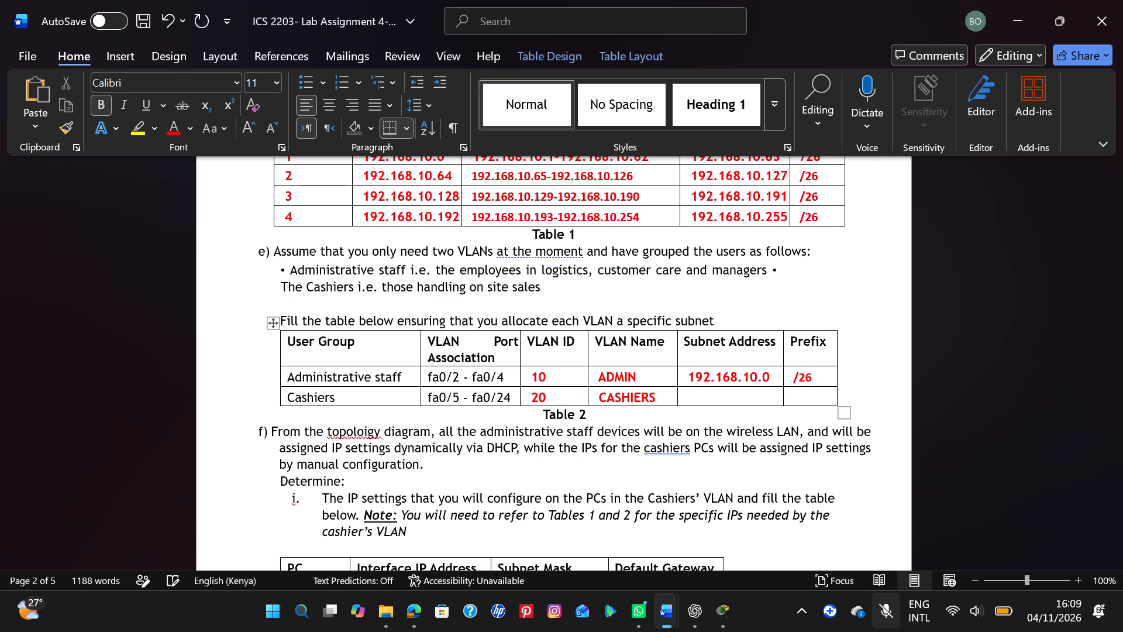
Enter subnet address 192.168.10.64 and prefix /26 in the Cashiers row of Table 2.
{"action": "left_click", "coordinate": [763, 392]}
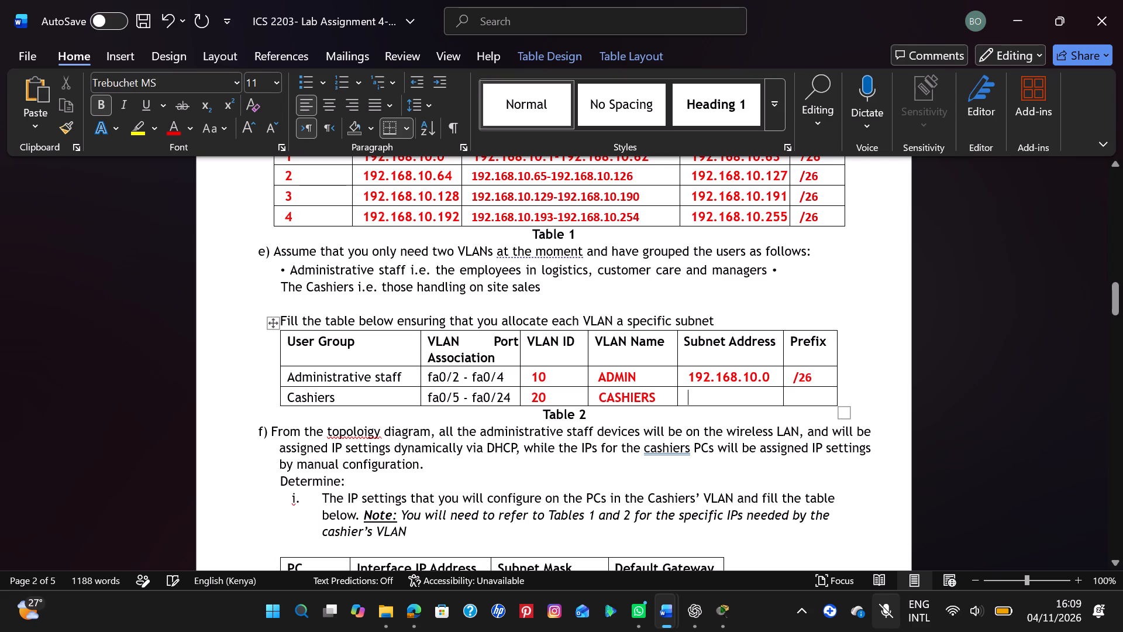
{"action": "type", "text": "192"}
{"action": "scroll", "coordinate": [799, 452], "scroll_direction": "up", "scroll_amount": 1}
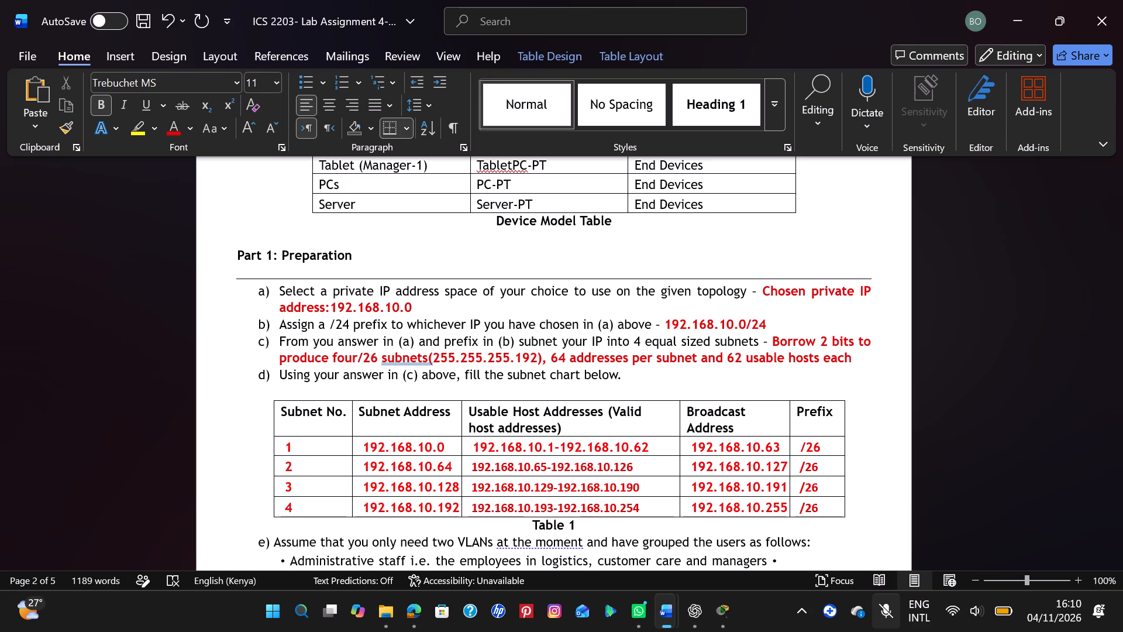
{"action": "scroll", "coordinate": [799, 452], "scroll_direction": "down", "scroll_amount": 1}
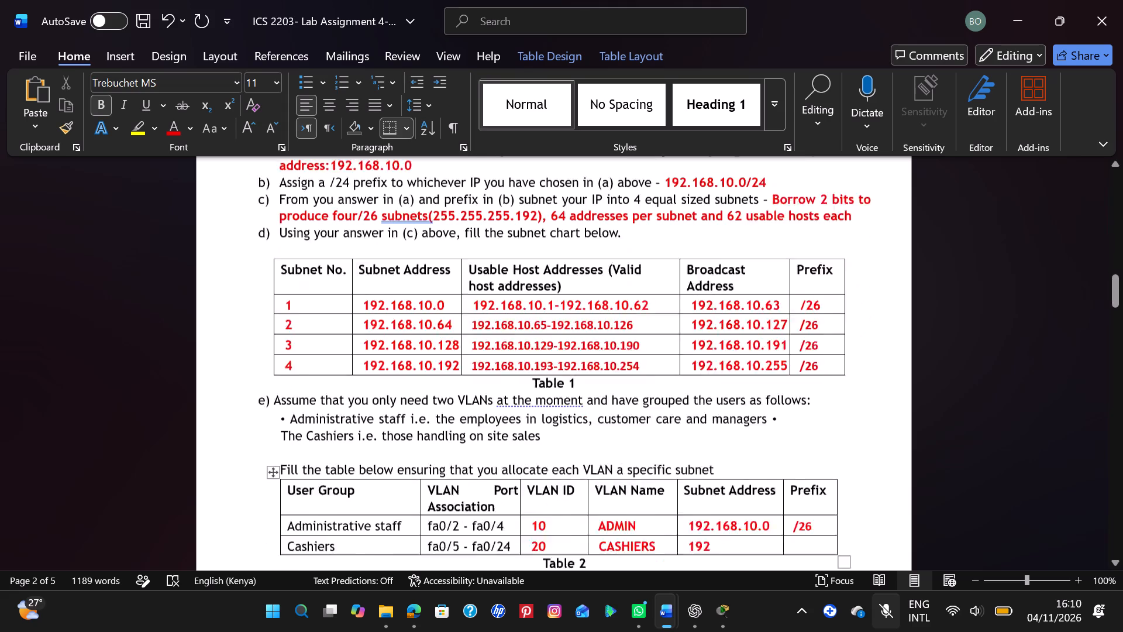
{"action": "scroll", "coordinate": [799, 452], "scroll_direction": "down", "scroll_amount": 1}
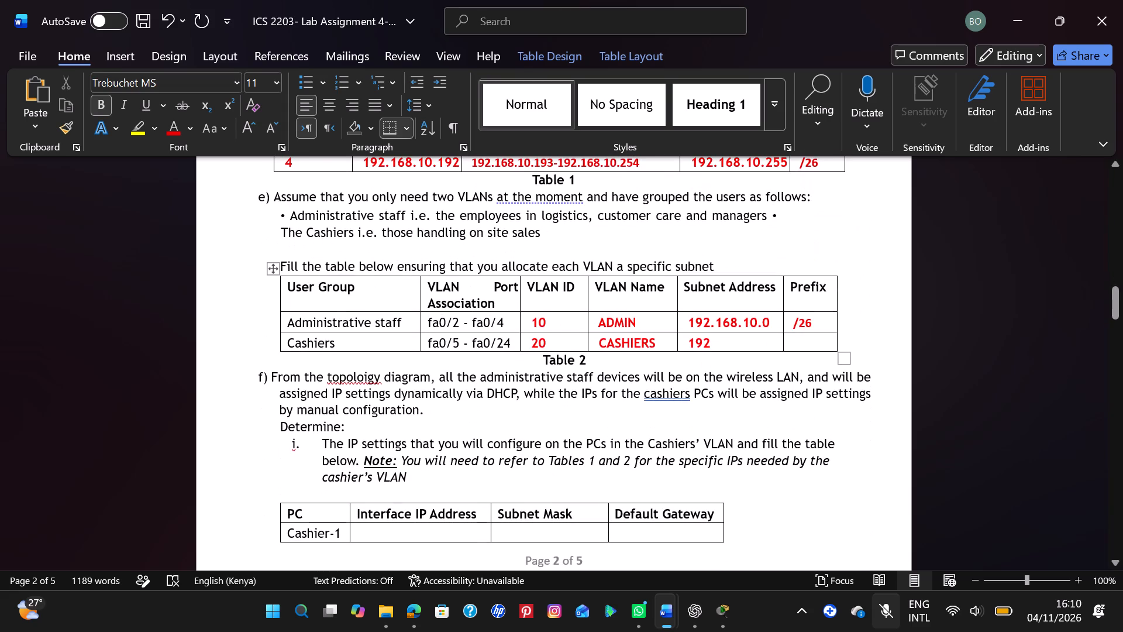
{"action": "type", "text": ".168"}
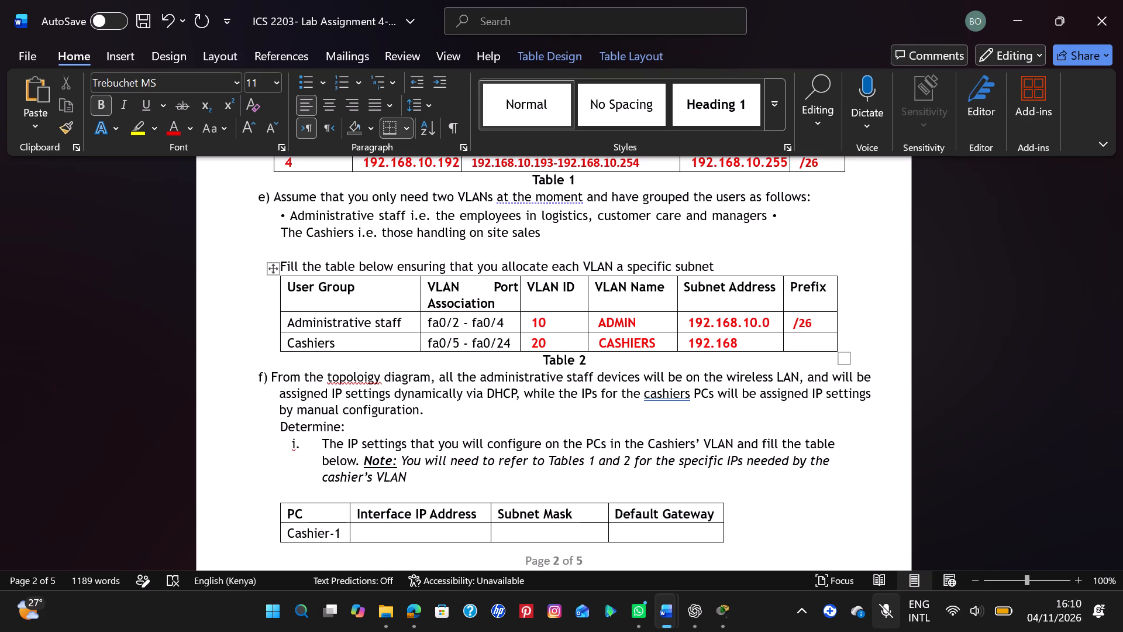
{"action": "type", "text": ".10.64"}
{"action": "left_click", "coordinate": [801, 341]}
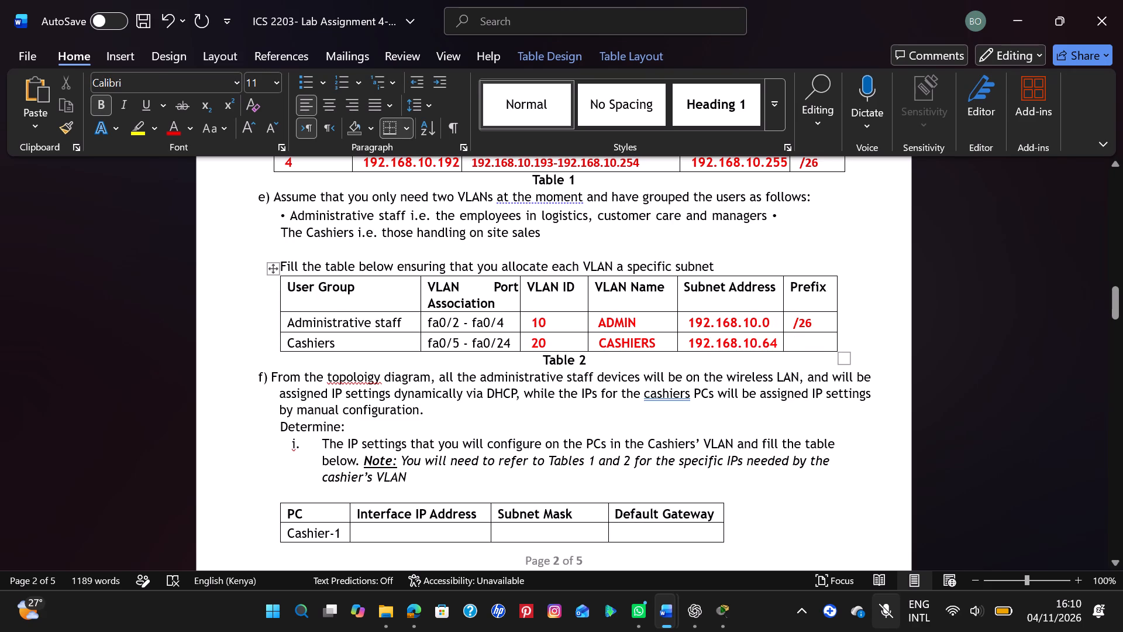
{"action": "type", "text": "/26"}
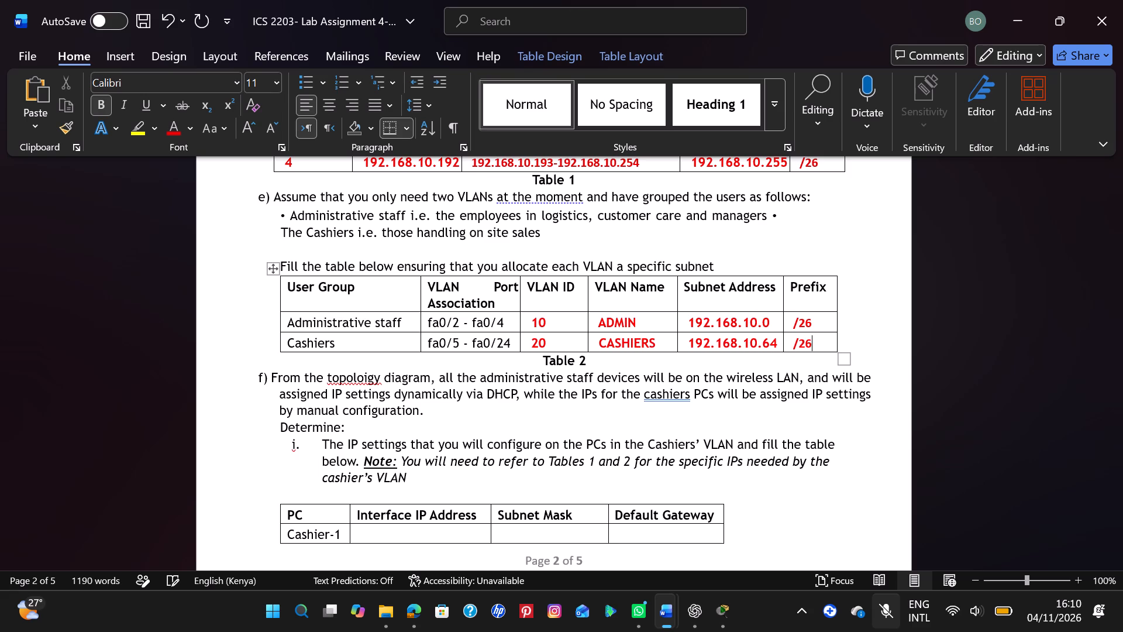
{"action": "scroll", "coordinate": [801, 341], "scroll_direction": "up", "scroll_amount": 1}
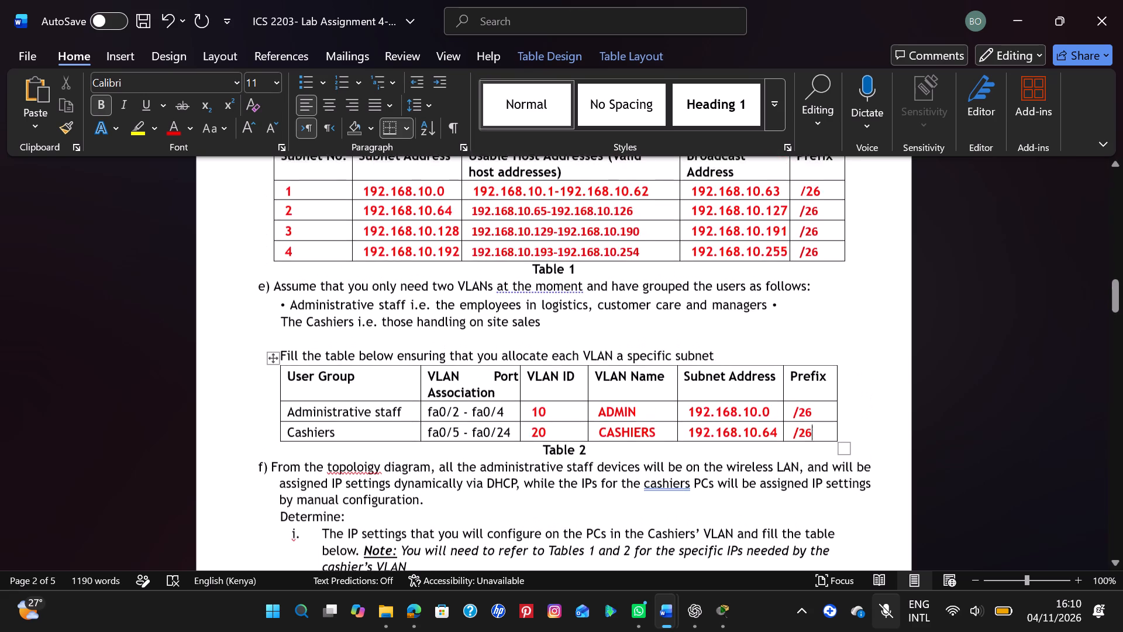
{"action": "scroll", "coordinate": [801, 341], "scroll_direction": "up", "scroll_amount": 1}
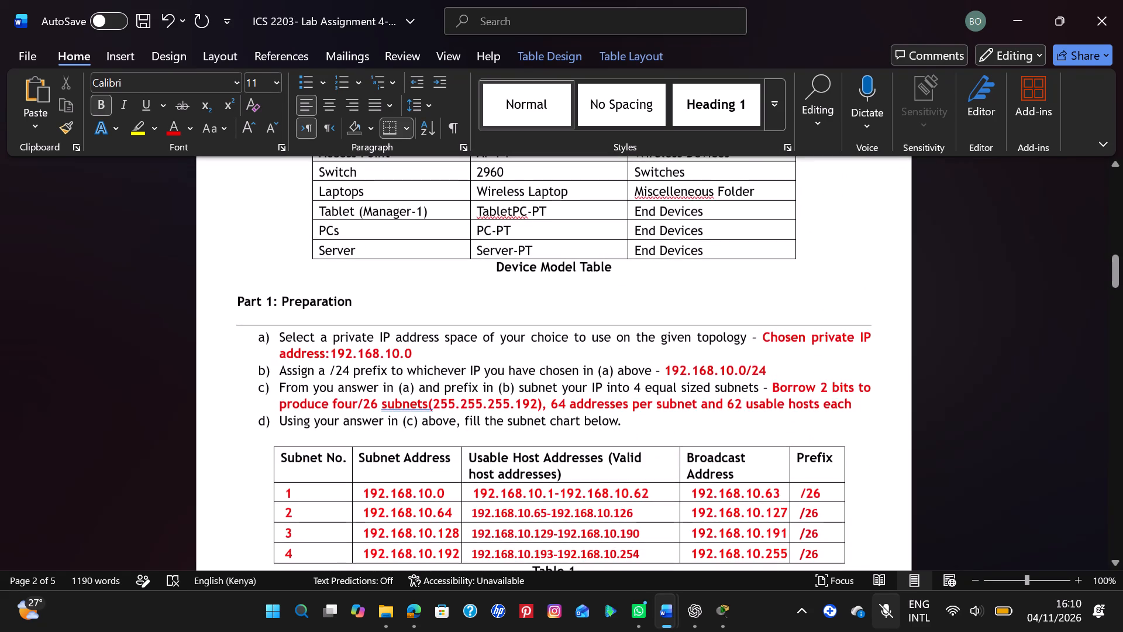
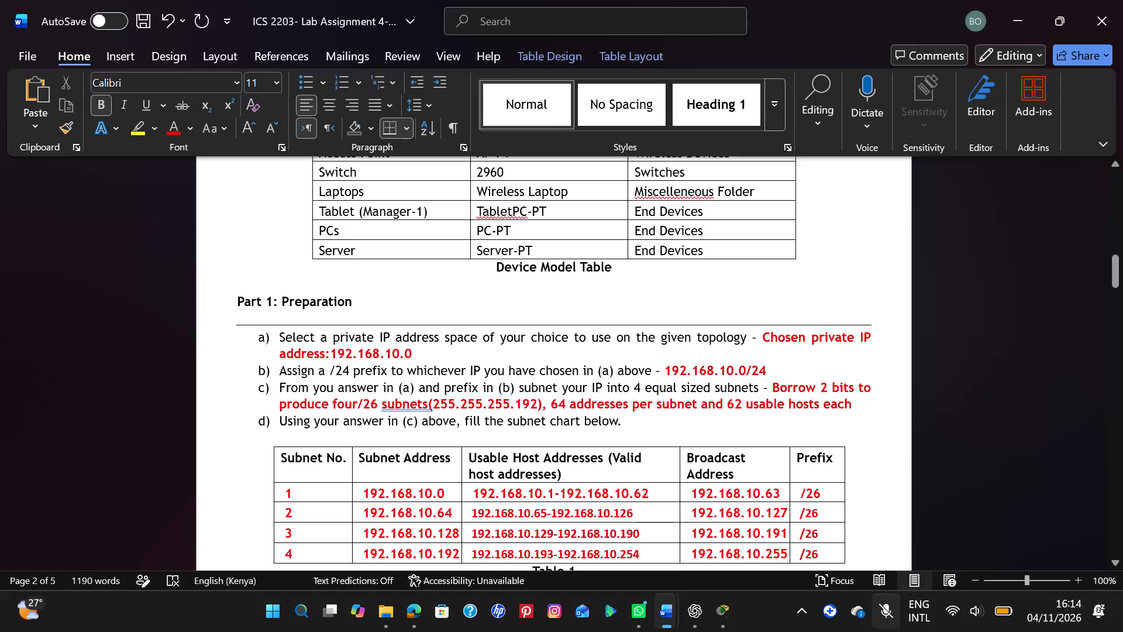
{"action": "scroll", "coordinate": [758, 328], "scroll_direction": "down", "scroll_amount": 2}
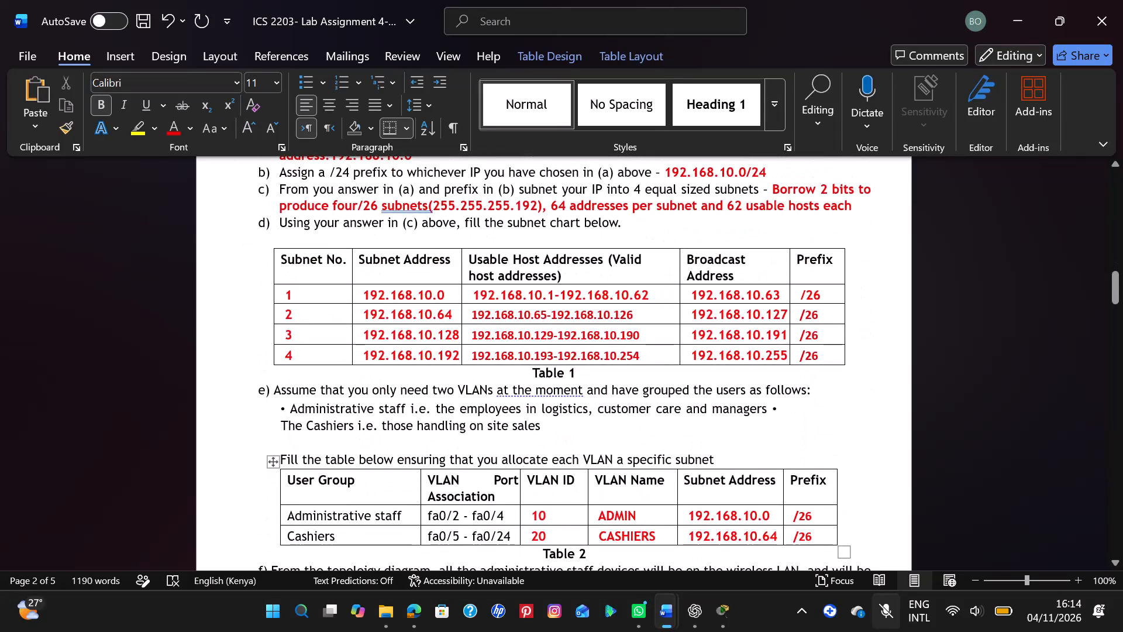
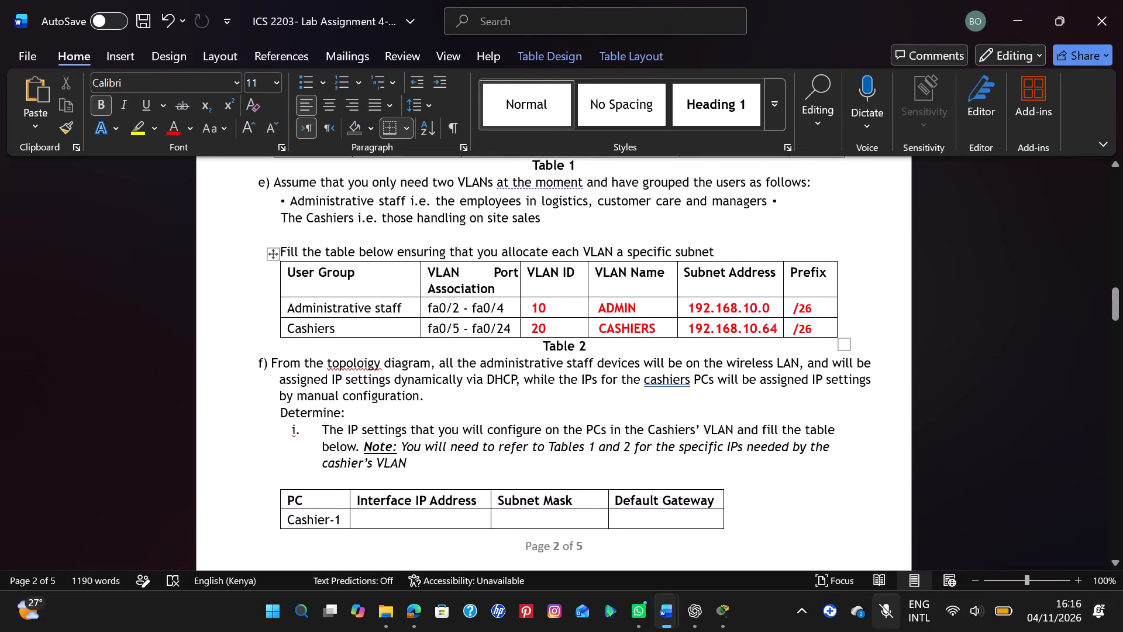
Enter 192.168.10.66 as the interface IP address for Cashier-1 in Table 3.
{"action": "scroll", "coordinate": [650, 330], "scroll_direction": "down", "scroll_amount": 1}
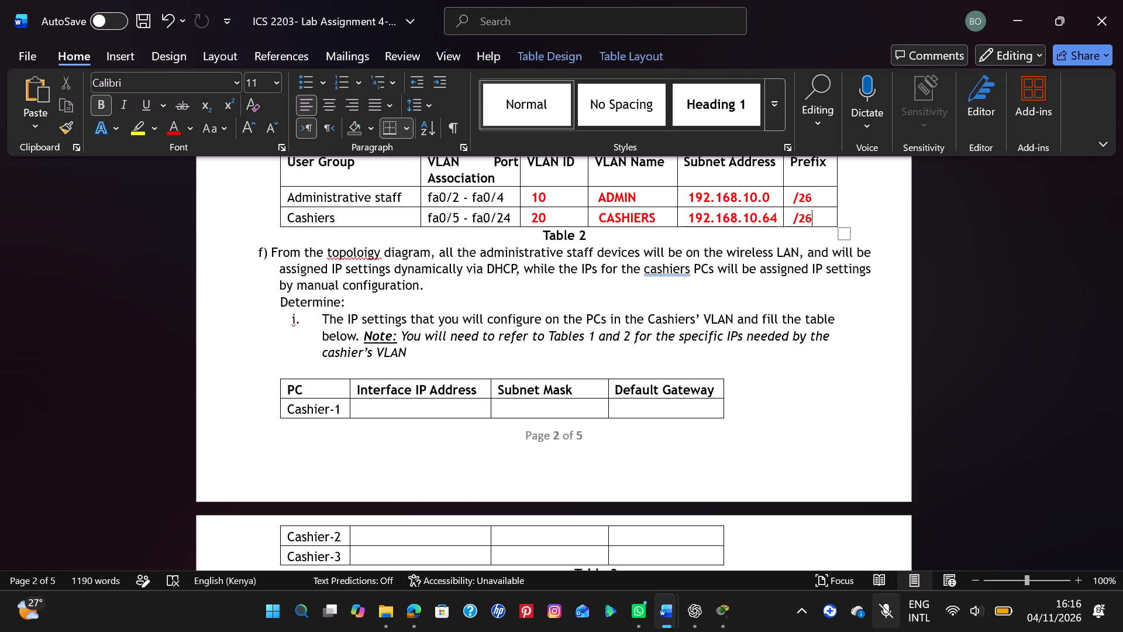
{"action": "left_click", "coordinate": [392, 408]}
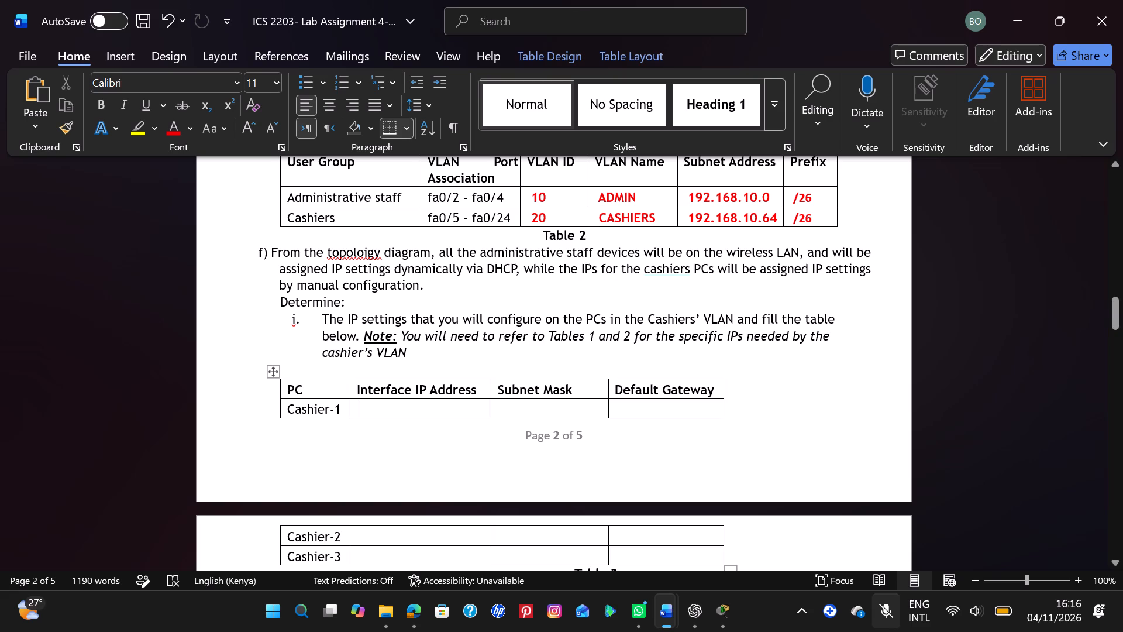
{"action": "type", "text": "192"}
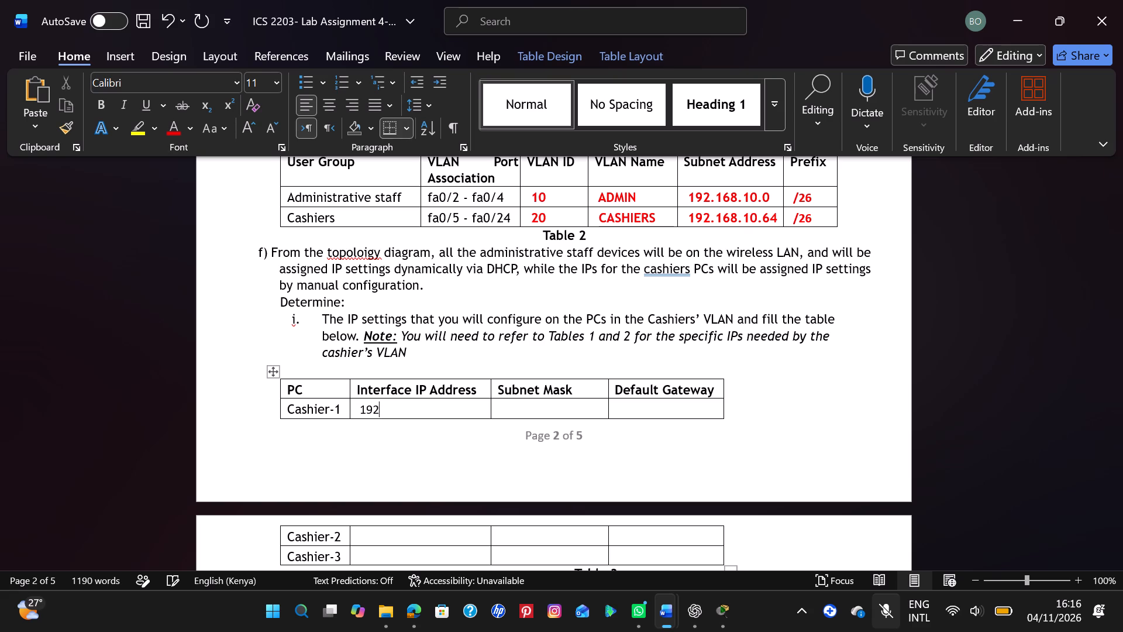
{"action": "key", "text": "BackSpace"}
{"action": "key", "text": "BackSpace"}
{"action": "key", "text": "BackSpace"}
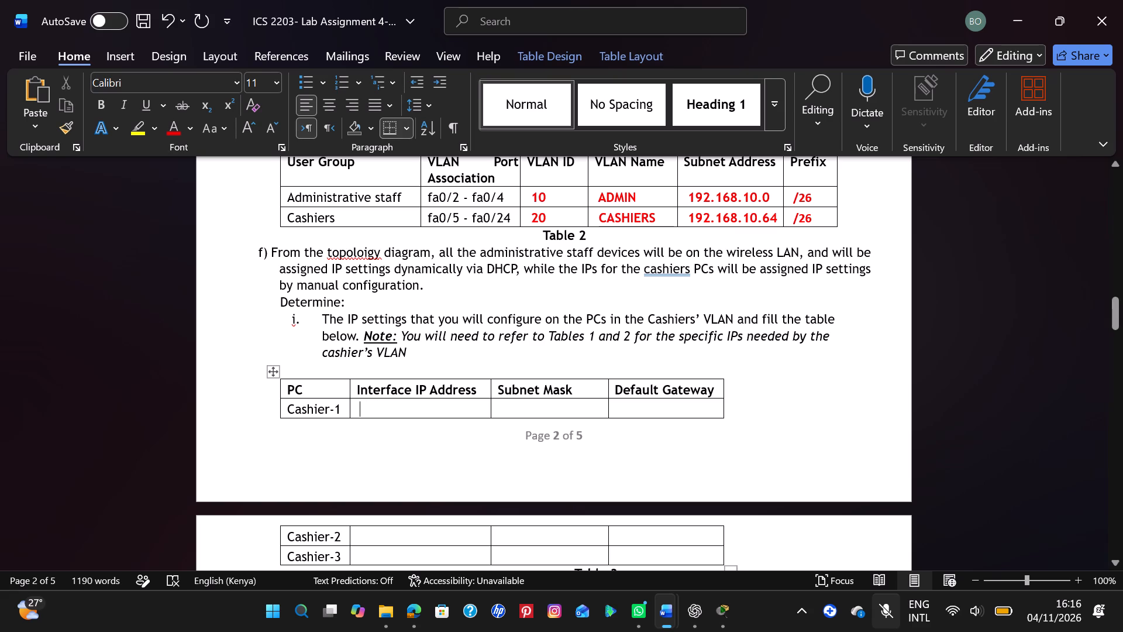
{"action": "scroll", "coordinate": [361, 412], "scroll_direction": "down", "scroll_amount": 1}
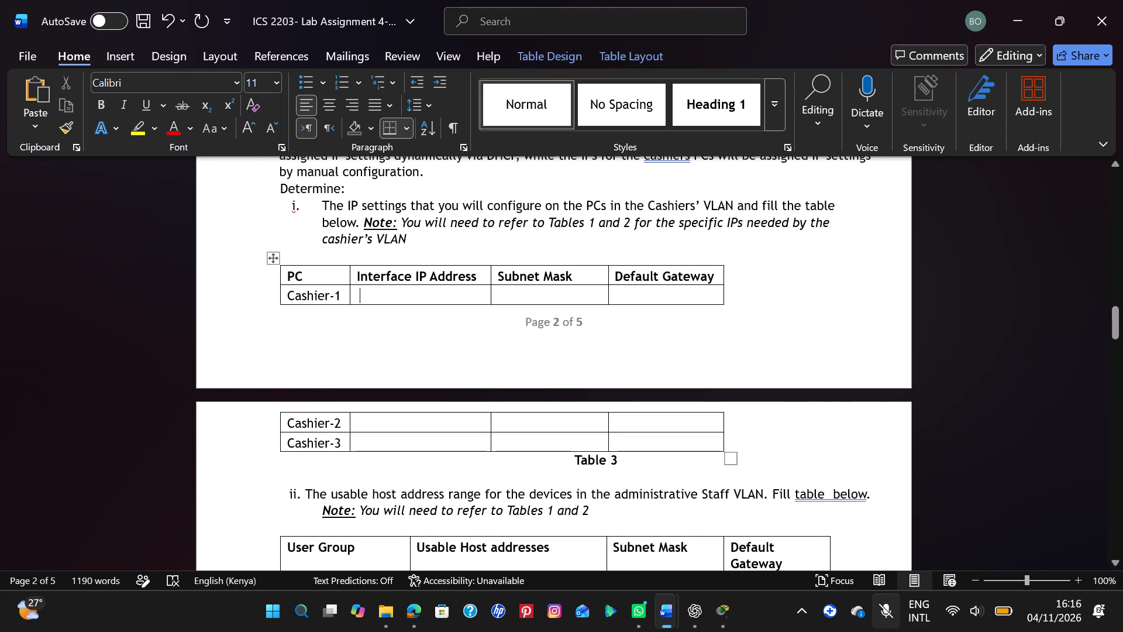
{"action": "type", "text": "192"}
{"action": "key", "text": "period"}
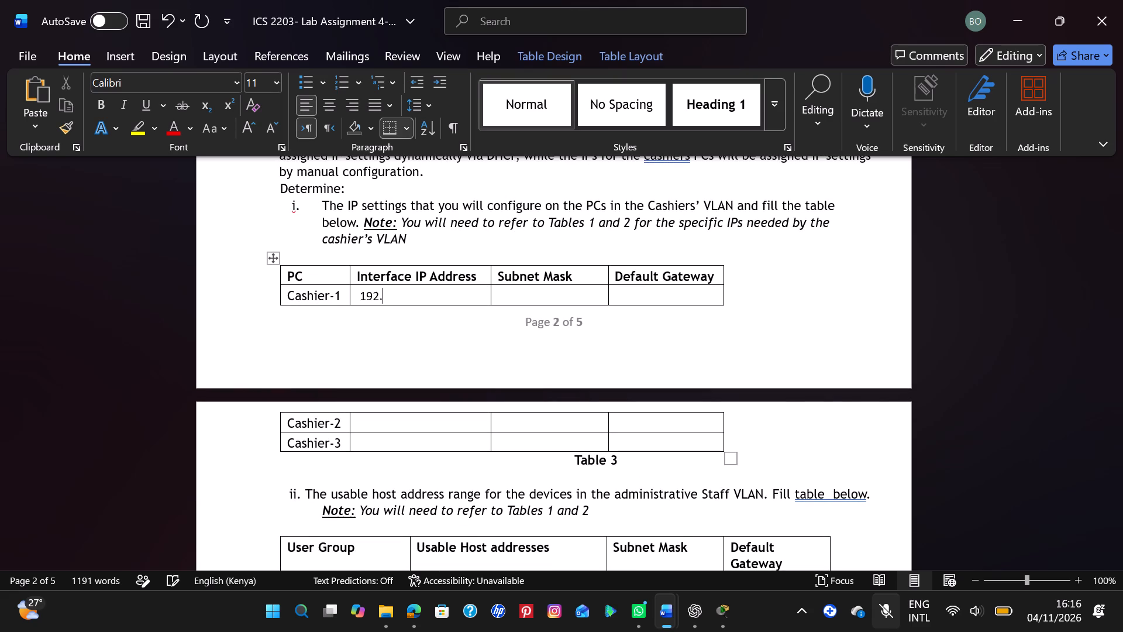
{"action": "key", "text": "1"}
{"action": "type", "text": "68"}
{"action": "type", "text": ".10"}
{"action": "type", "text": ".66"}
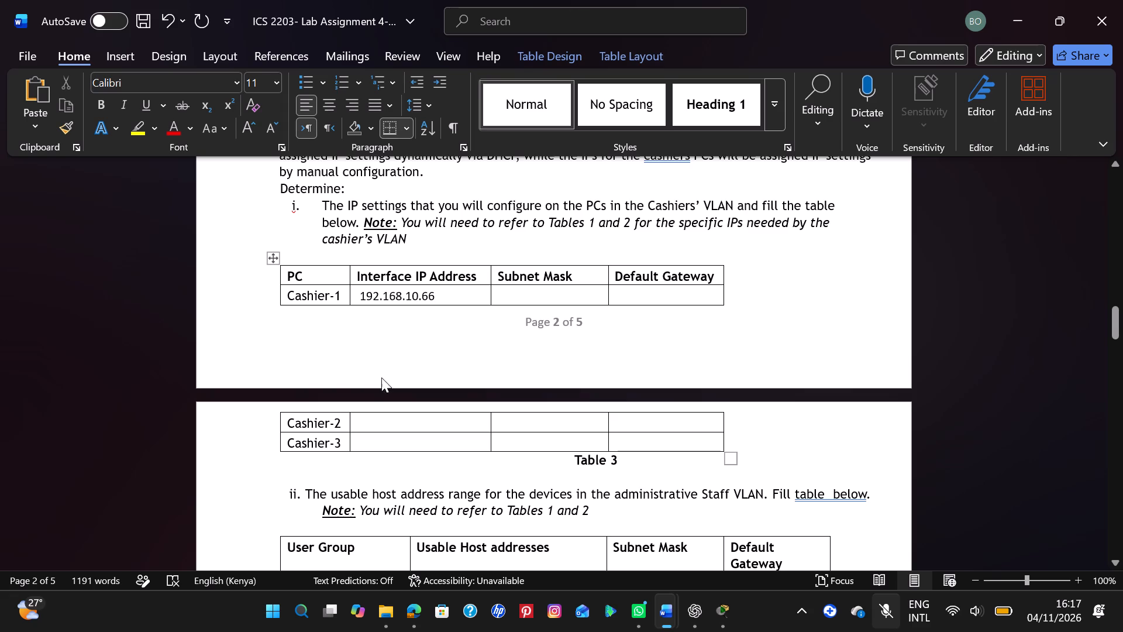
Enter 192.168.10.67 as the interface IP address for Cashier-2 in Table 3.
{"action": "left_click", "coordinate": [361, 424]}
{"action": "type", "text": "192"}
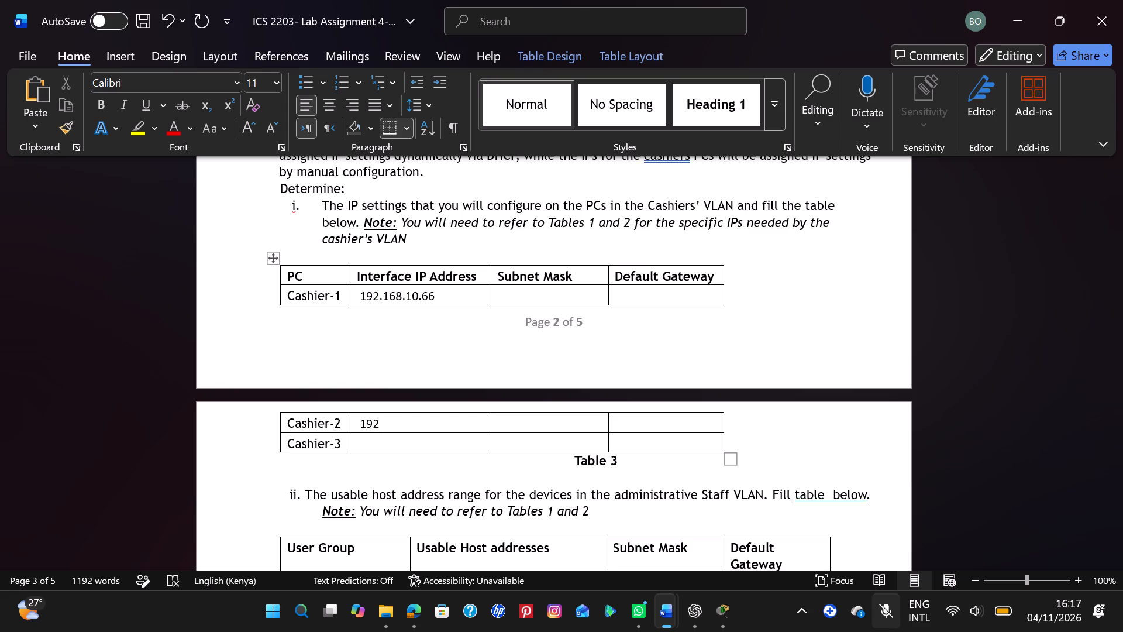
{"action": "type", "text": ".168"}
{"action": "key", "text": "period"}
{"action": "type", "text": "10"}
{"action": "type", "text": ".67"}
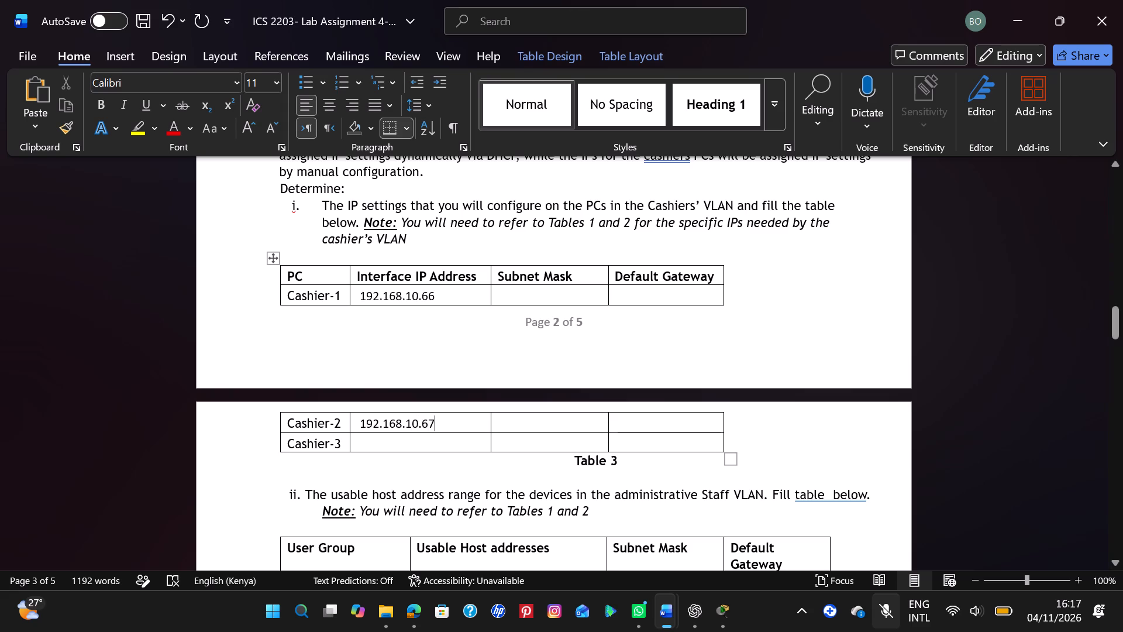
Enter 192.168.10.68 as the interface IP address for Cashier-3 in Table 3.
{"action": "left_click", "coordinate": [362, 441]}
{"action": "type", "text": "192"}
{"action": "key", "text": "period"}
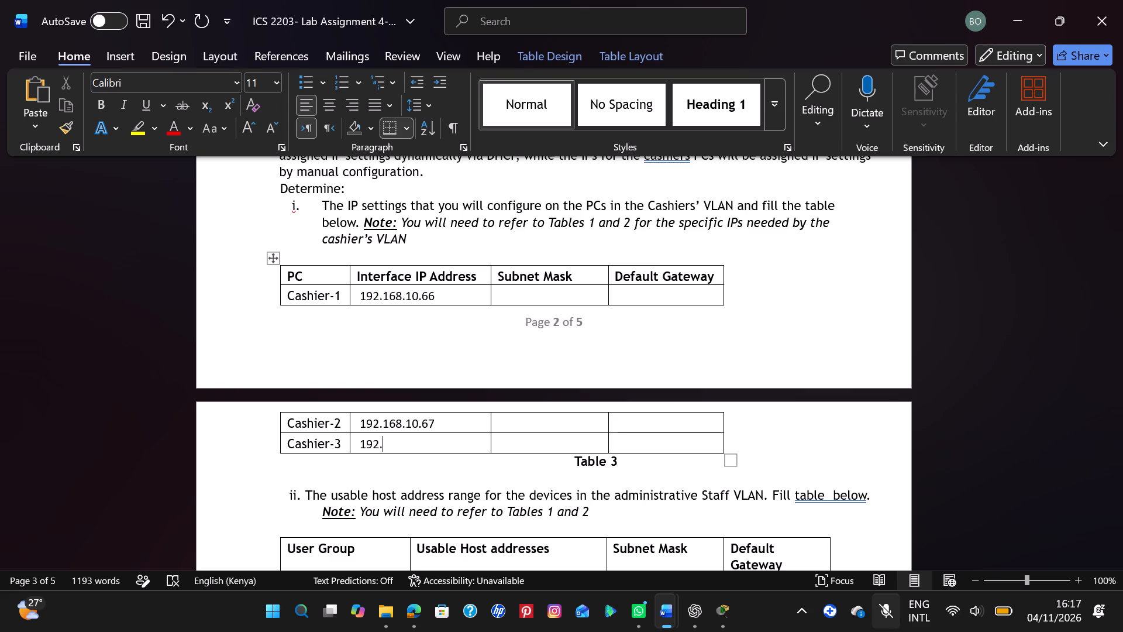
{"action": "type", "text": "168"}
{"action": "type", "text": ".10"}
{"action": "type", "text": ".68"}
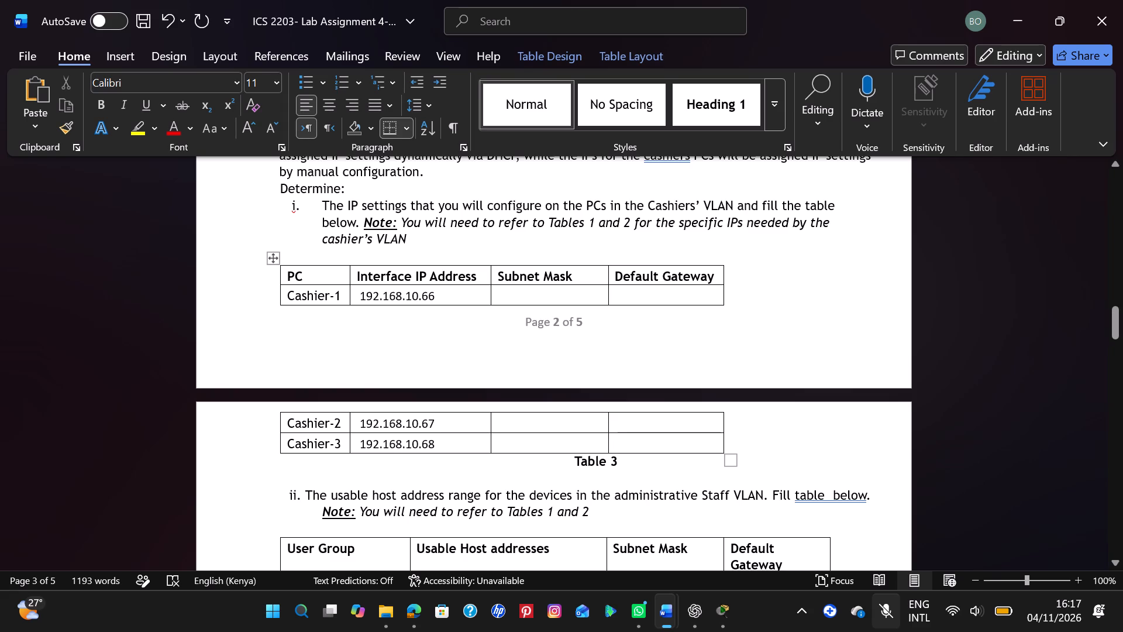
Fill in the subnet mask 255.255.255.192 for Cashier-1, Cashier-2 and Cashier-3 in Table 3.
{"action": "left_click", "coordinate": [516, 299]}
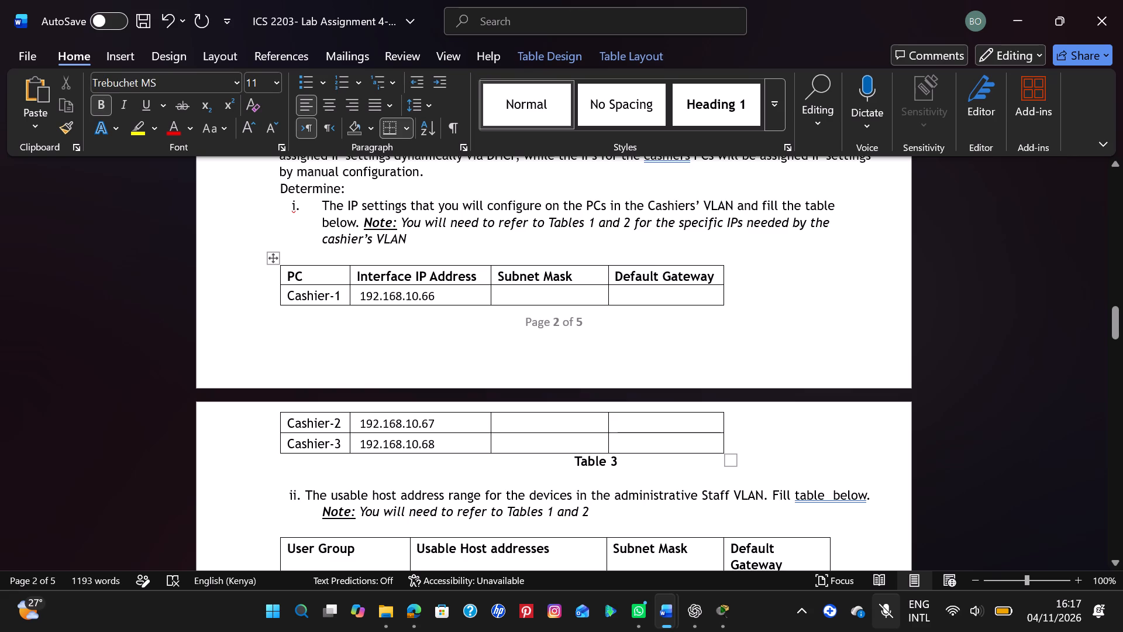
{"action": "type", "text": "255"}
{"action": "type", "text": ".2"}
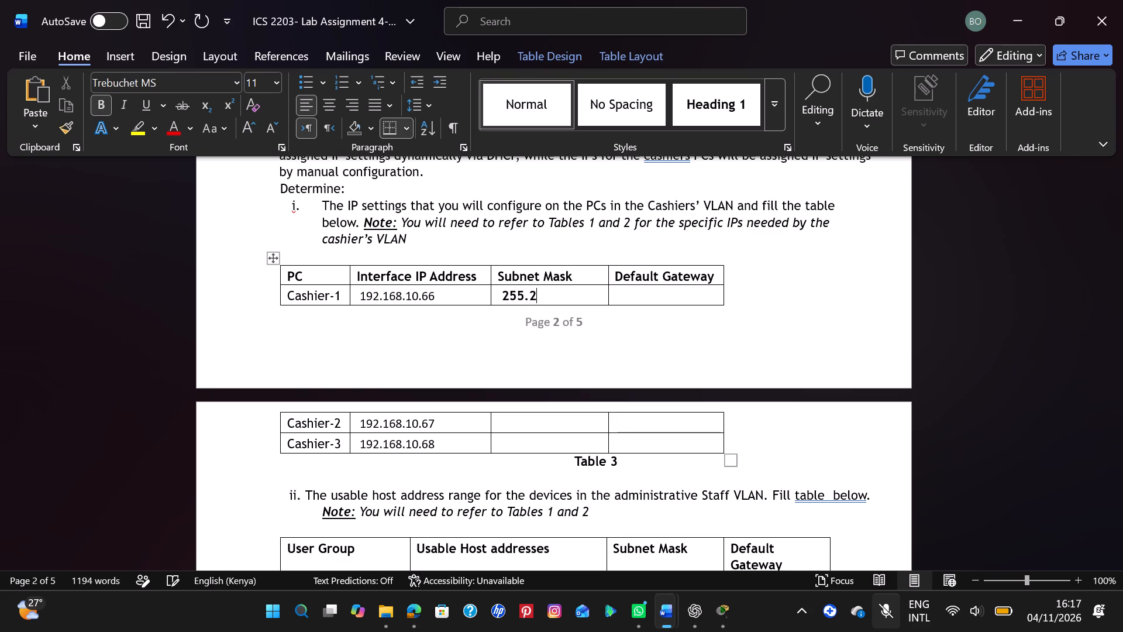
{"action": "type", "text": "55.255."}
{"action": "key", "text": "1"}
{"action": "type", "text": "92"}
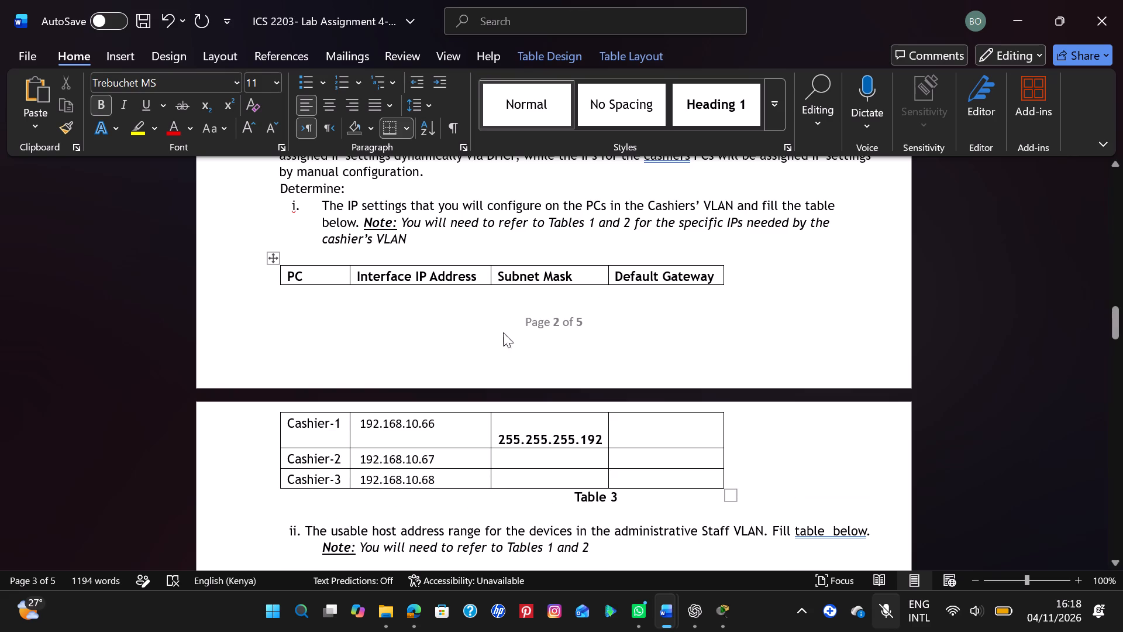
{"action": "left_click", "coordinate": [521, 454]}
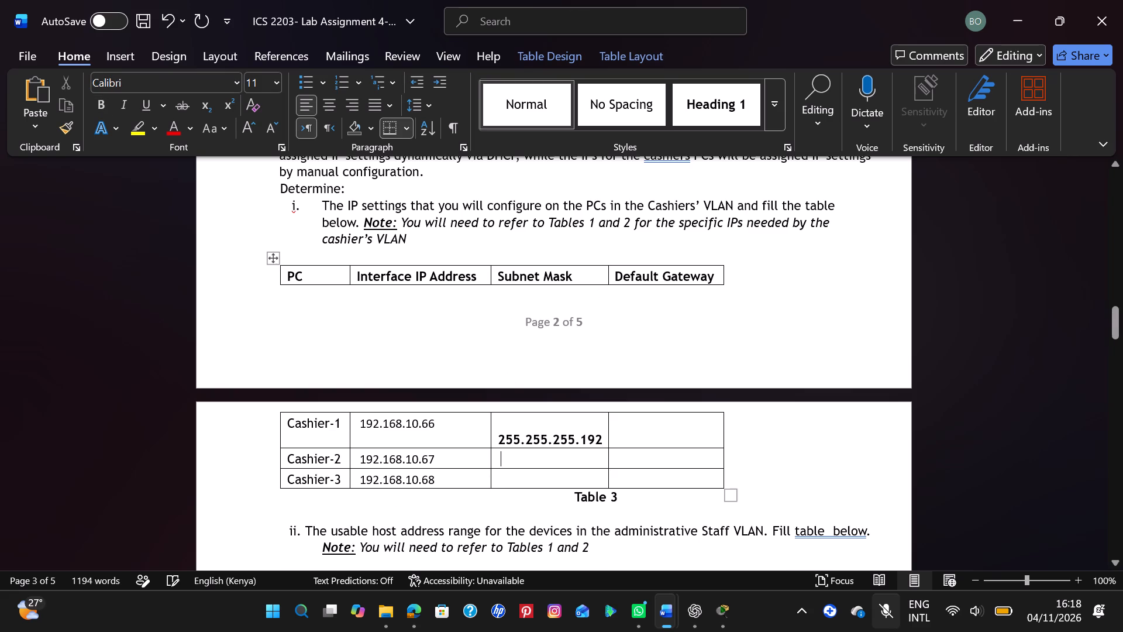
{"action": "type", "text": "255"}
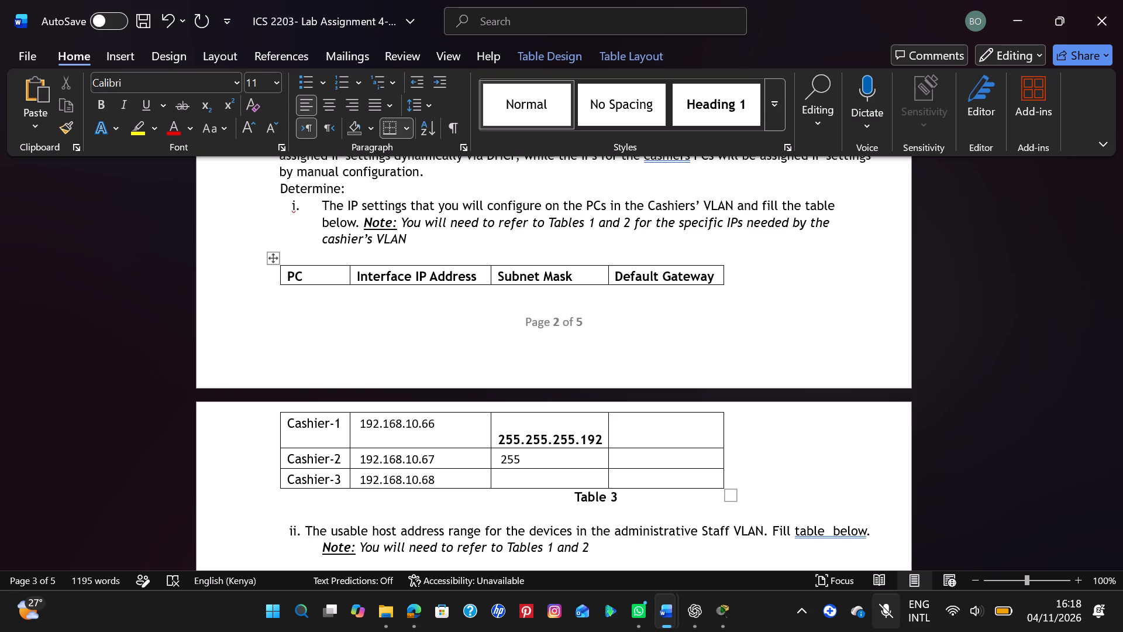
{"action": "type", "text": ".255.255.192"}
{"action": "left_click", "coordinate": [507, 478]}
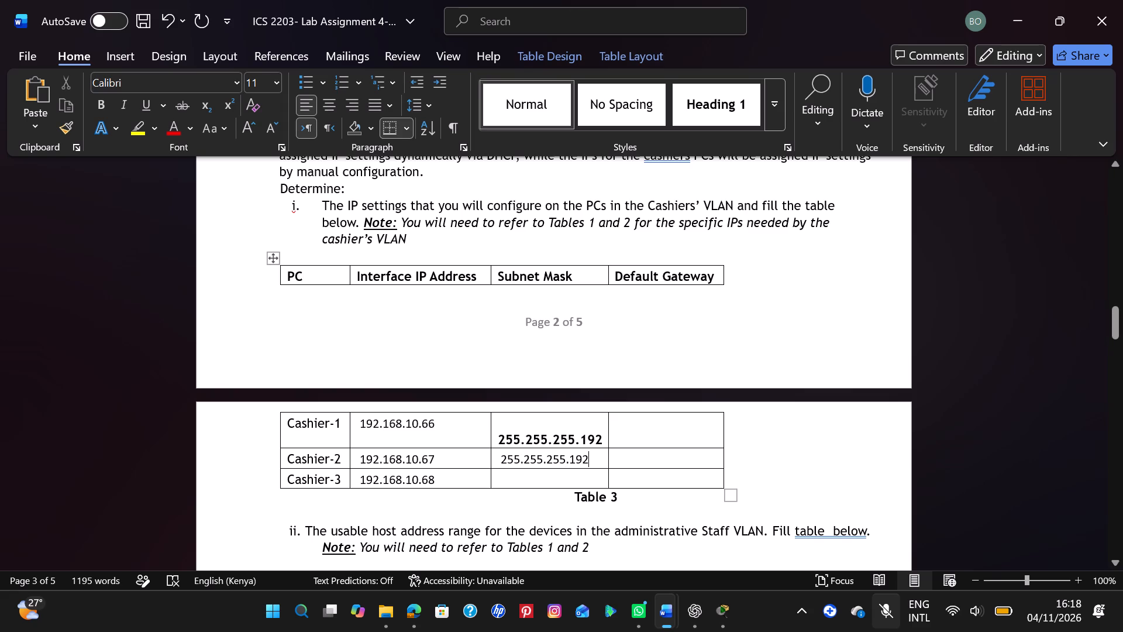
{"action": "type", "text": "255."}
{"action": "type", "text": "255.255."}
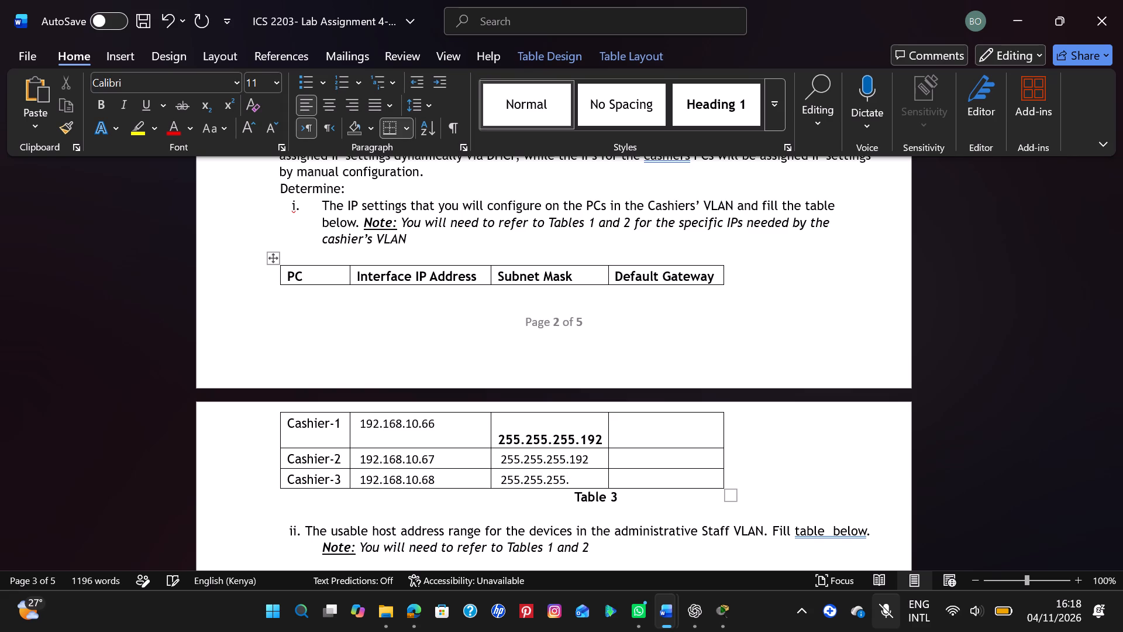
{"action": "type", "text": "192"}
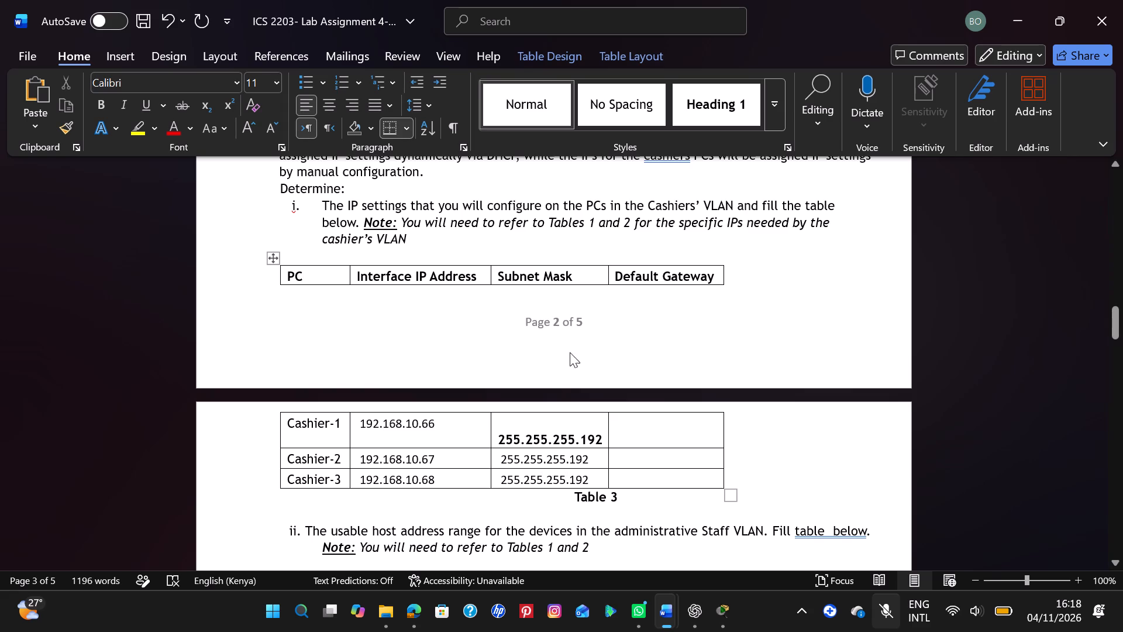
Enter the default gateway address for Cashier-1 in Table 3, starting with 192.
{"action": "left_click", "coordinate": [614, 443]}
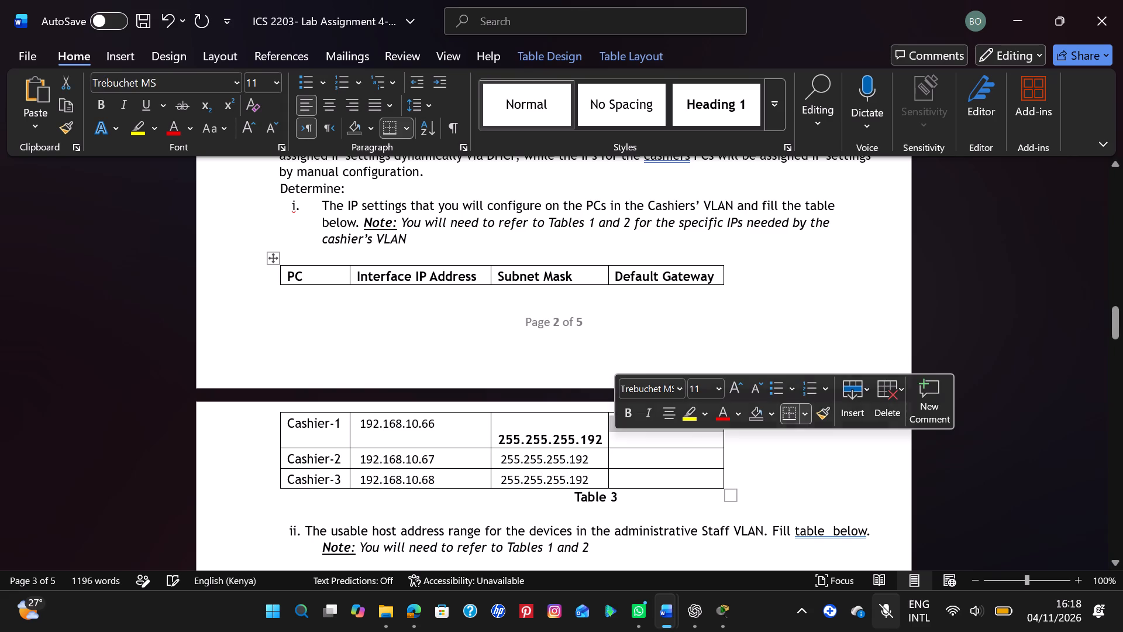
{"action": "left_click", "coordinate": [633, 445]}
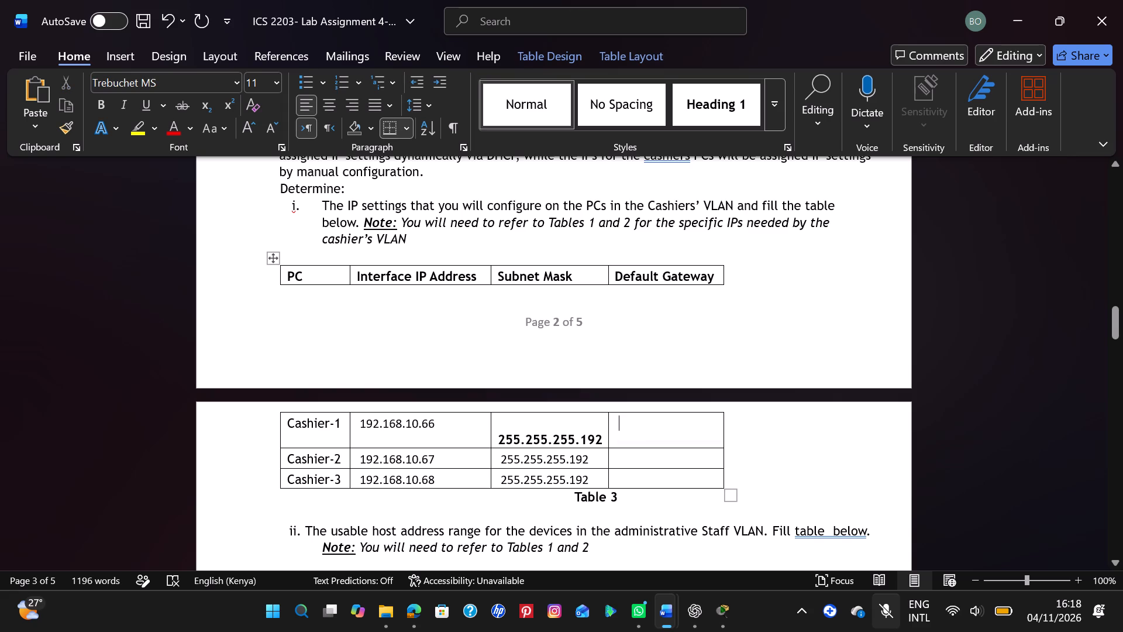
{"action": "type", "text": "192"}
{"action": "key", "text": "period"}
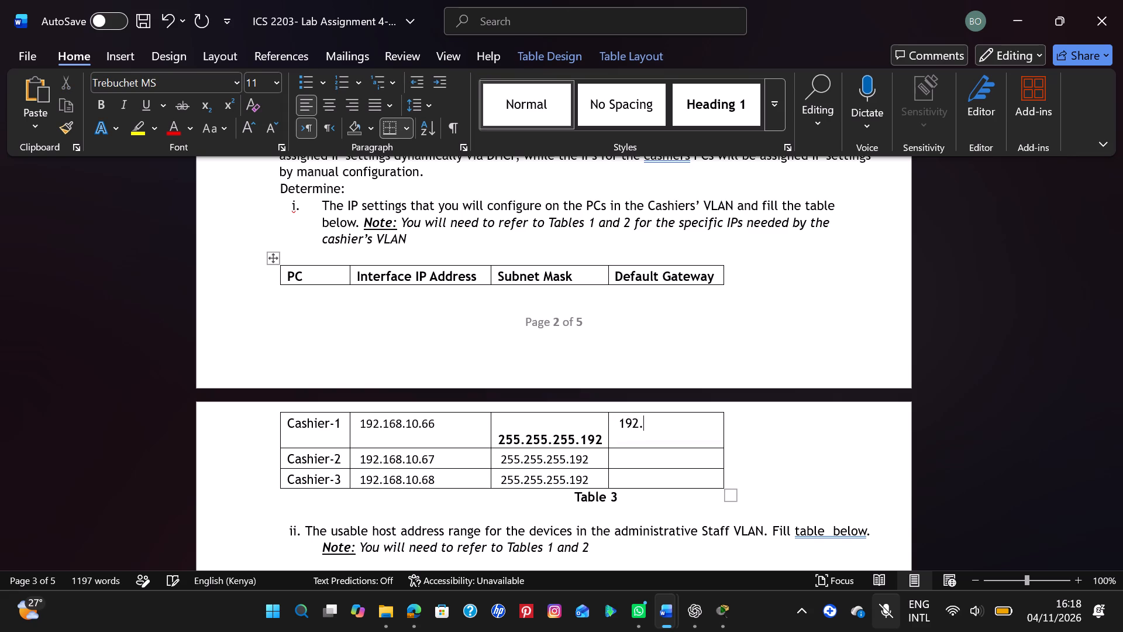
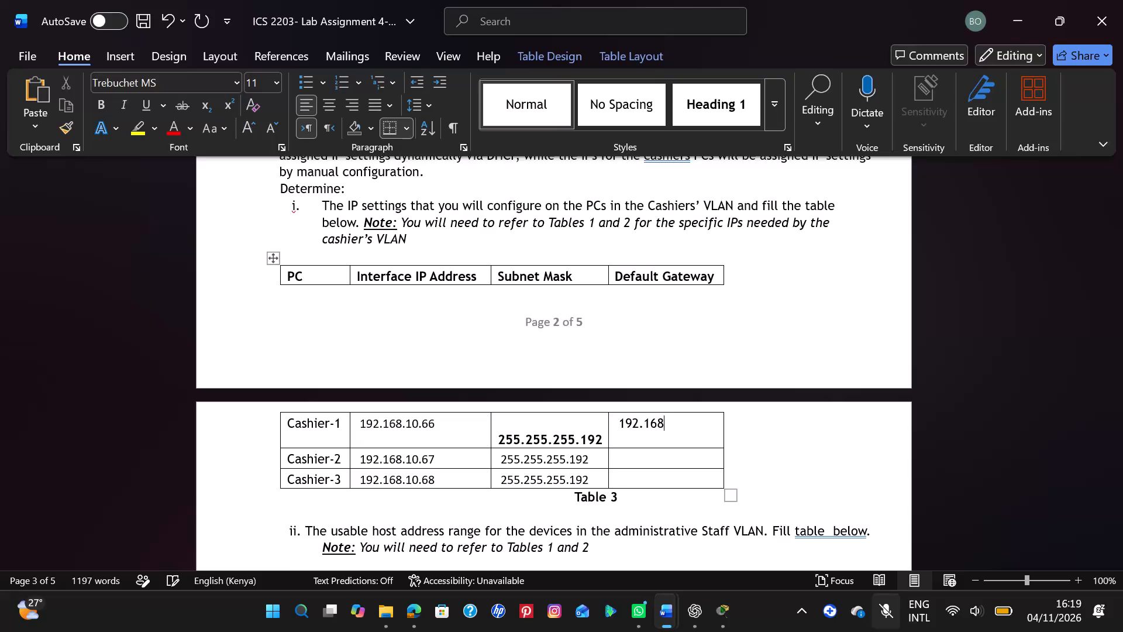
Enter 192.168.10.65 as the default gateway for Cashier-1, Cashier-2 and Cashier-3 in Table 3.
{"action": "type", "text": ".10.65"}
{"action": "left_click", "coordinate": [618, 454]}
{"action": "type", "text": "192.168"}
{"action": "key", "text": "period"}
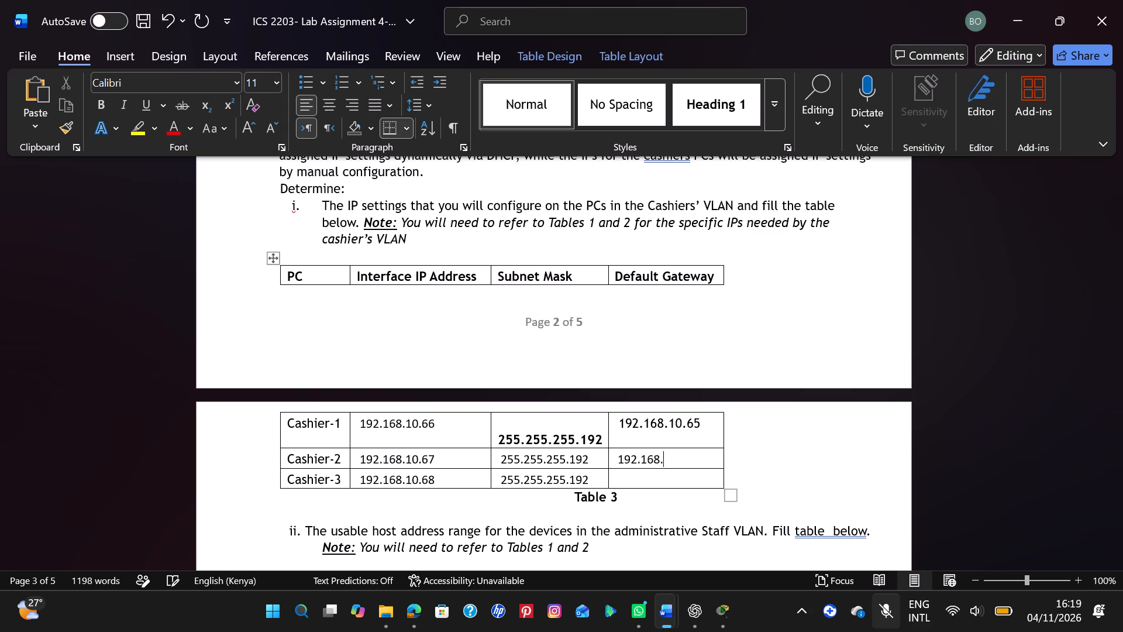
{"action": "type", "text": "10"}
{"action": "key", "text": "period"}
{"action": "type", "text": "65"}
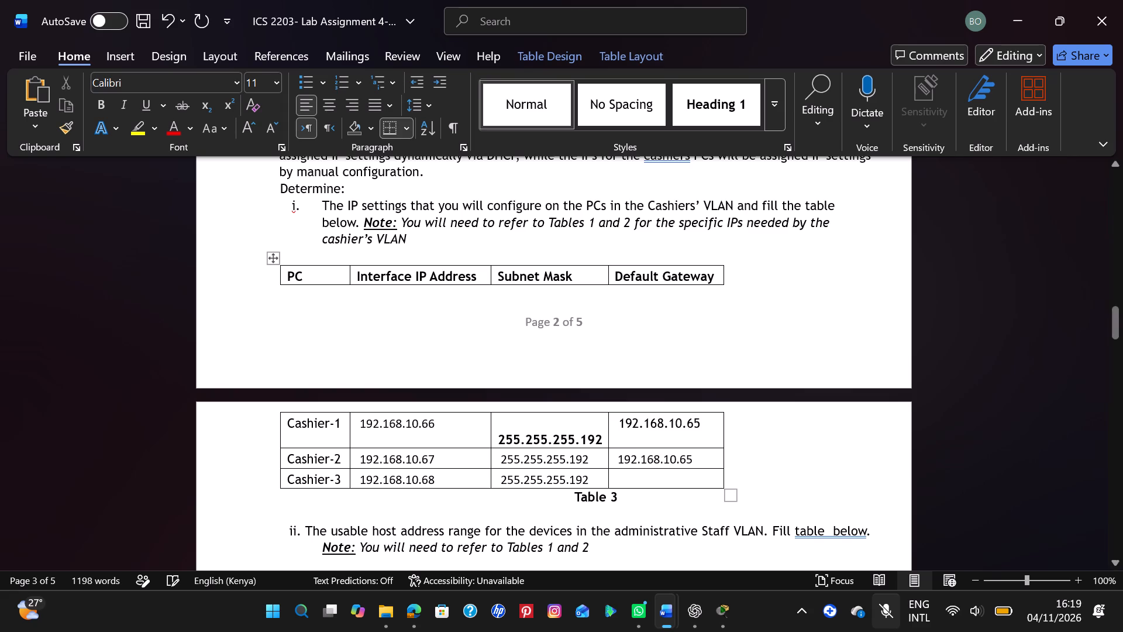
{"action": "left_click", "coordinate": [631, 475]}
{"action": "type", "text": "192.168"}
{"action": "type", "text": ".10"}
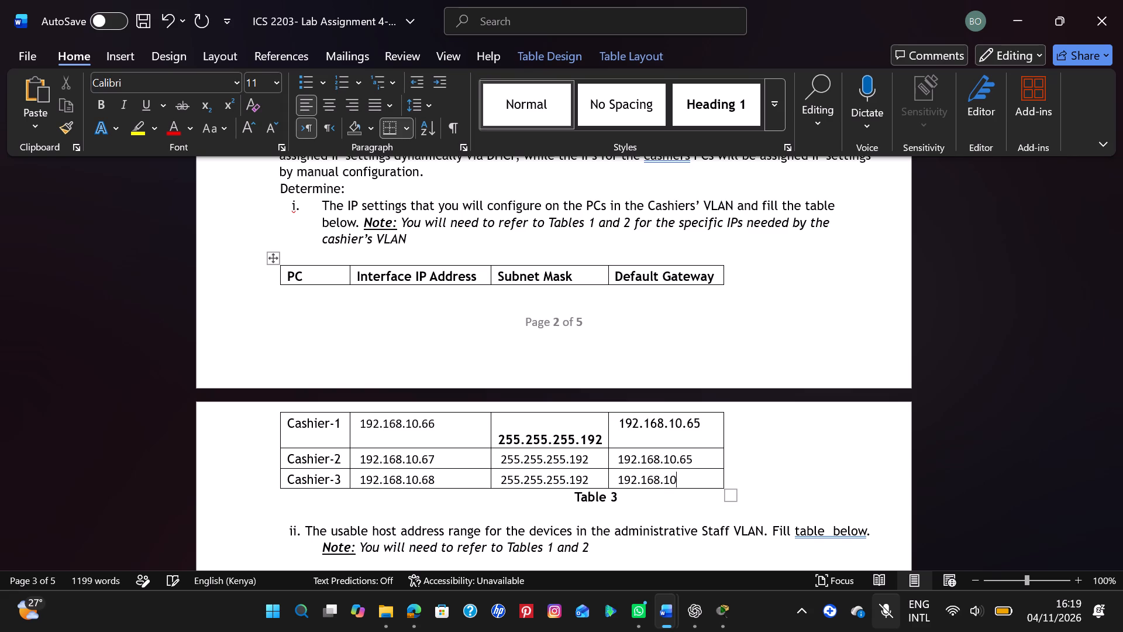
{"action": "type", "text": ".65"}
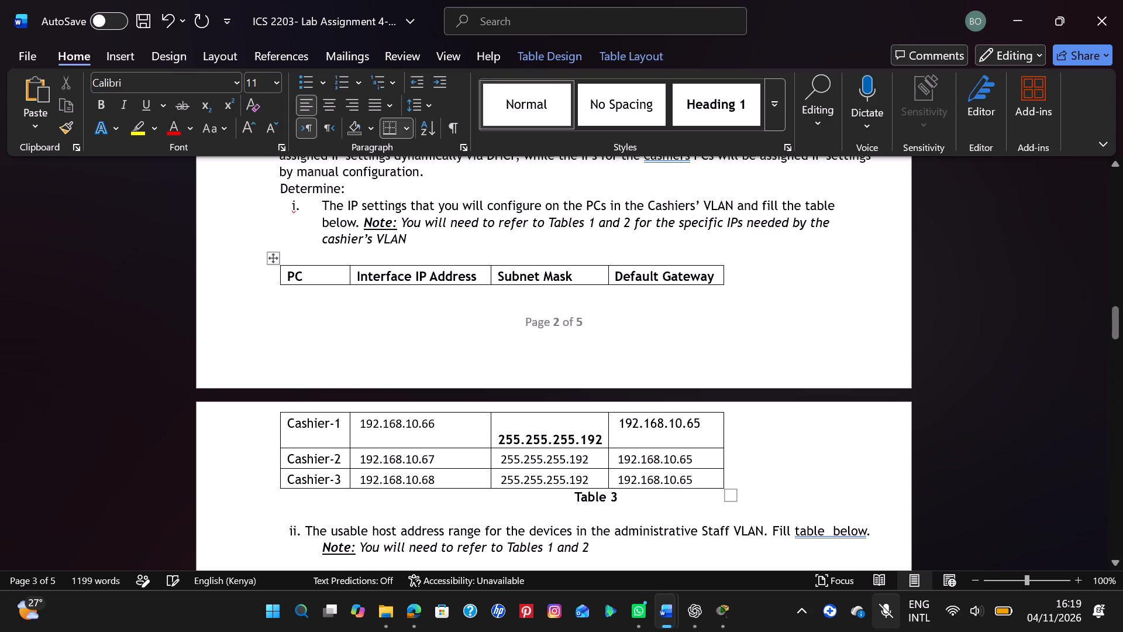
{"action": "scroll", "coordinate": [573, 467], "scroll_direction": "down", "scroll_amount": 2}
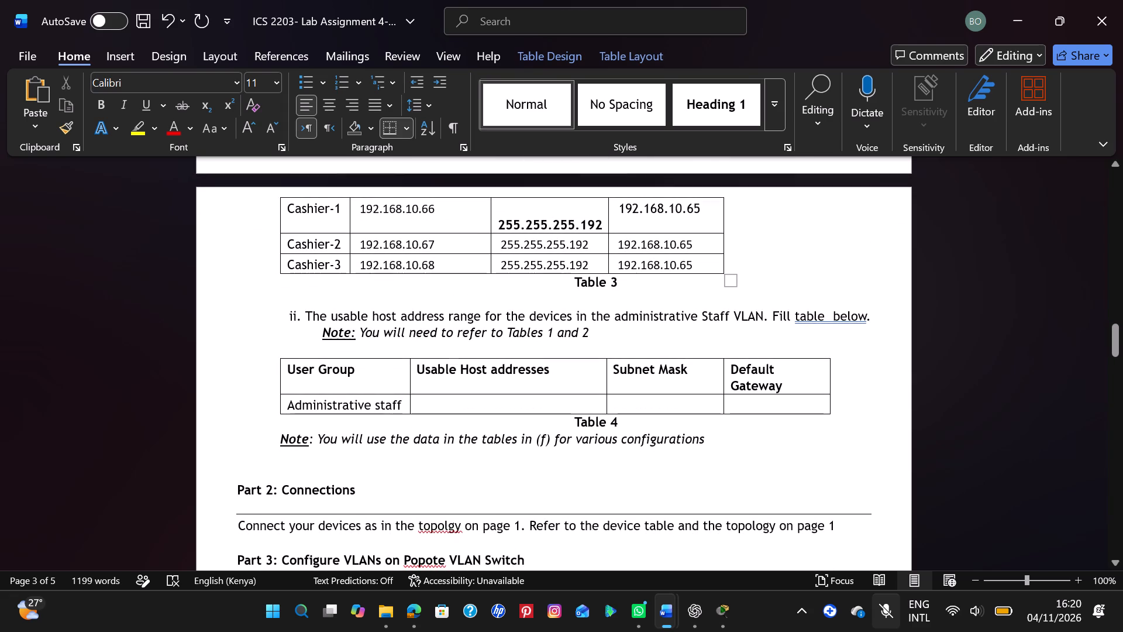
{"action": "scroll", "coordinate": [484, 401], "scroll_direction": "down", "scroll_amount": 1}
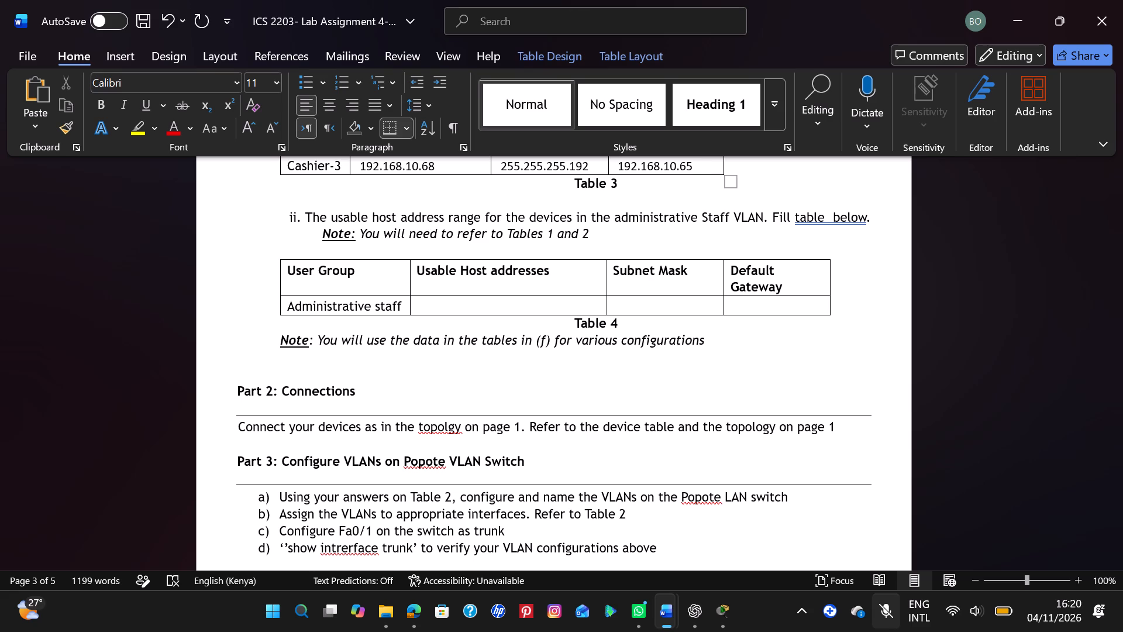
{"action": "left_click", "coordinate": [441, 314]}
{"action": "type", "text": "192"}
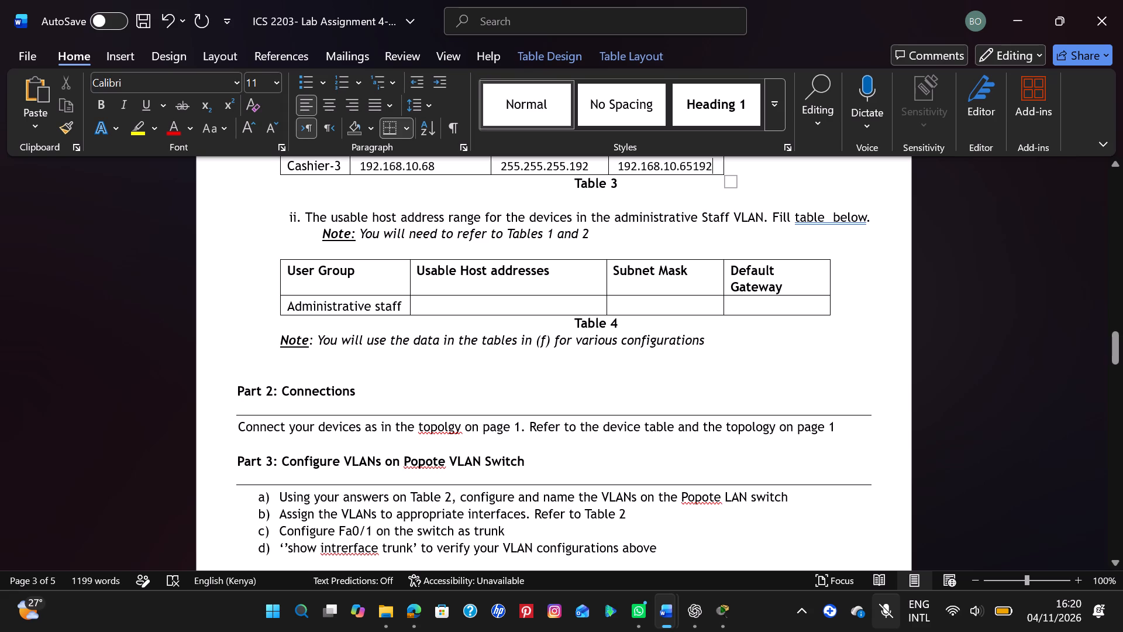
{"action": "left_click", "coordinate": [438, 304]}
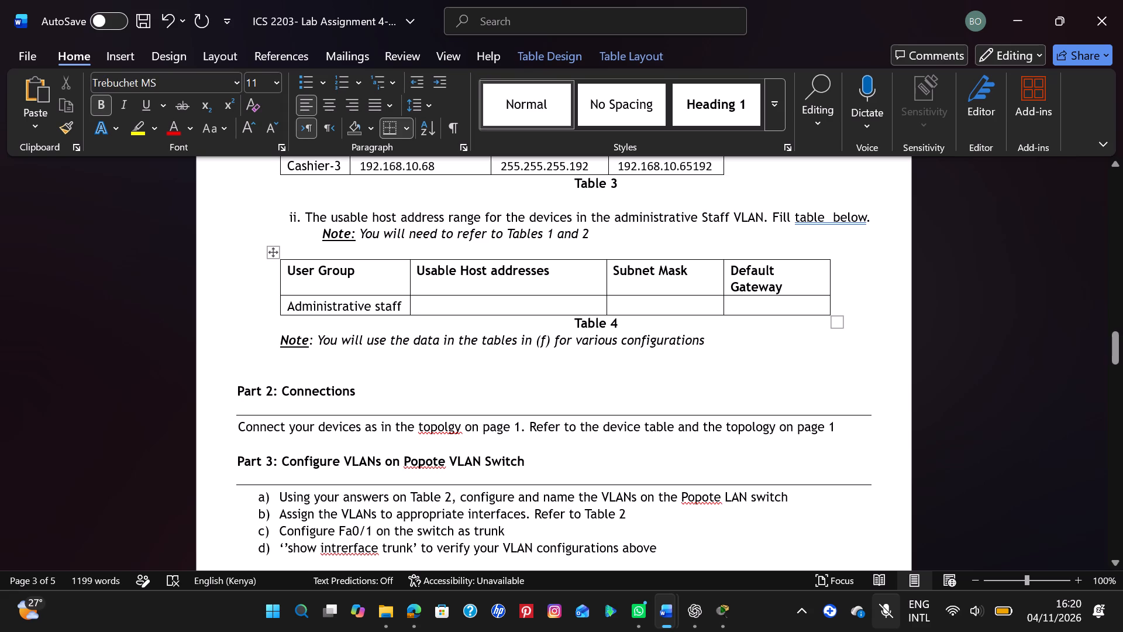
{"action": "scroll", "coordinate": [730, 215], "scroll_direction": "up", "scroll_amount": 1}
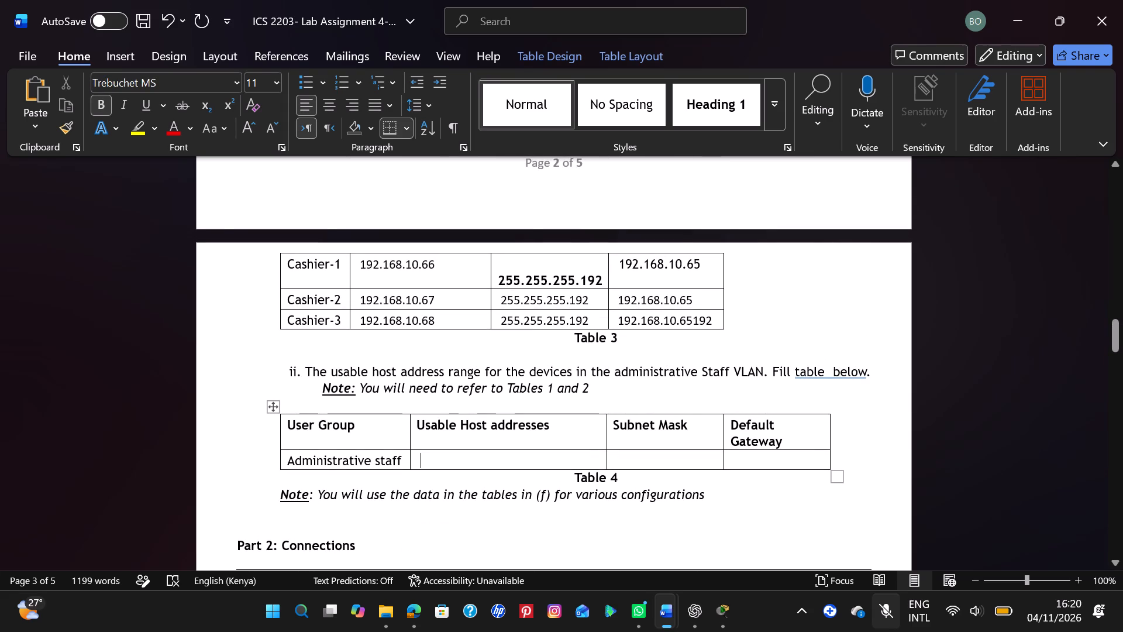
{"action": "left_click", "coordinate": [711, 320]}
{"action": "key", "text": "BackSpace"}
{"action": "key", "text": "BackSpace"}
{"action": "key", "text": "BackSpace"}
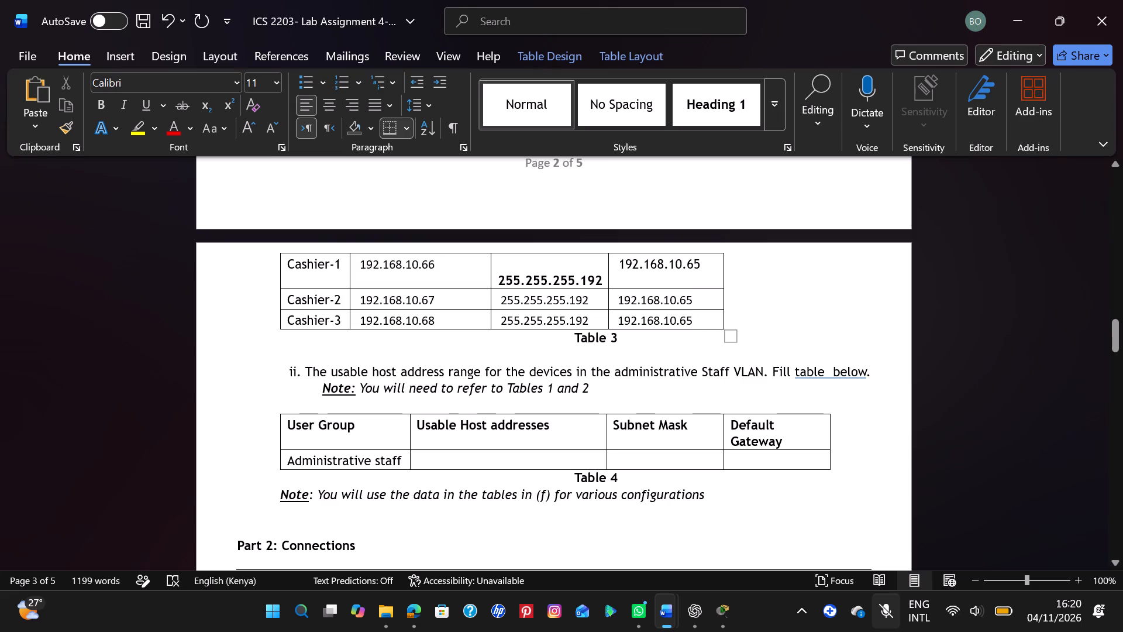
Enter 192.168.10.1-192.168.10.62 as the usable host addresses for Administrative staff in Table 4.
{"action": "left_click", "coordinate": [473, 462]}
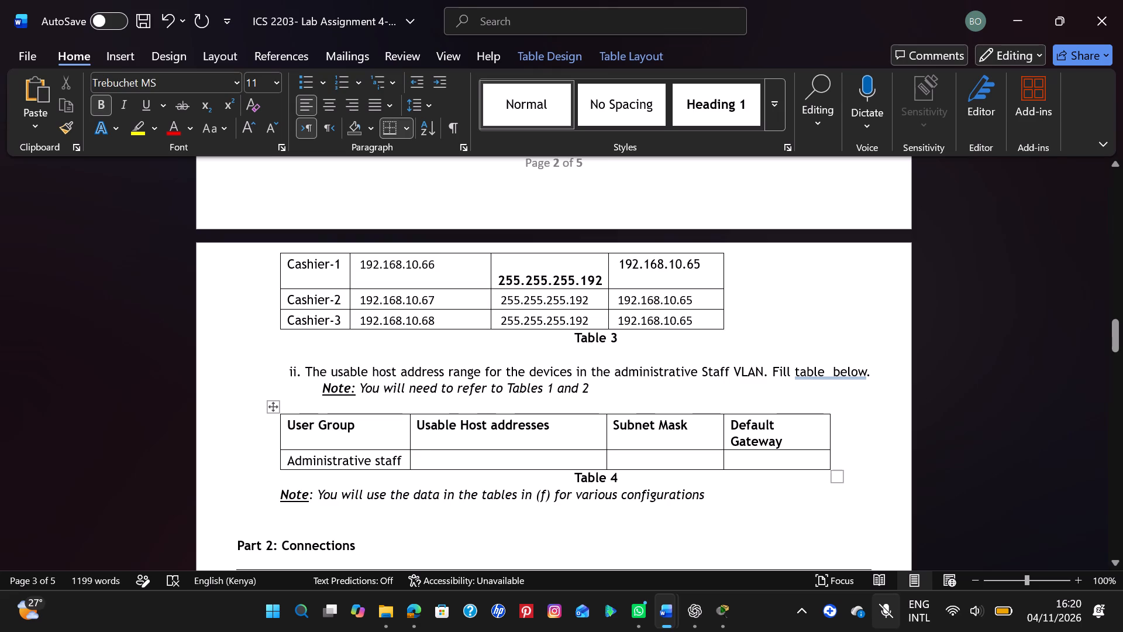
{"action": "type", "text": "192"}
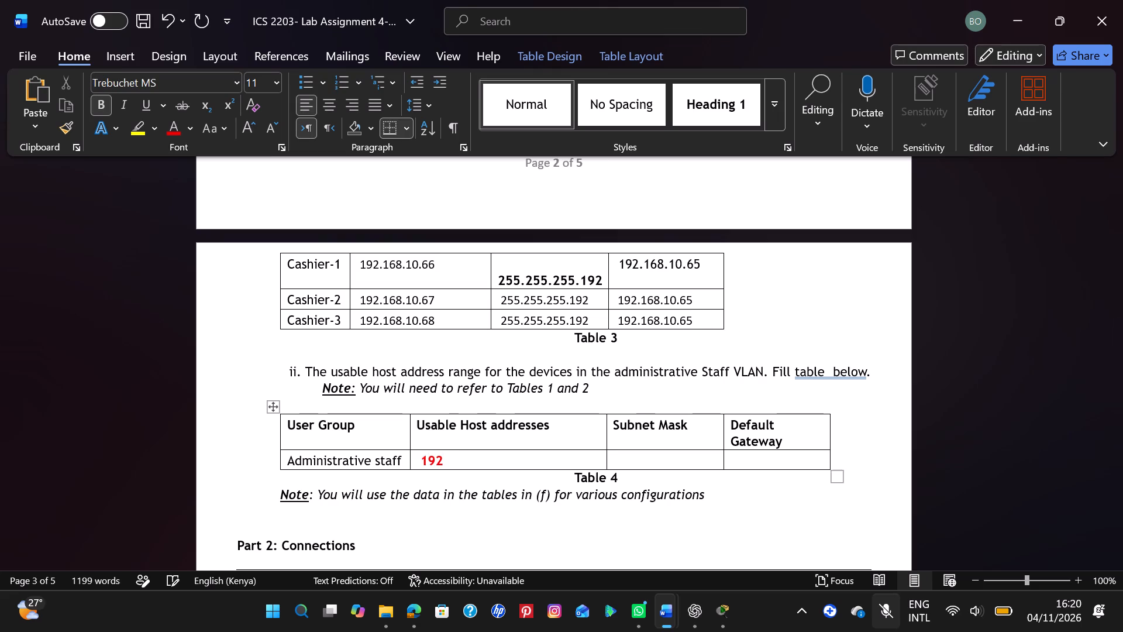
{"action": "type", "text": ".168"}
{"action": "key", "text": "period"}
{"action": "type", "text": "10."}
{"action": "type", "text": "1-192"}
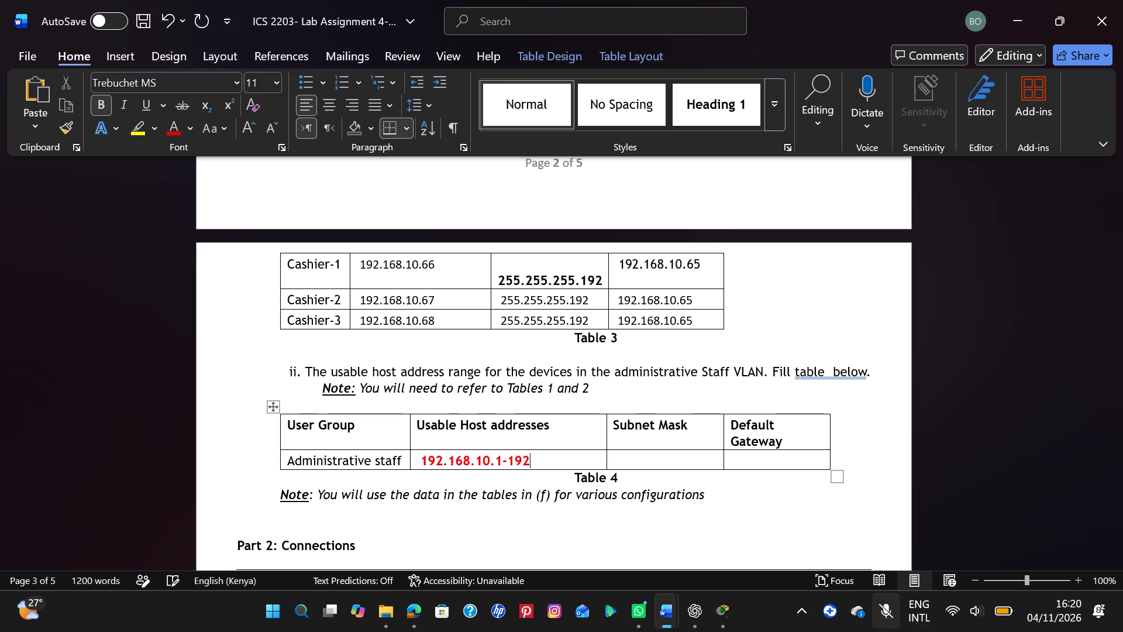
{"action": "type", "text": ".168"}
{"action": "key", "text": "period"}
{"action": "type", "text": "10.62"}
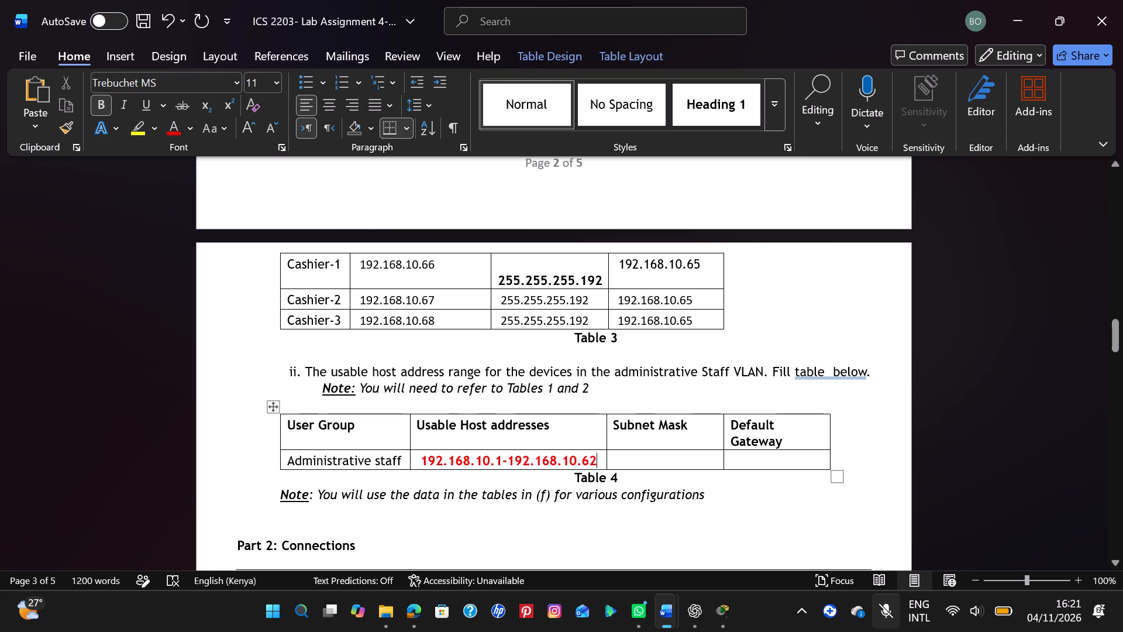
Review Tables 2 and 3 for the details needed to fill the Administrative staff subnet mask in Table 4.
{"action": "left_click", "coordinate": [623, 462]}
{"action": "scroll", "coordinate": [623, 462], "scroll_direction": "right", "scroll_amount": 1}
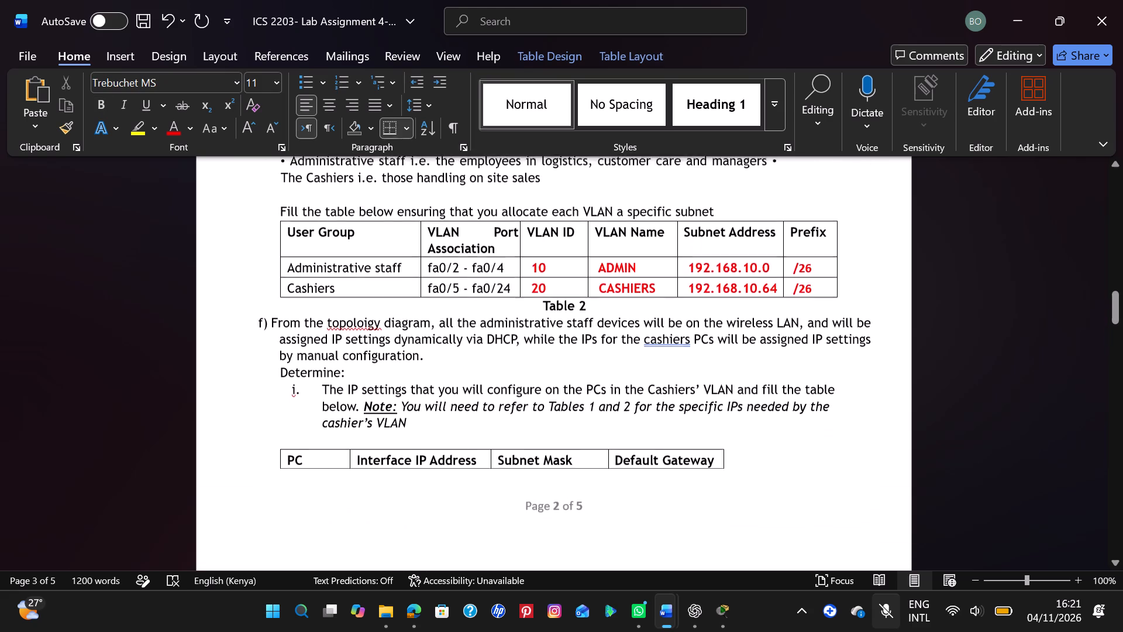
{"action": "scroll", "coordinate": [623, 462], "scroll_direction": "right", "scroll_amount": 1}
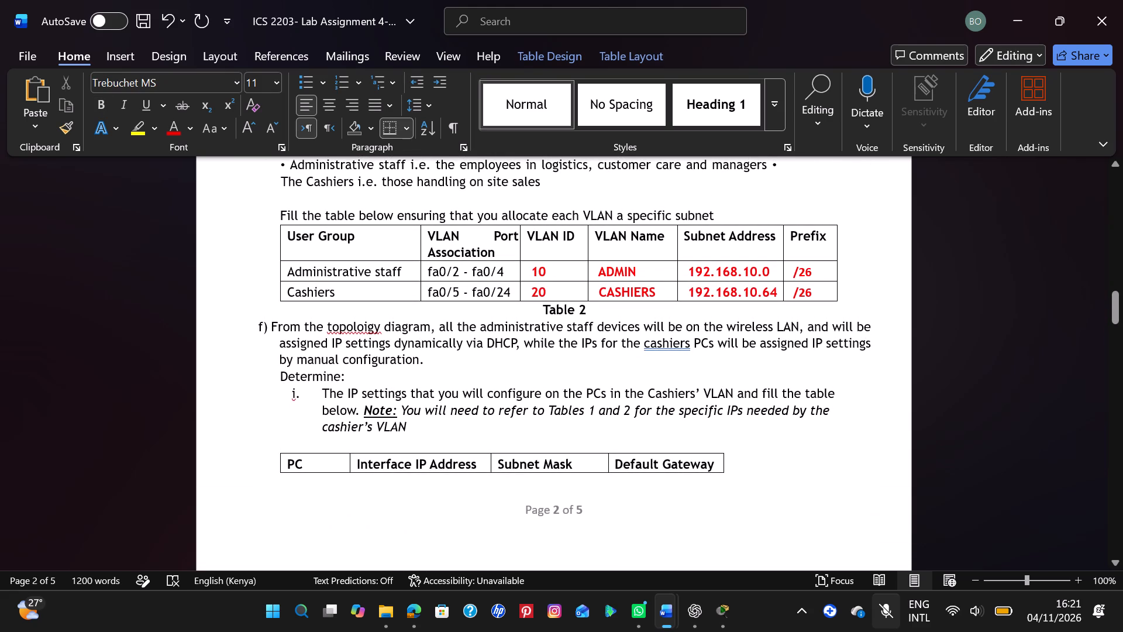
{"action": "scroll", "coordinate": [623, 462], "scroll_direction": "right", "scroll_amount": 7}
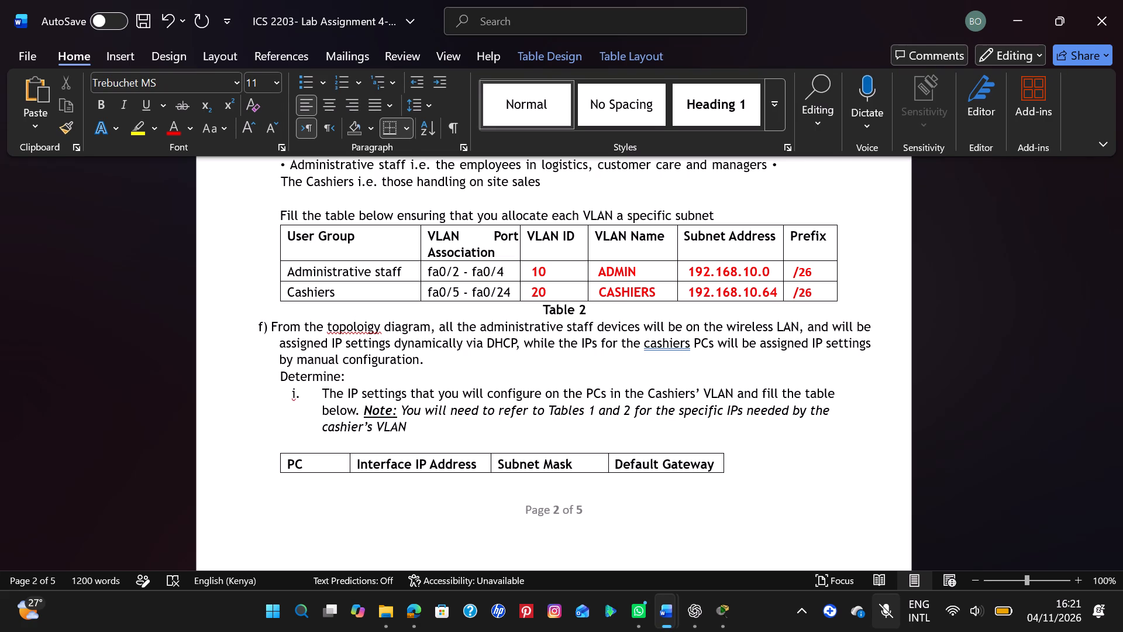
{"action": "scroll", "coordinate": [623, 462], "scroll_direction": "right", "scroll_amount": 2}
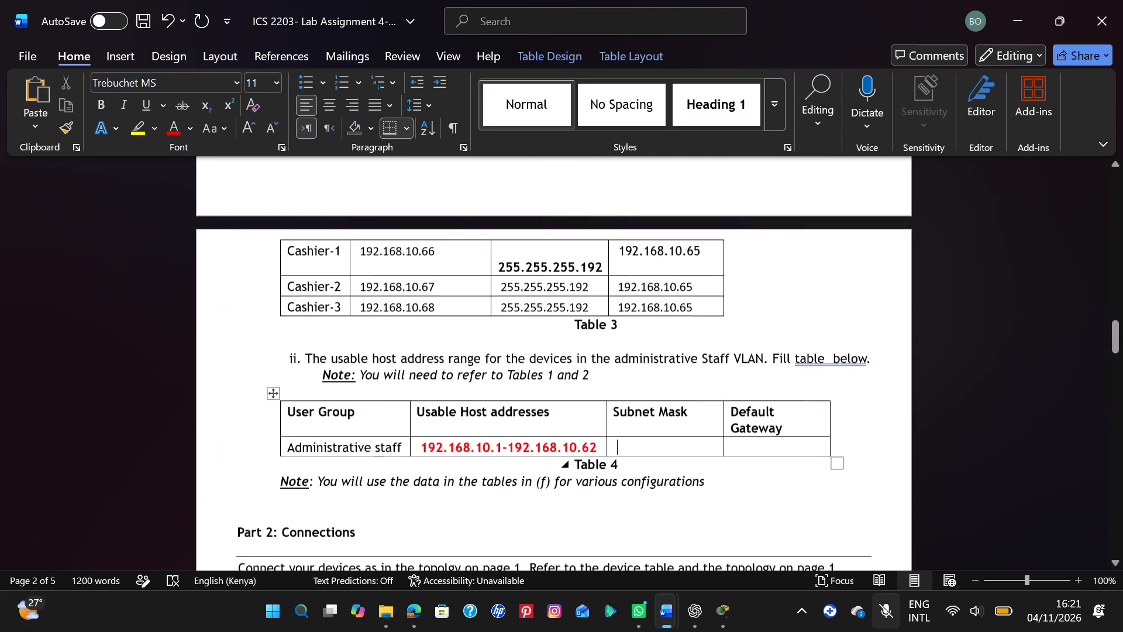
{"action": "scroll", "coordinate": [623, 462], "scroll_direction": "up", "scroll_amount": 1}
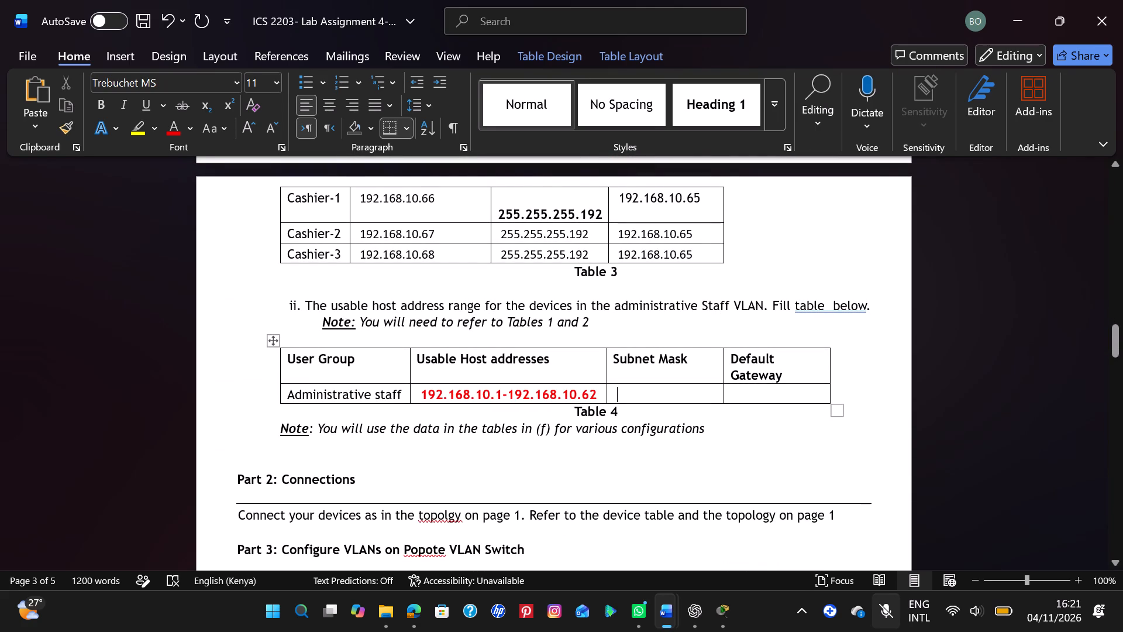
{"action": "scroll", "coordinate": [623, 462], "scroll_direction": "up", "scroll_amount": 2}
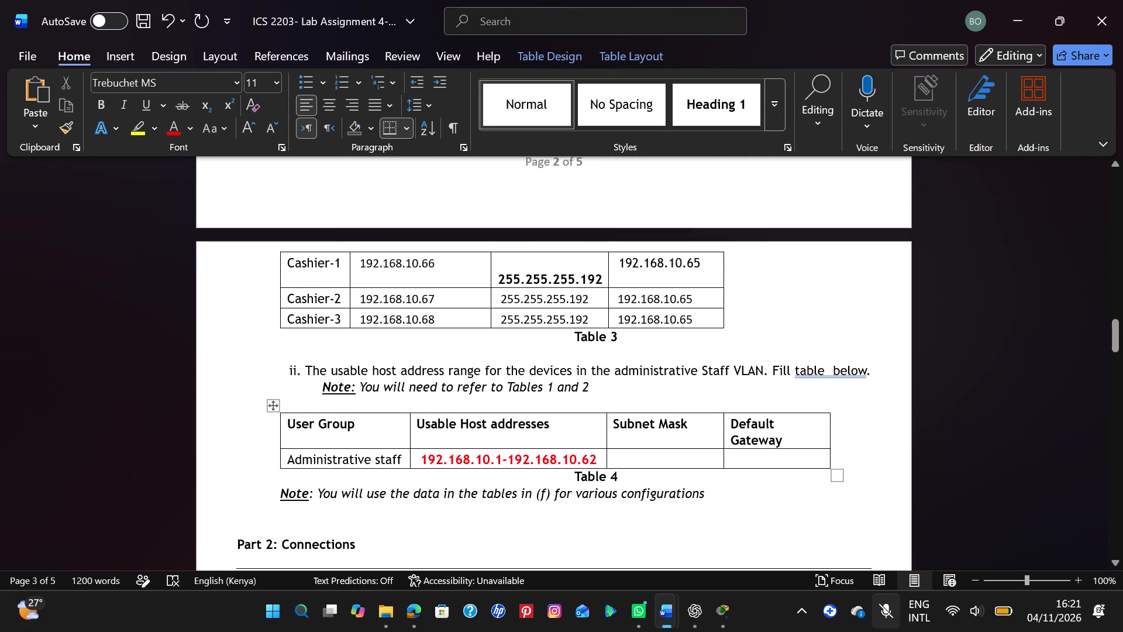
{"action": "scroll", "coordinate": [623, 462], "scroll_direction": "up", "scroll_amount": 1}
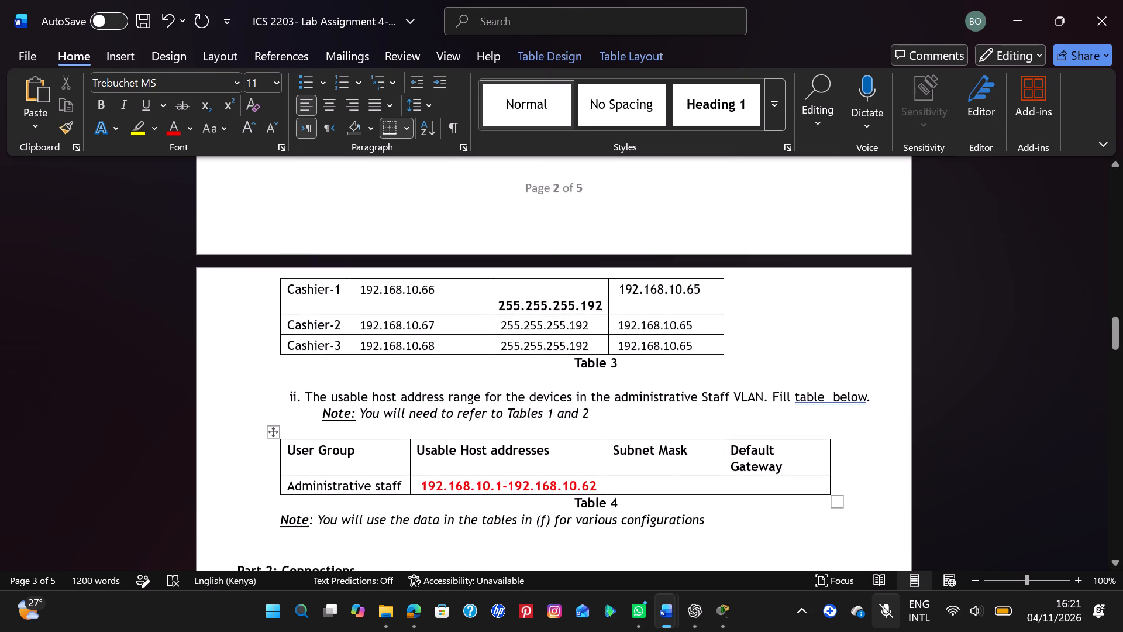
{"action": "scroll", "coordinate": [623, 462], "scroll_direction": "up", "scroll_amount": 1}
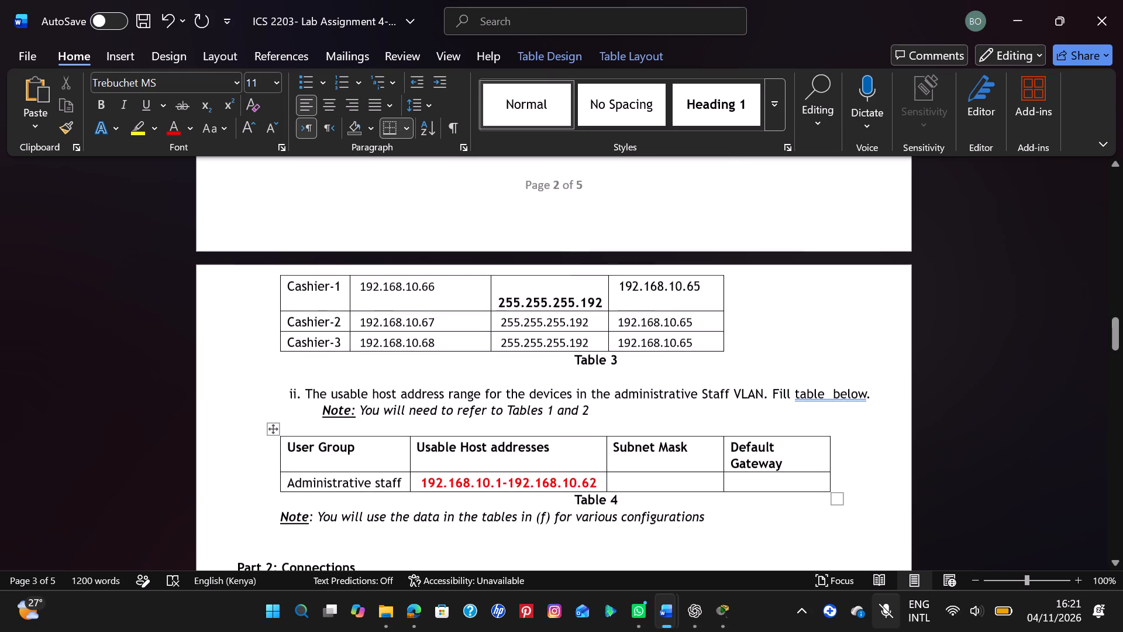
{"action": "scroll", "coordinate": [623, 462], "scroll_direction": "up", "scroll_amount": 2}
{"action": "scroll", "coordinate": [623, 462], "scroll_direction": "down", "scroll_amount": 1}
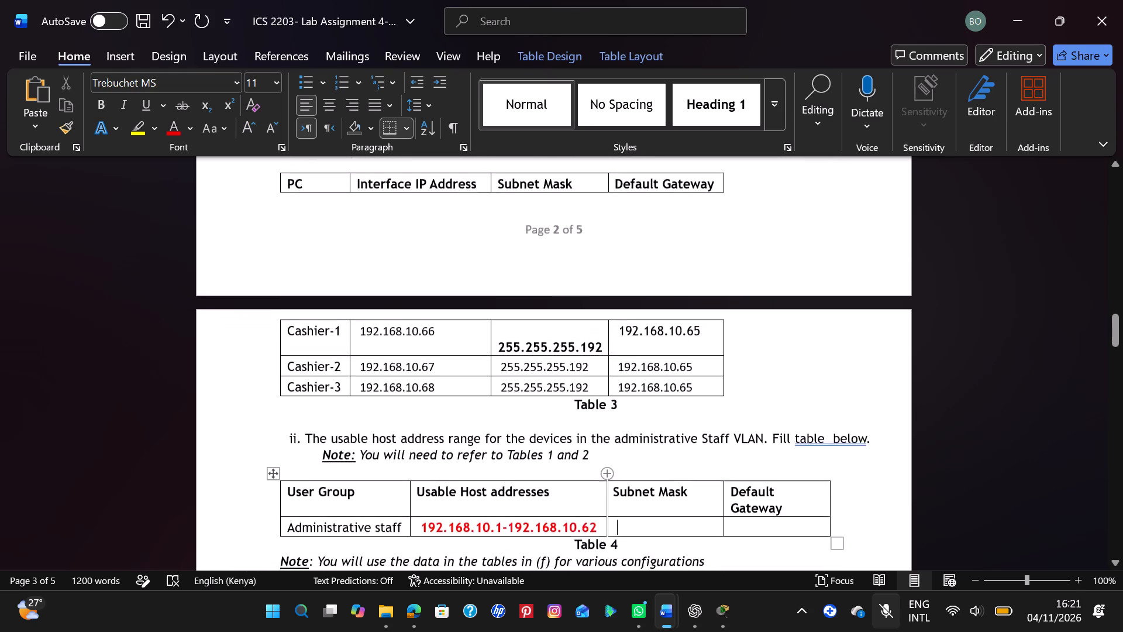
{"action": "scroll", "coordinate": [623, 462], "scroll_direction": "down", "scroll_amount": 2}
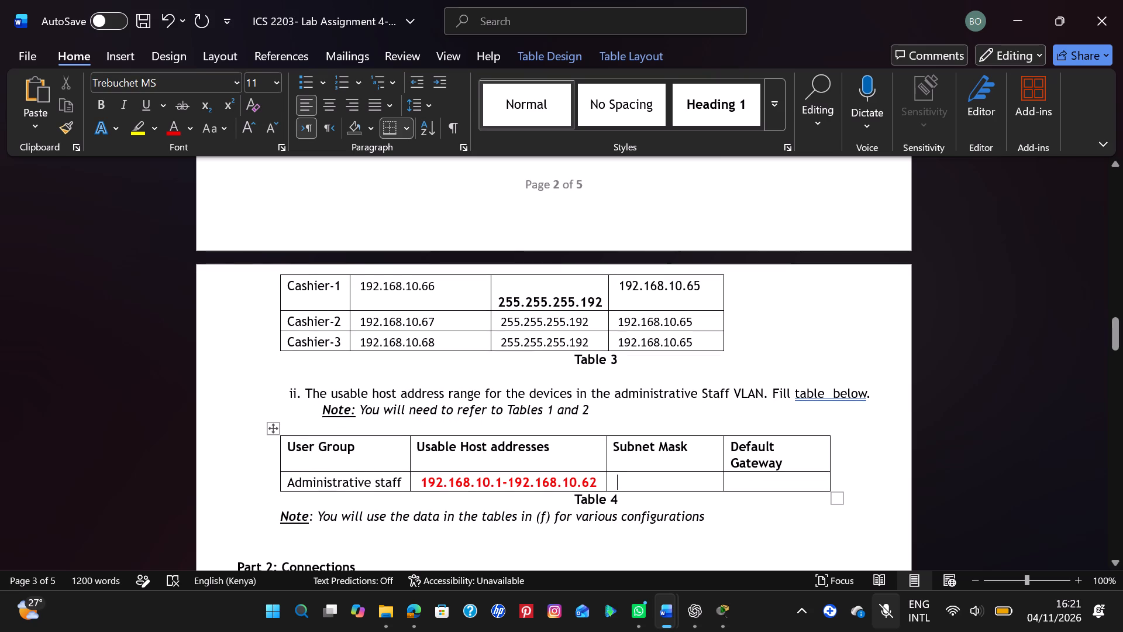
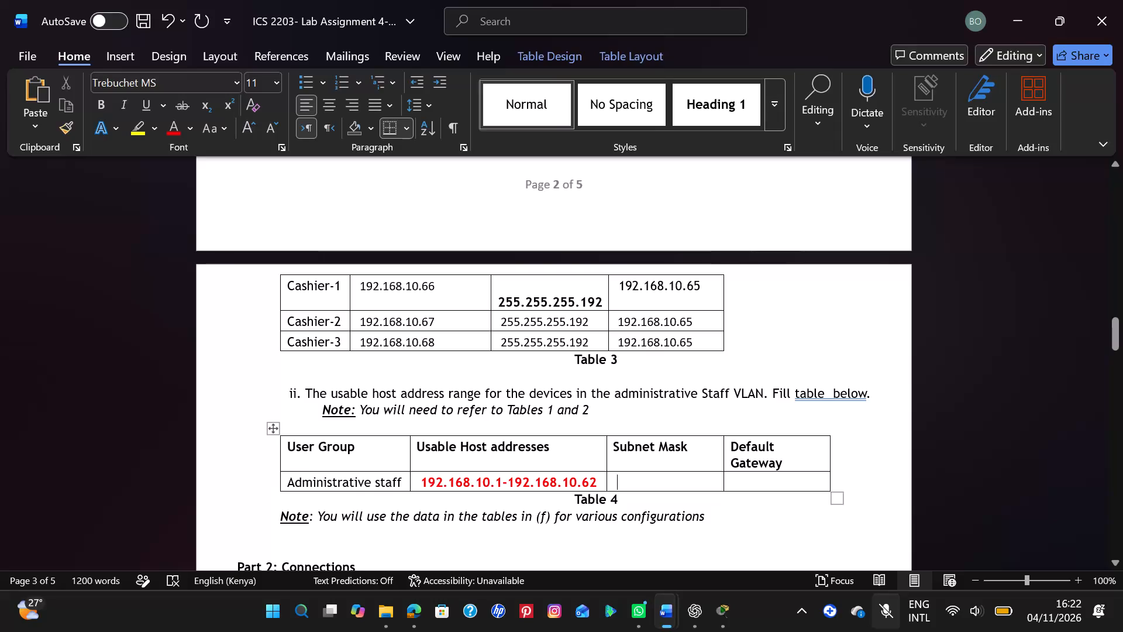
Complete the Administrative staff row of Table 4 with subnet mask 255.255.255.192 and default gateway 192.168.10.1.
{"action": "type", "text": "255"}
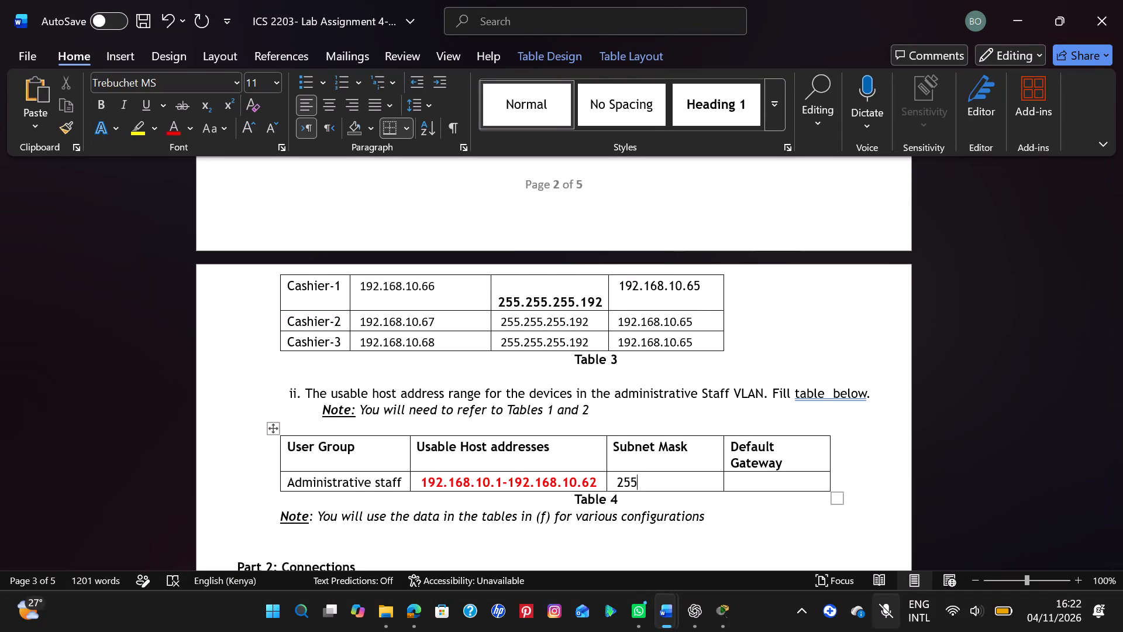
{"action": "type", "text": ".255.255"}
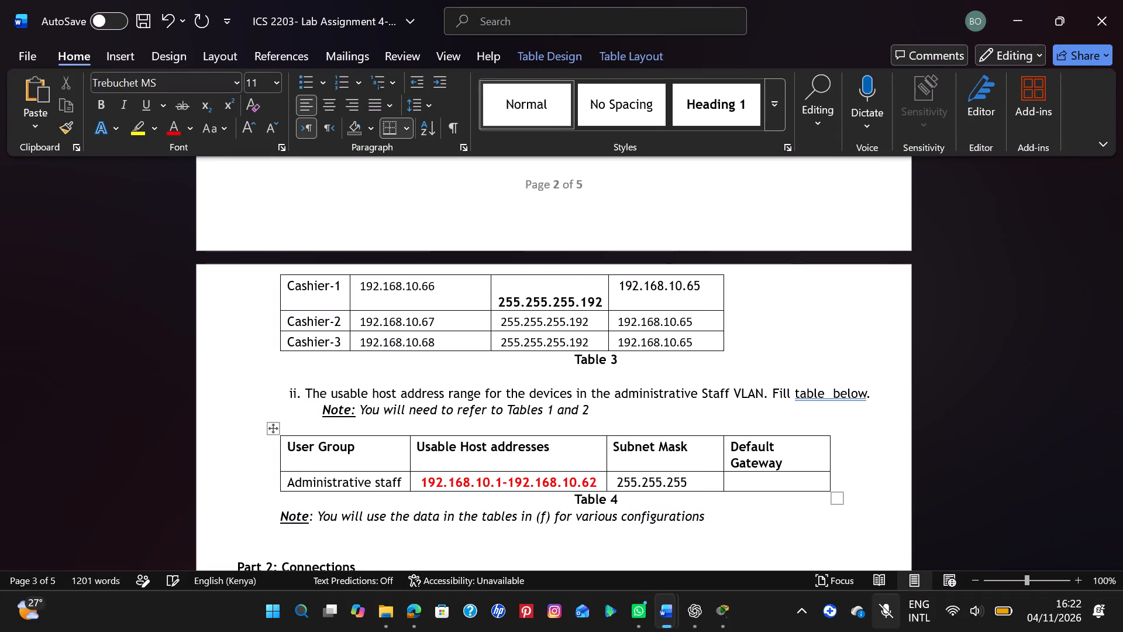
{"action": "type", "text": ".192"}
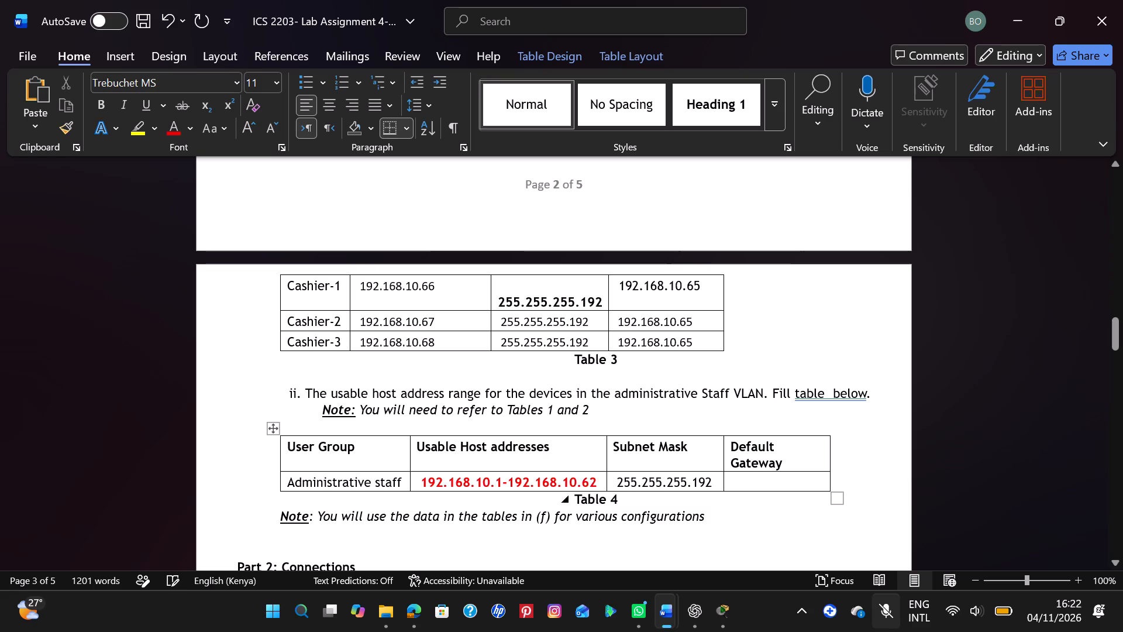
{"action": "left_click", "coordinate": [752, 486]}
{"action": "type", "text": "192"}
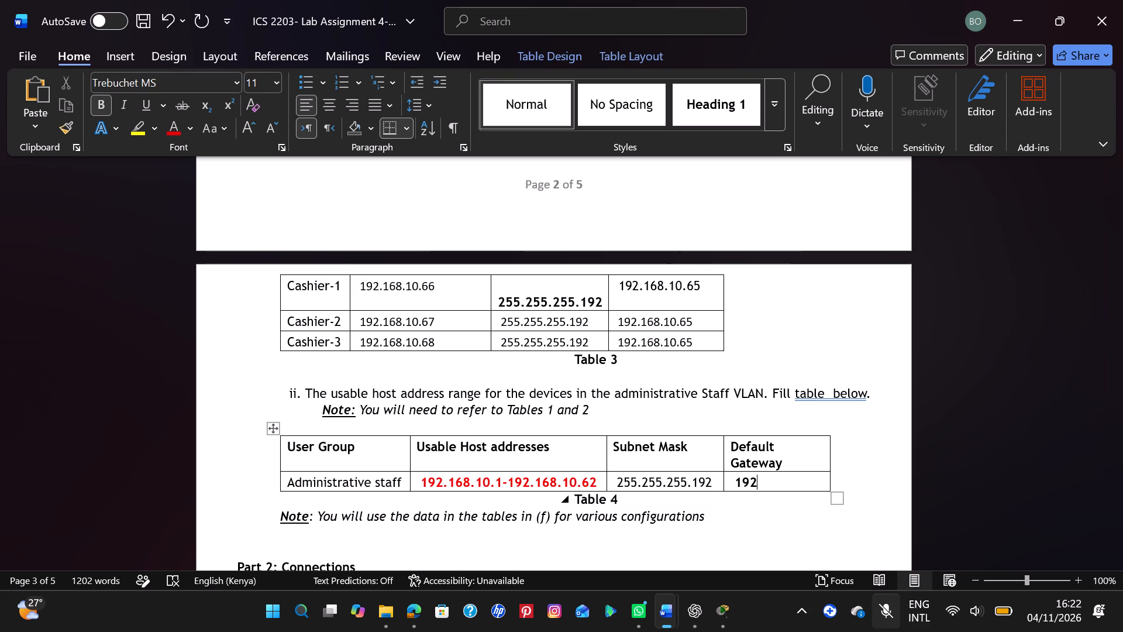
{"action": "type", "text": ".168"}
{"action": "type", "text": ".10"}
{"action": "type", "text": ".1"}
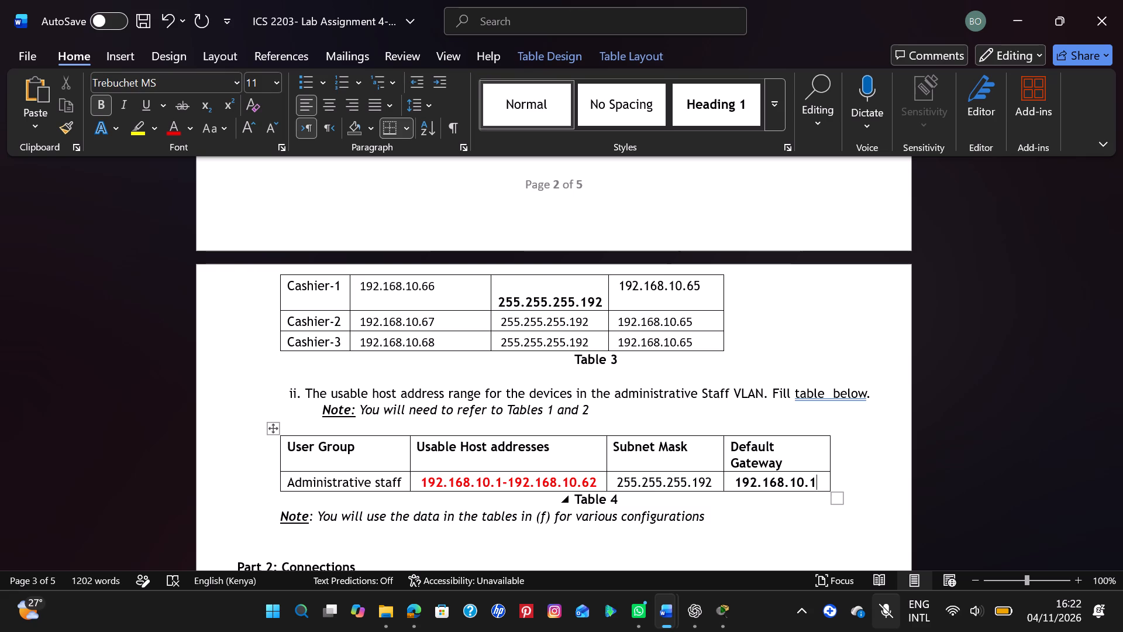
{"action": "scroll", "coordinate": [728, 497], "scroll_direction": "down", "scroll_amount": 1}
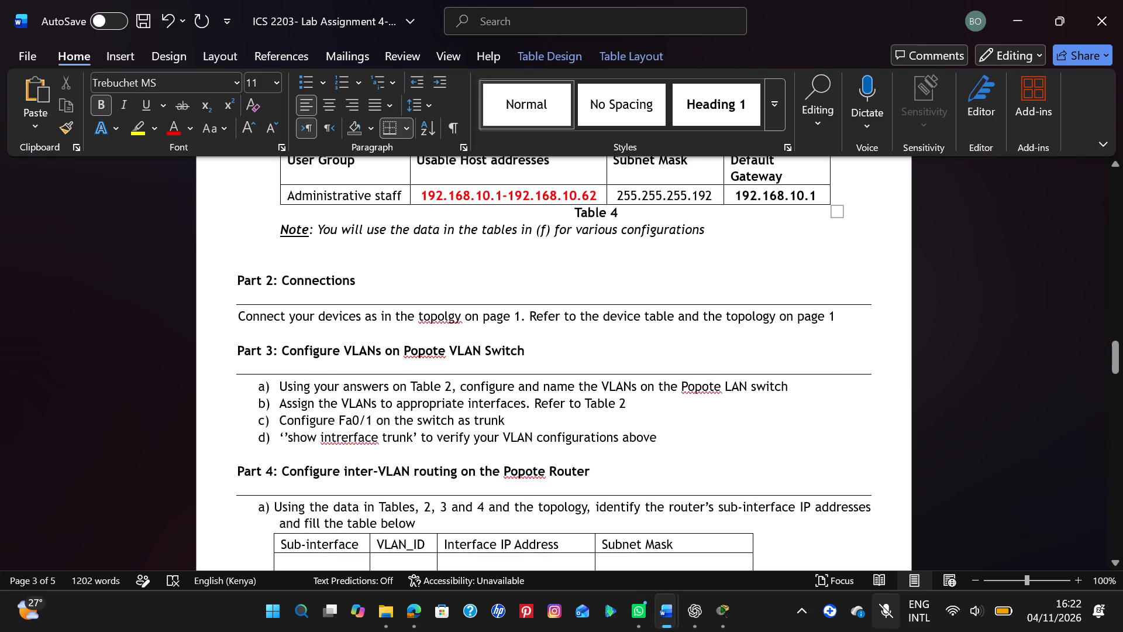
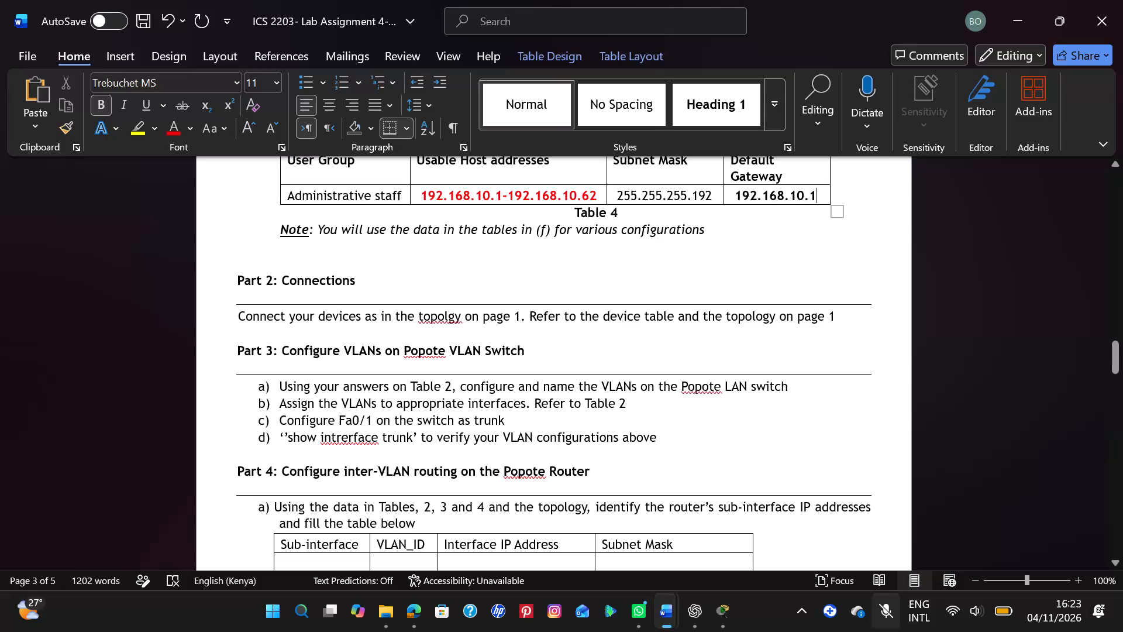
Review the completed Part 1 answers and tables, the network topology diagram, the scenario and the device model table in the assignment.
{"action": "scroll", "coordinate": [654, 336], "scroll_direction": "up", "scroll_amount": 3}
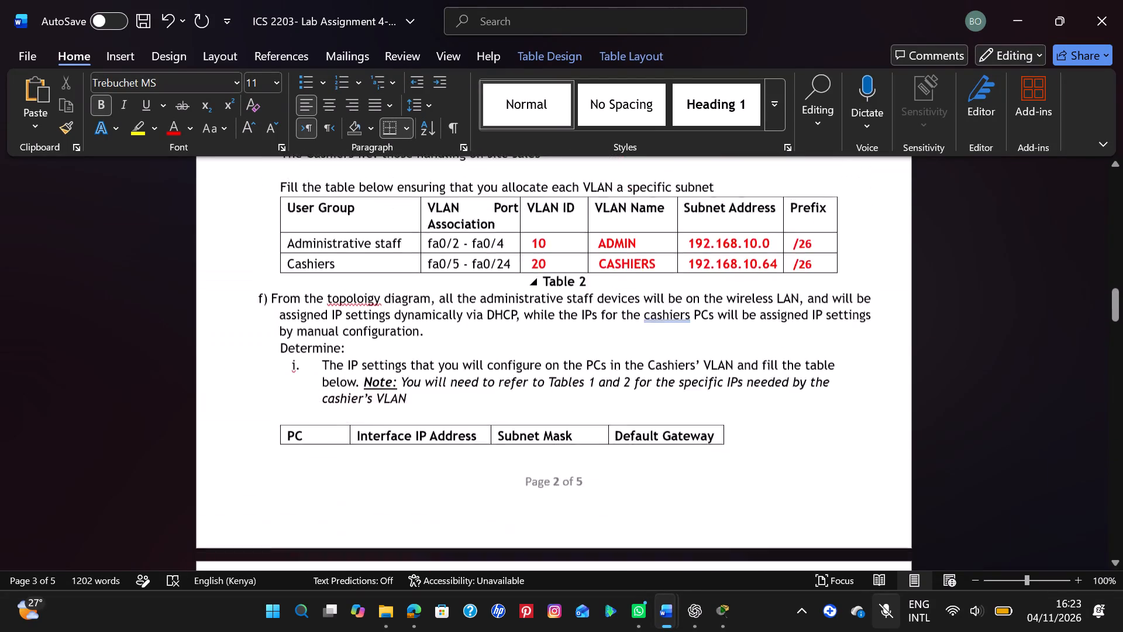
{"action": "scroll", "coordinate": [654, 336], "scroll_direction": "up", "scroll_amount": 2}
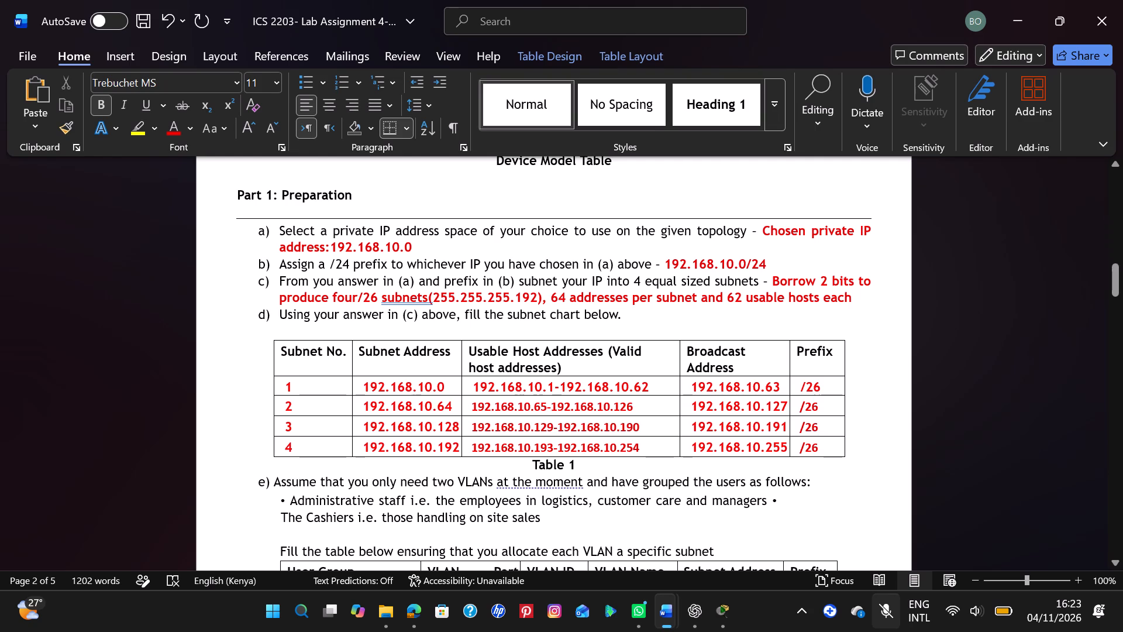
{"action": "scroll", "coordinate": [457, 459], "scroll_direction": "up", "scroll_amount": 3}
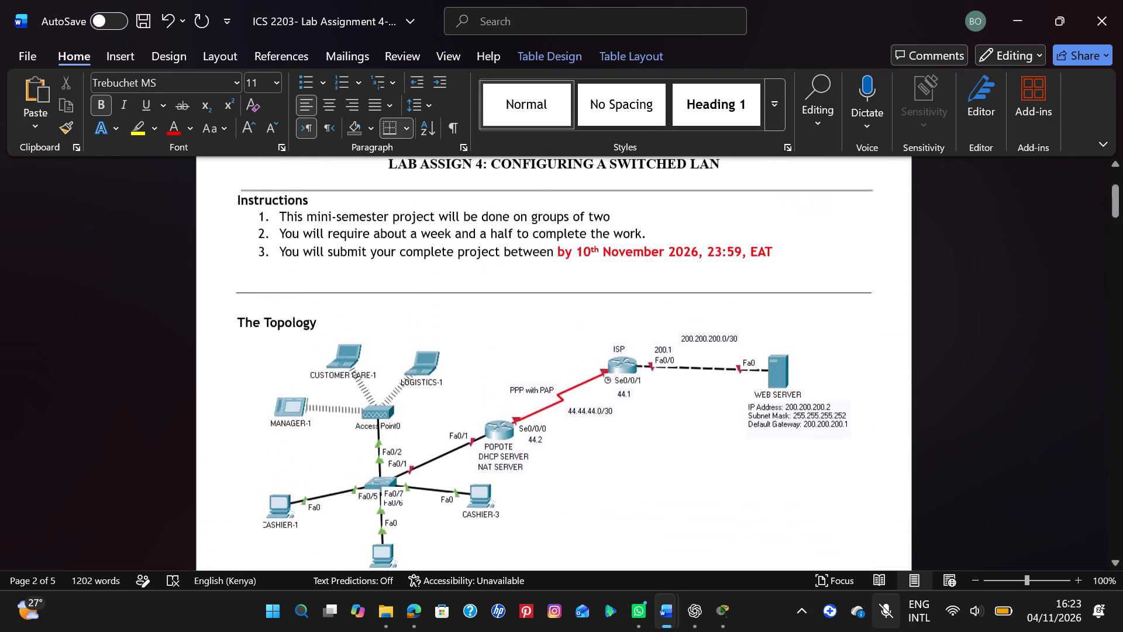
{"action": "scroll", "coordinate": [457, 459], "scroll_direction": "up", "scroll_amount": 2}
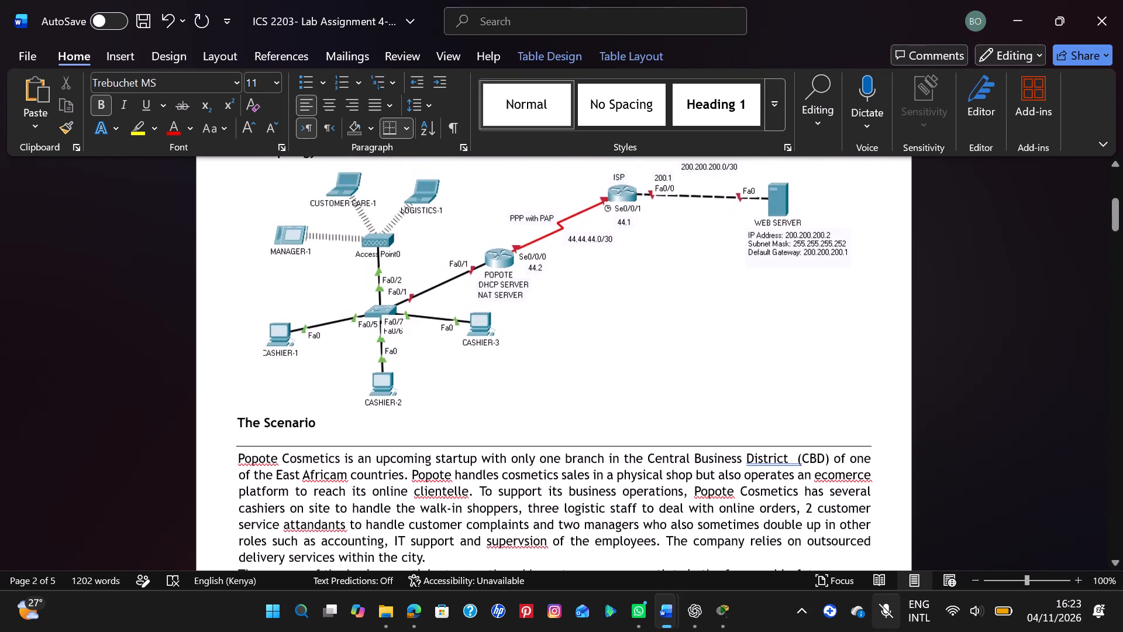
{"action": "scroll", "coordinate": [457, 459], "scroll_direction": "up", "scroll_amount": 1}
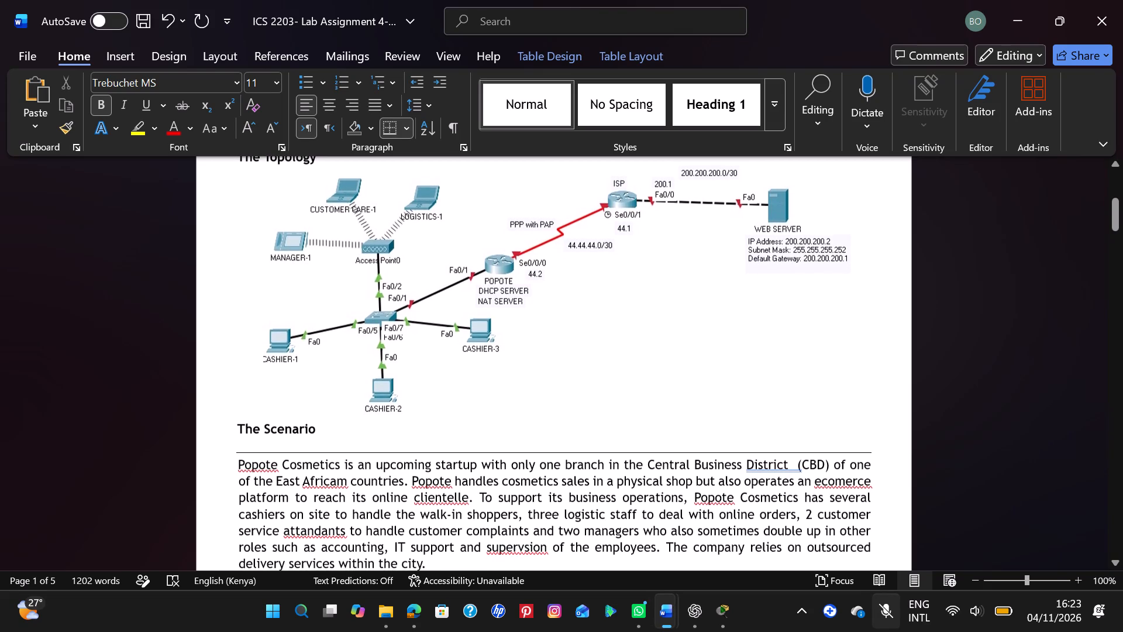
{"action": "scroll", "coordinate": [457, 459], "scroll_direction": "down", "scroll_amount": 1}
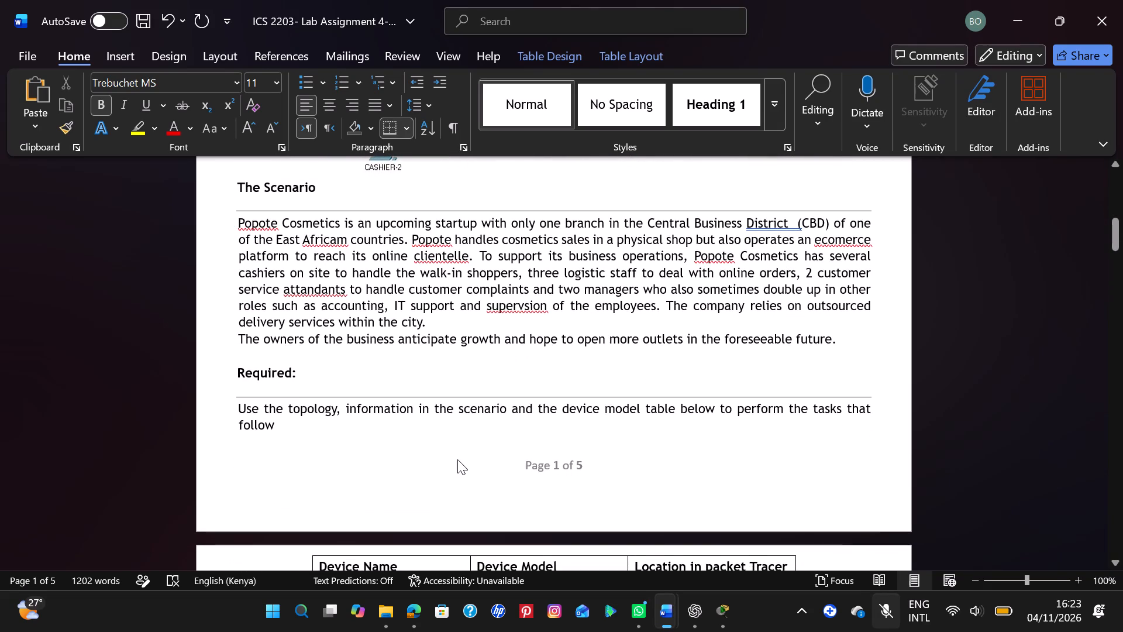
{"action": "scroll", "coordinate": [457, 459], "scroll_direction": "down", "scroll_amount": 2}
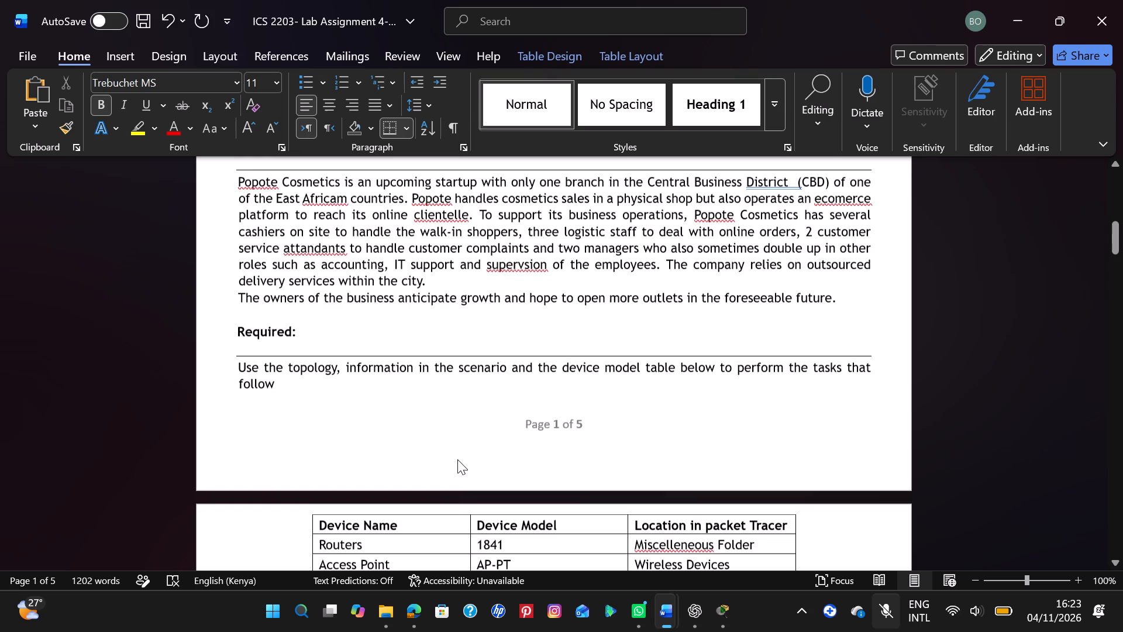
{"action": "scroll", "coordinate": [457, 459], "scroll_direction": "down", "scroll_amount": 1}
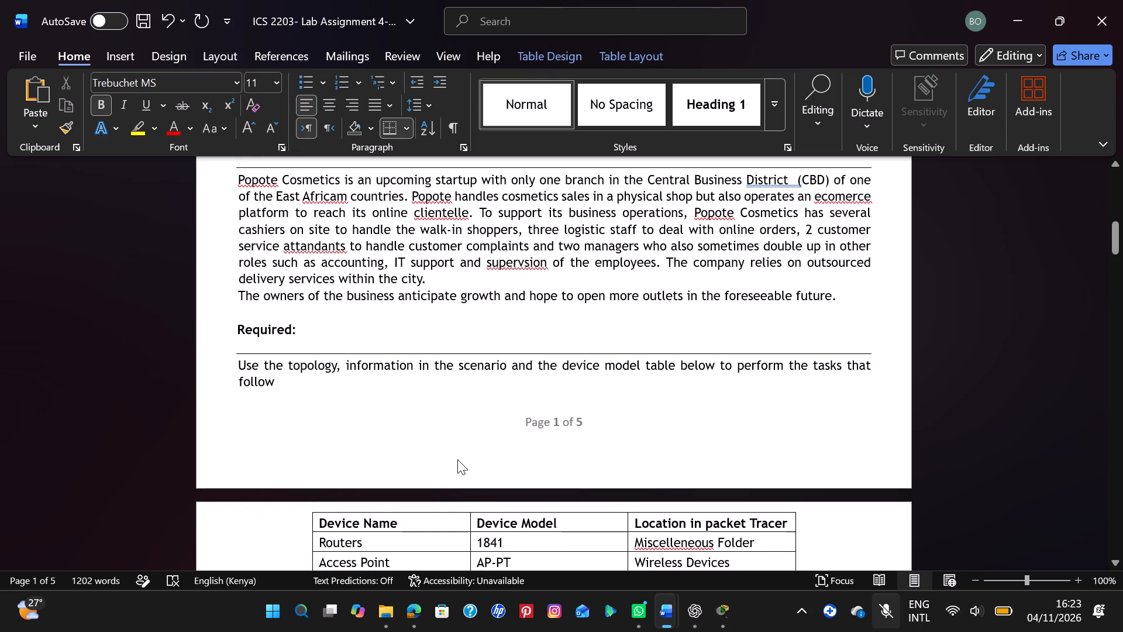
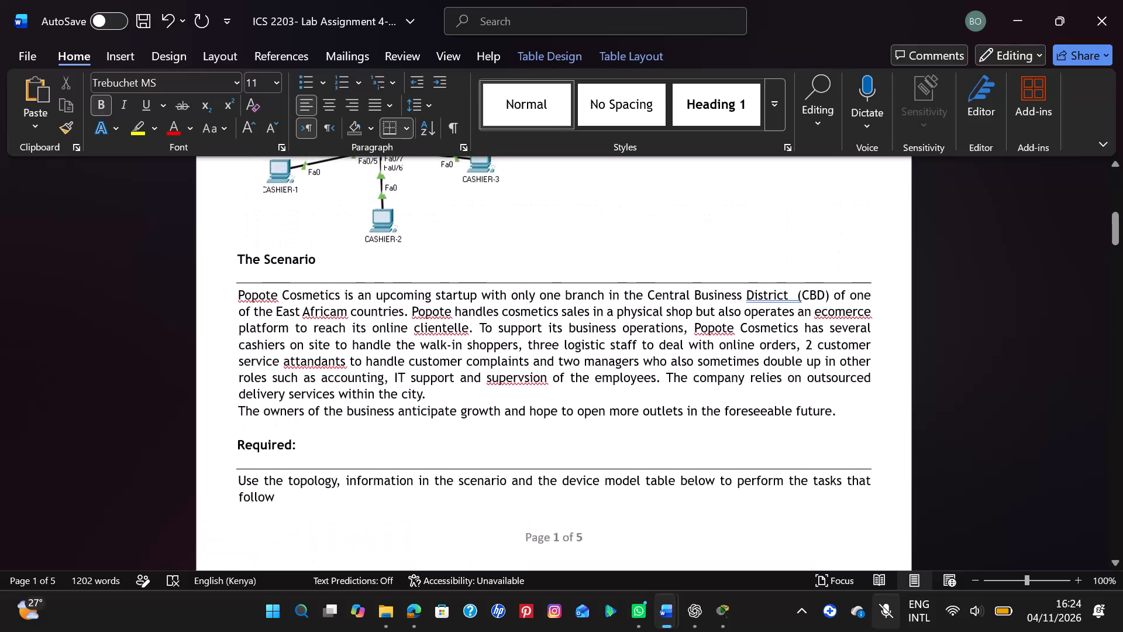
Review the assignment's instructions, topology diagram, device model table and filled Part 1 answers through Table 2.
{"action": "scroll", "coordinate": [457, 459], "scroll_direction": "up", "scroll_amount": 2}
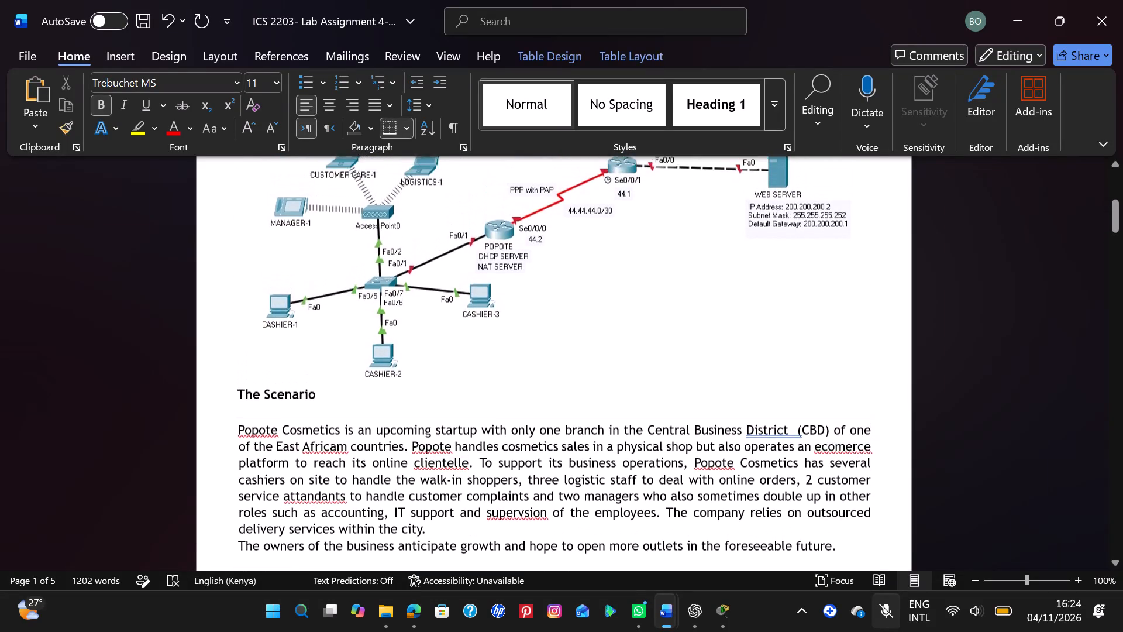
{"action": "scroll", "coordinate": [457, 459], "scroll_direction": "up", "scroll_amount": 4}
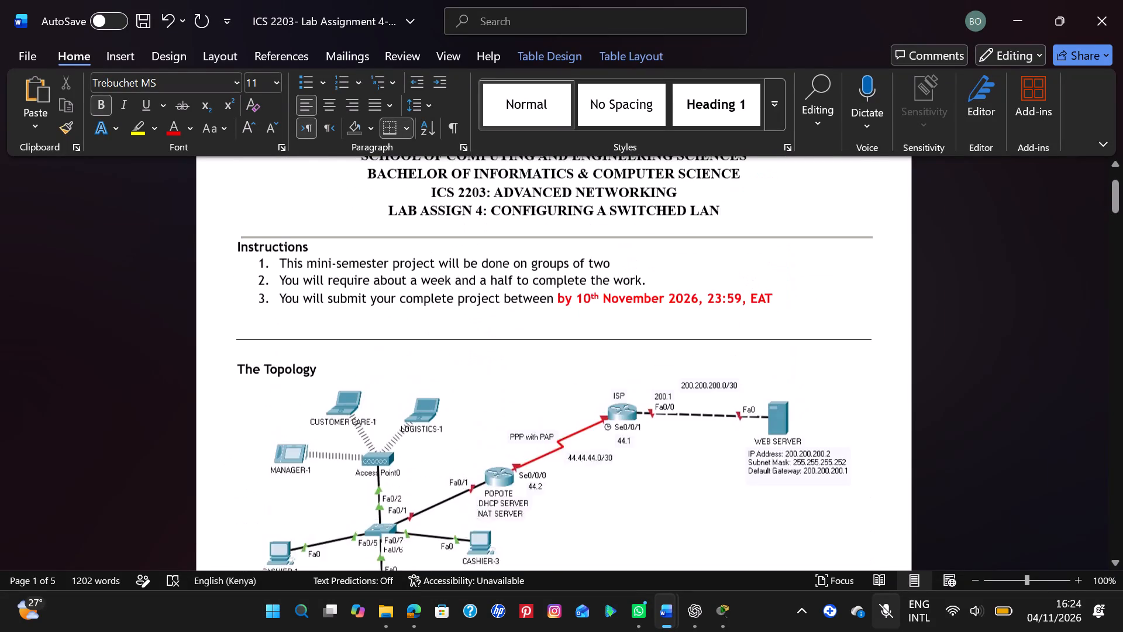
{"action": "scroll", "coordinate": [457, 459], "scroll_direction": "up", "scroll_amount": 2}
{"action": "scroll", "coordinate": [457, 459], "scroll_direction": "down", "scroll_amount": 1}
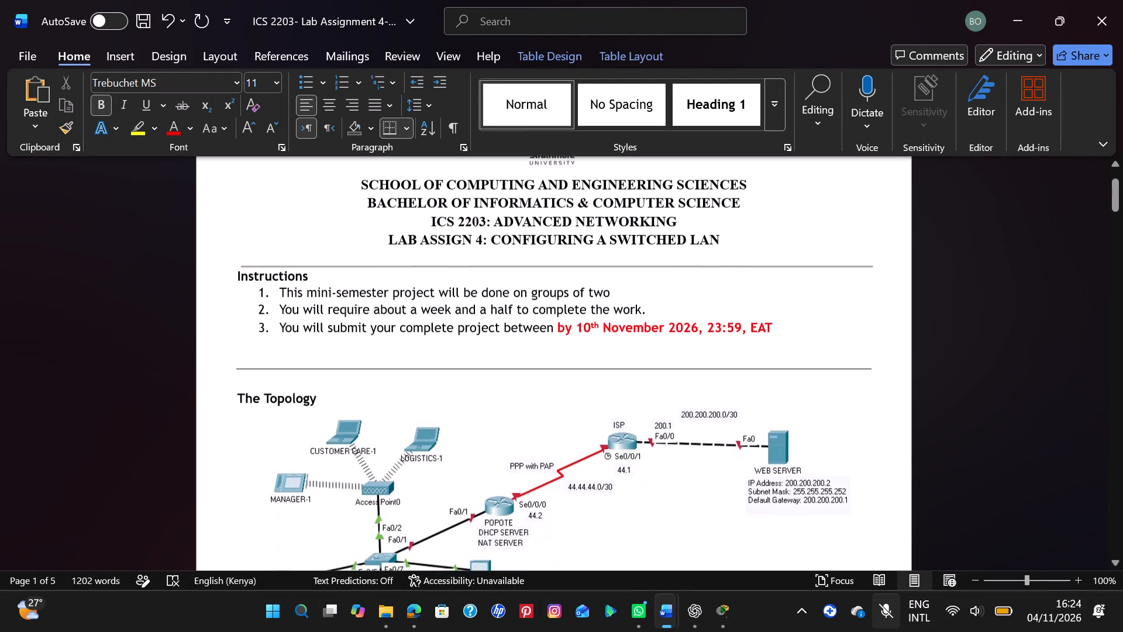
{"action": "scroll", "coordinate": [457, 459], "scroll_direction": "down", "scroll_amount": 3}
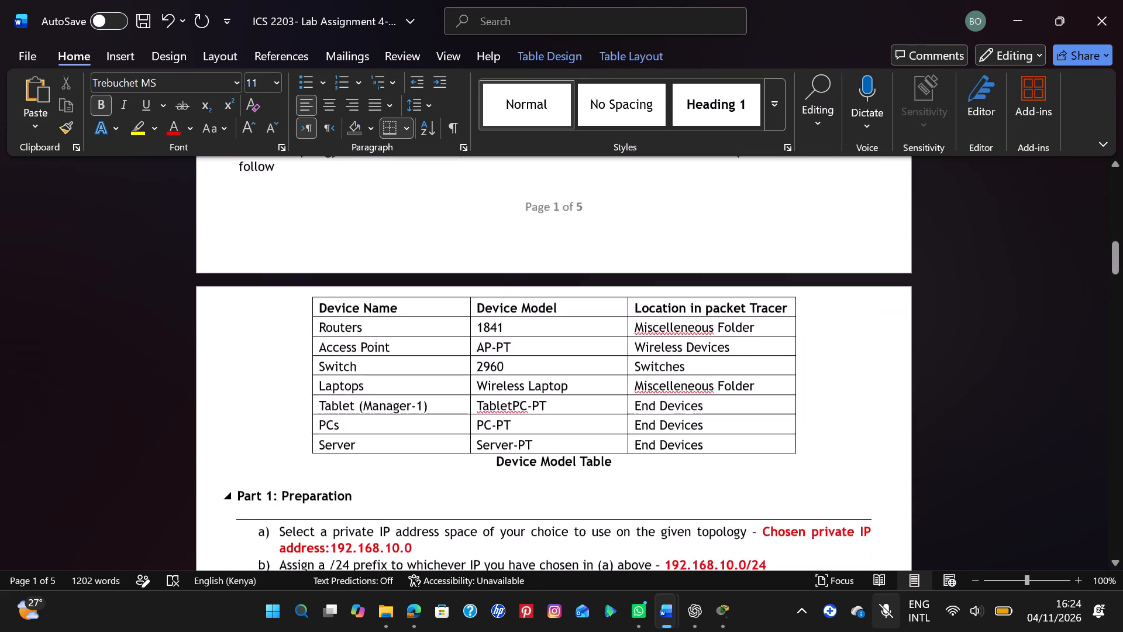
{"action": "scroll", "coordinate": [457, 459], "scroll_direction": "down", "scroll_amount": 2}
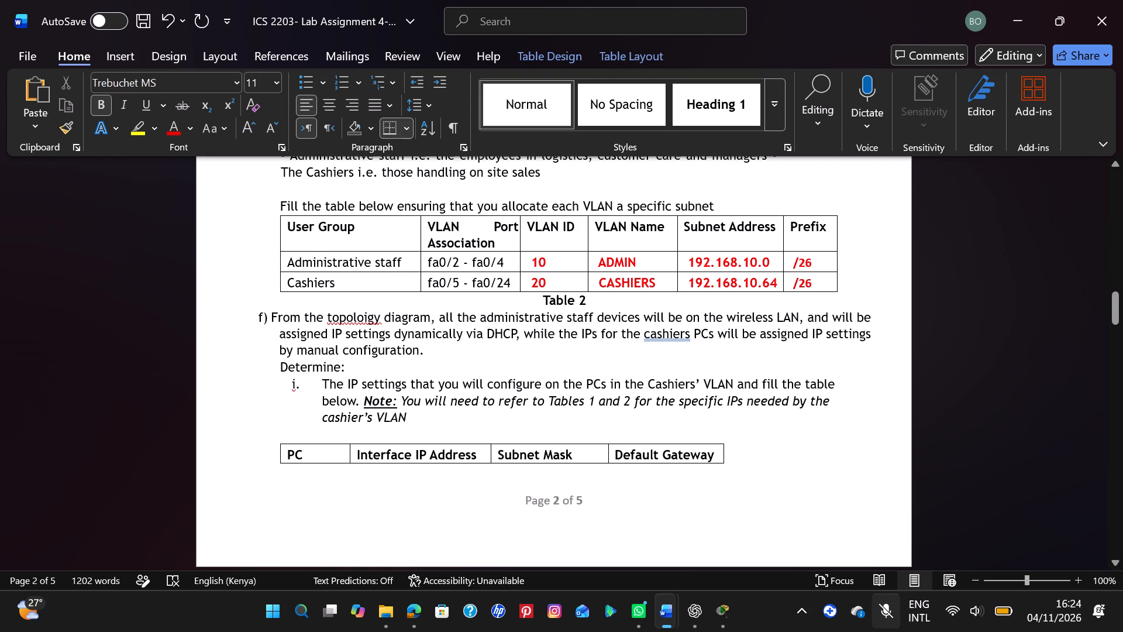
Make the three interface IP addresses for Cashier-1 to Cashier-3 in Table 3 red and bold.
{"action": "scroll", "coordinate": [428, 412], "scroll_direction": "down", "scroll_amount": 1}
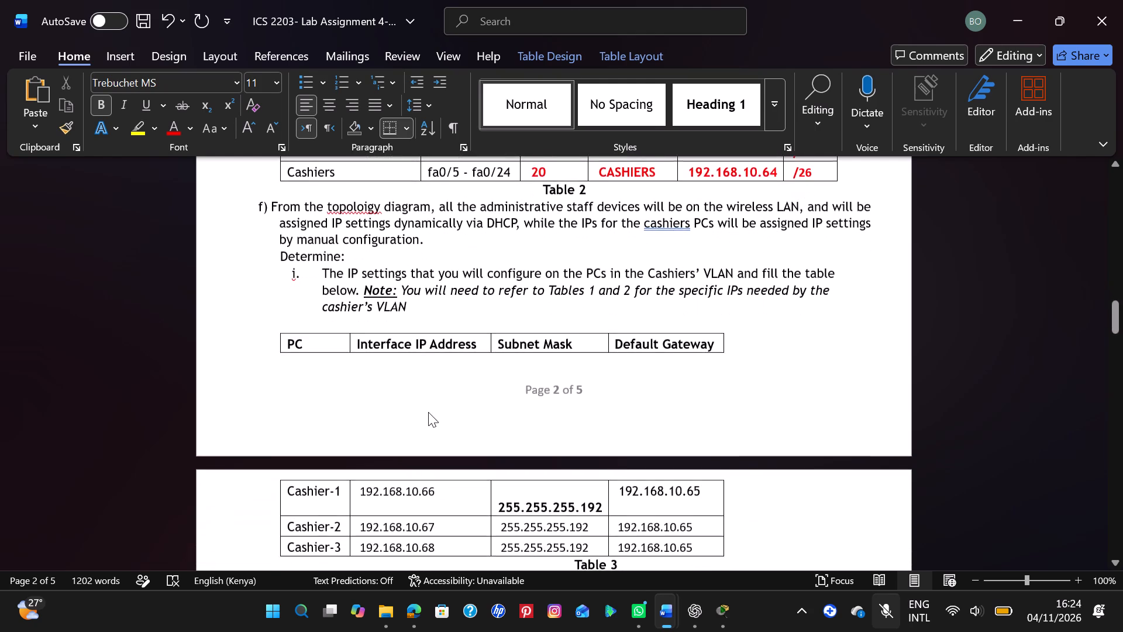
{"action": "scroll", "coordinate": [428, 412], "scroll_direction": "down", "scroll_amount": 1}
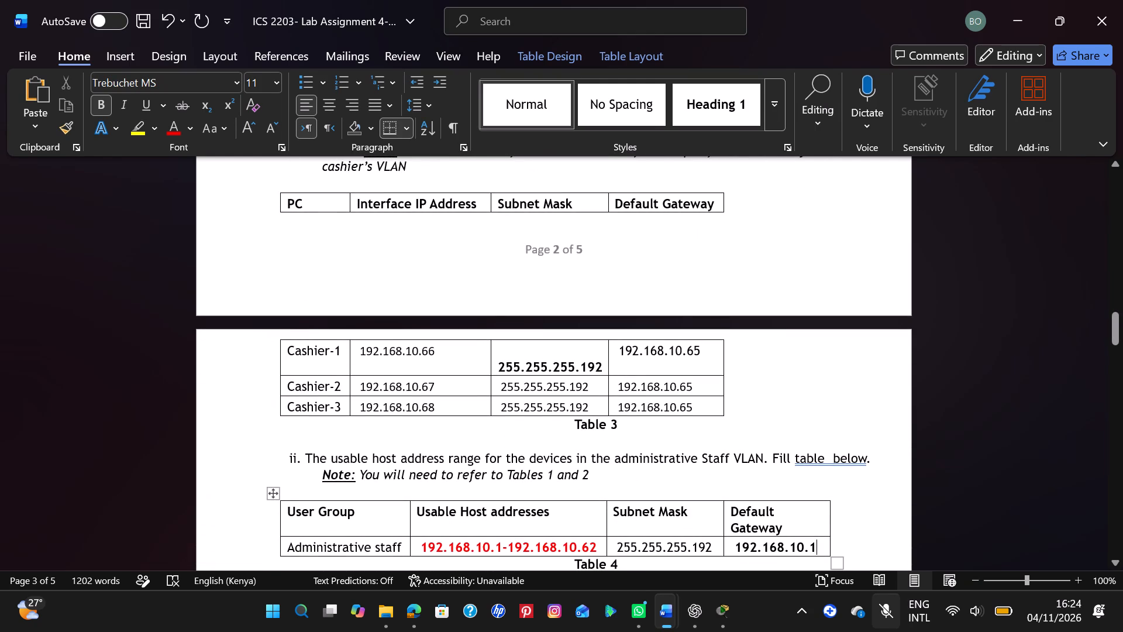
{"action": "left_click_drag", "start_coordinate": [363, 354], "coordinate": [450, 425]}
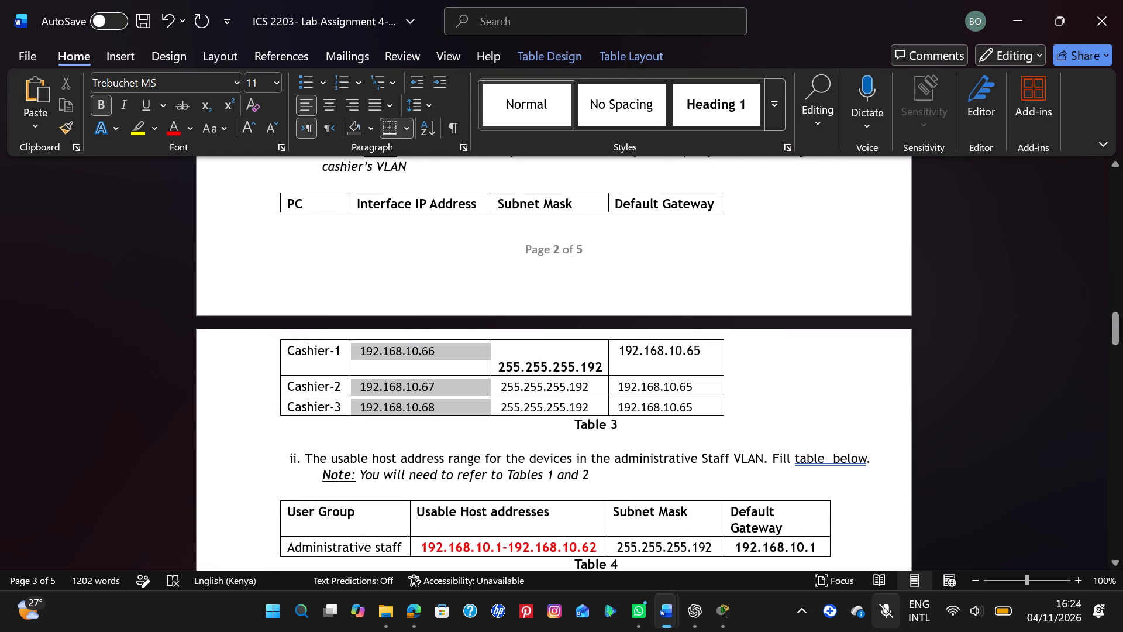
{"action": "left_click_drag", "start_coordinate": [450, 425], "coordinate": [449, 417]}
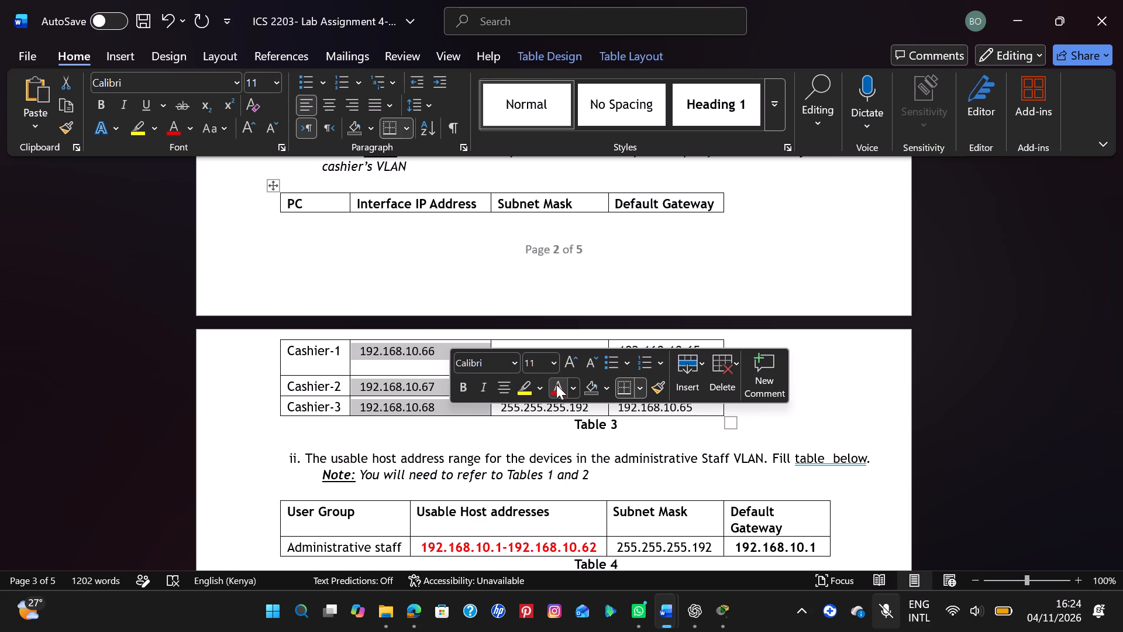
{"action": "left_click", "coordinate": [557, 387]}
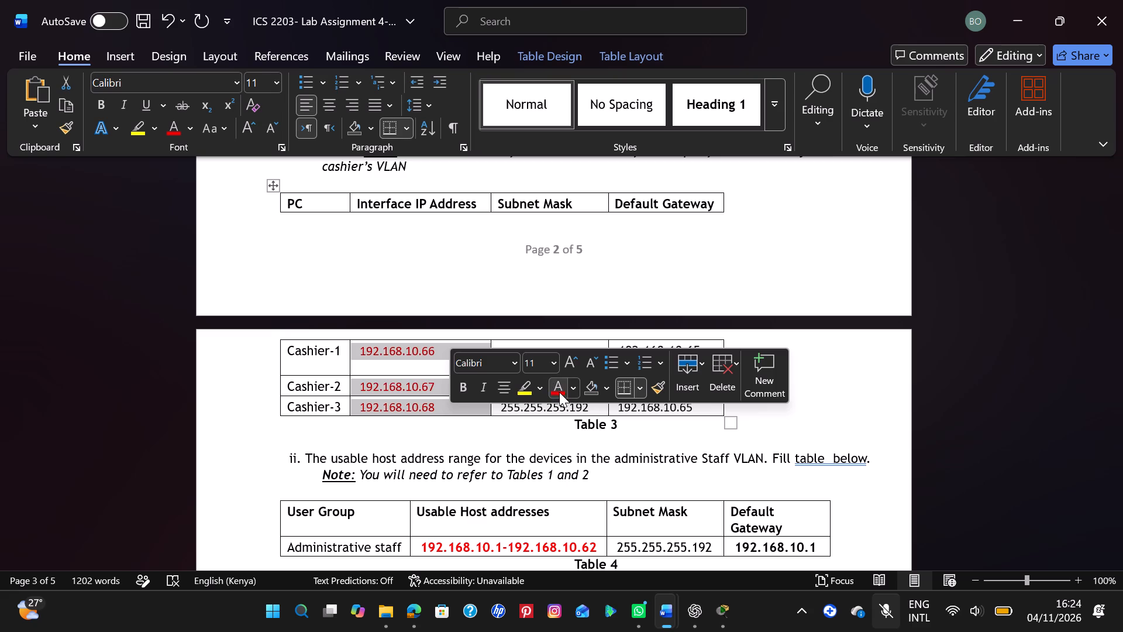
{"action": "left_click", "coordinate": [463, 386]}
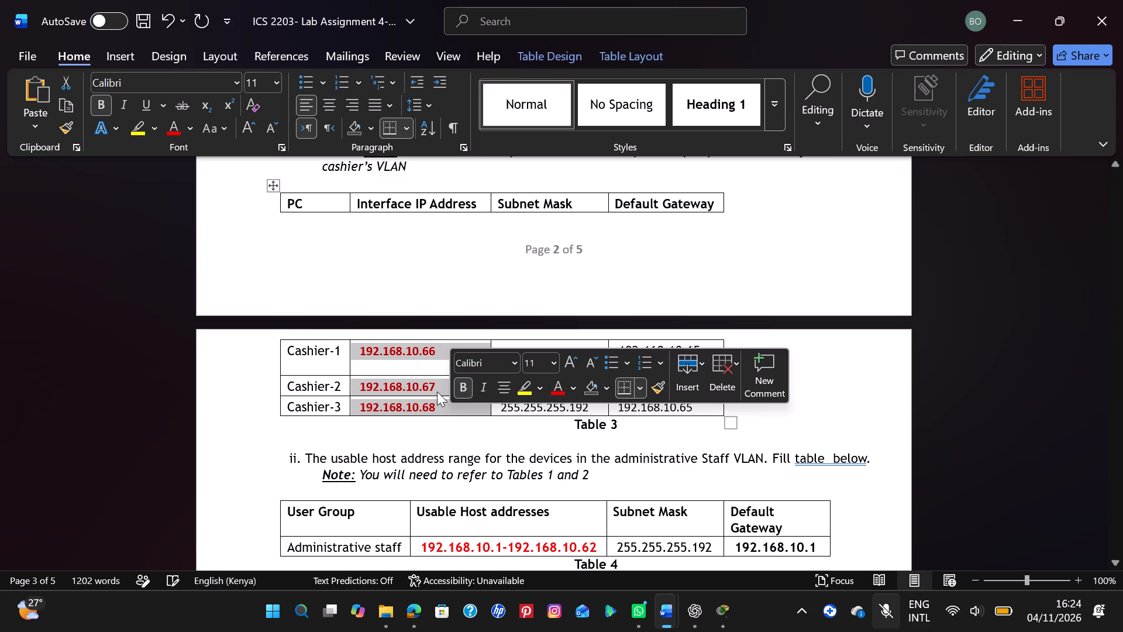
{"action": "left_click", "coordinate": [420, 396]}
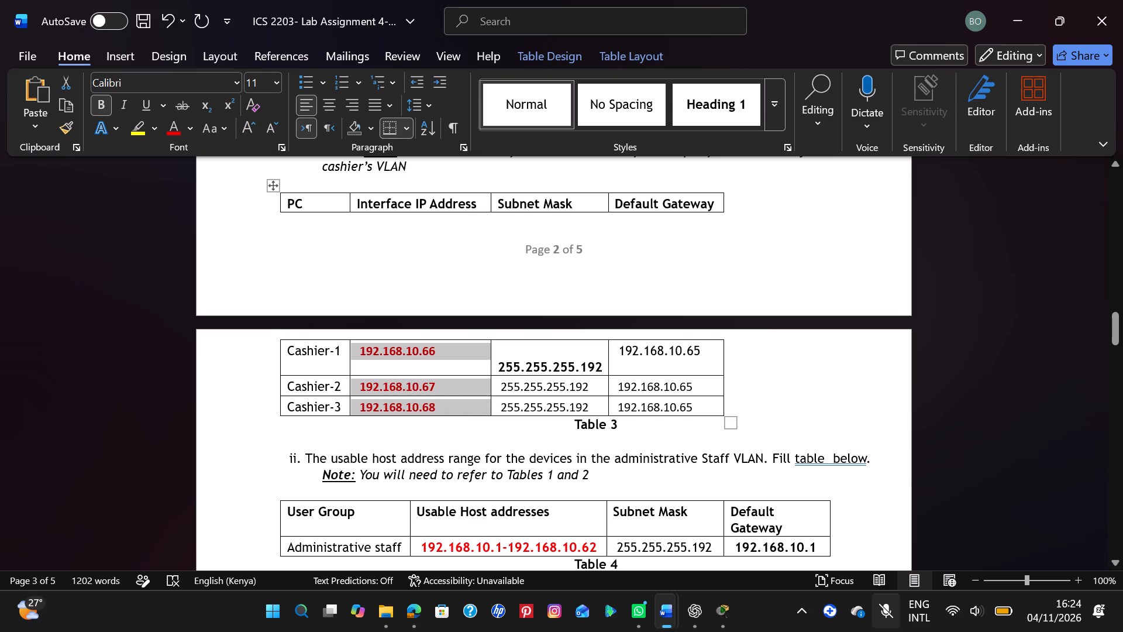
{"action": "left_click", "coordinate": [474, 372]}
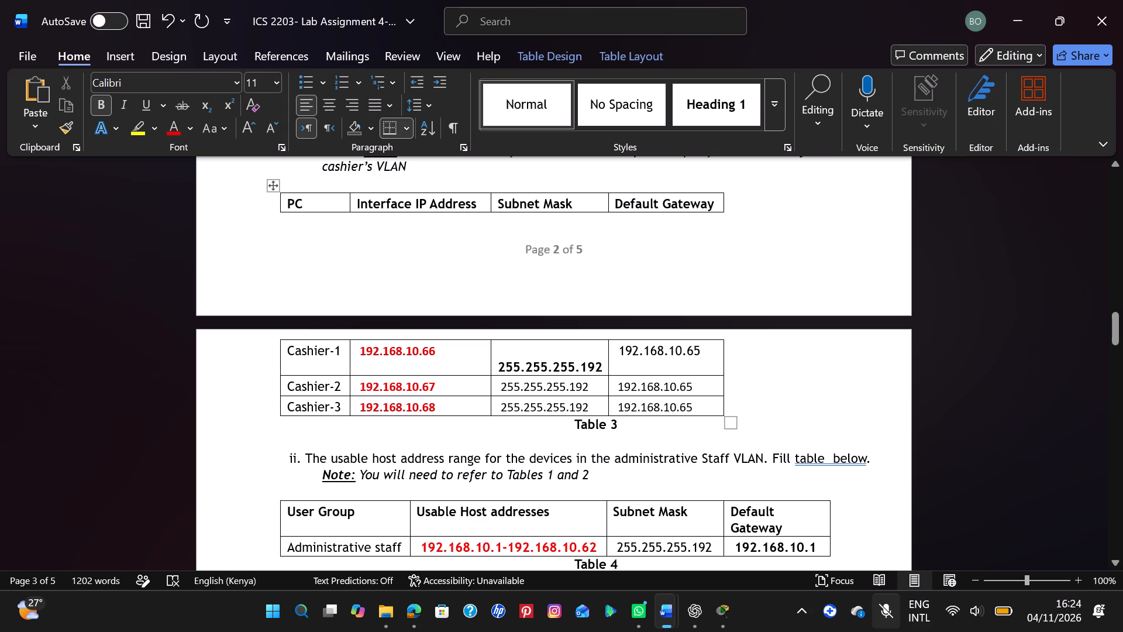
{"action": "left_click", "coordinate": [533, 362]}
Set the font of the three interface IP addresses in Table 3 to Trebuchet MS.
{"action": "left_click_drag", "start_coordinate": [359, 351], "coordinate": [425, 413]}
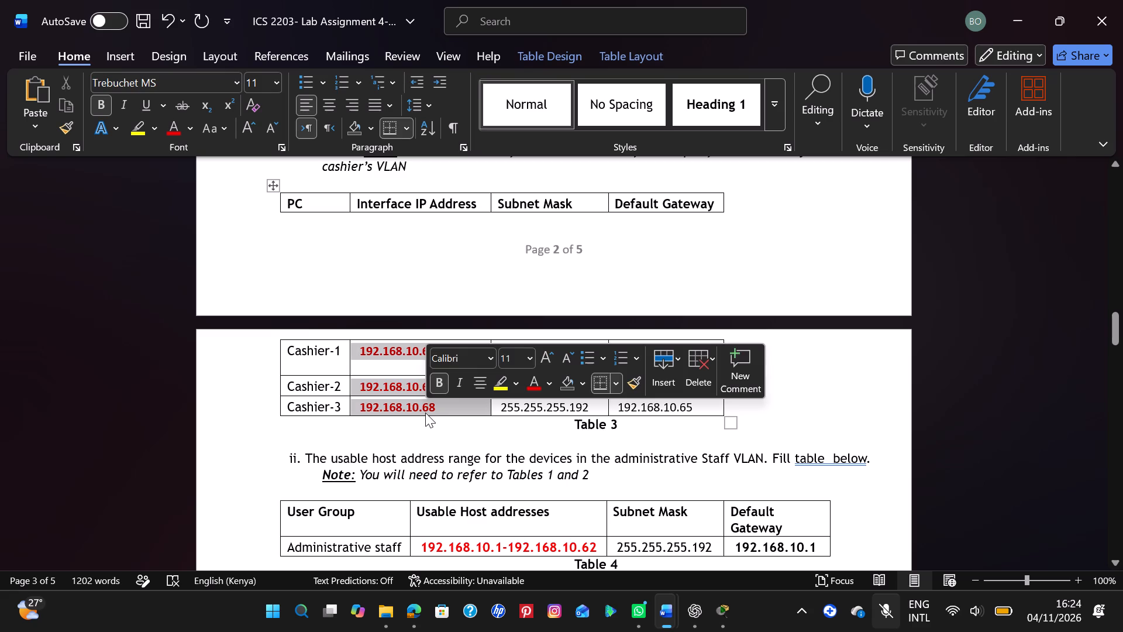
{"action": "left_click", "coordinate": [492, 355]}
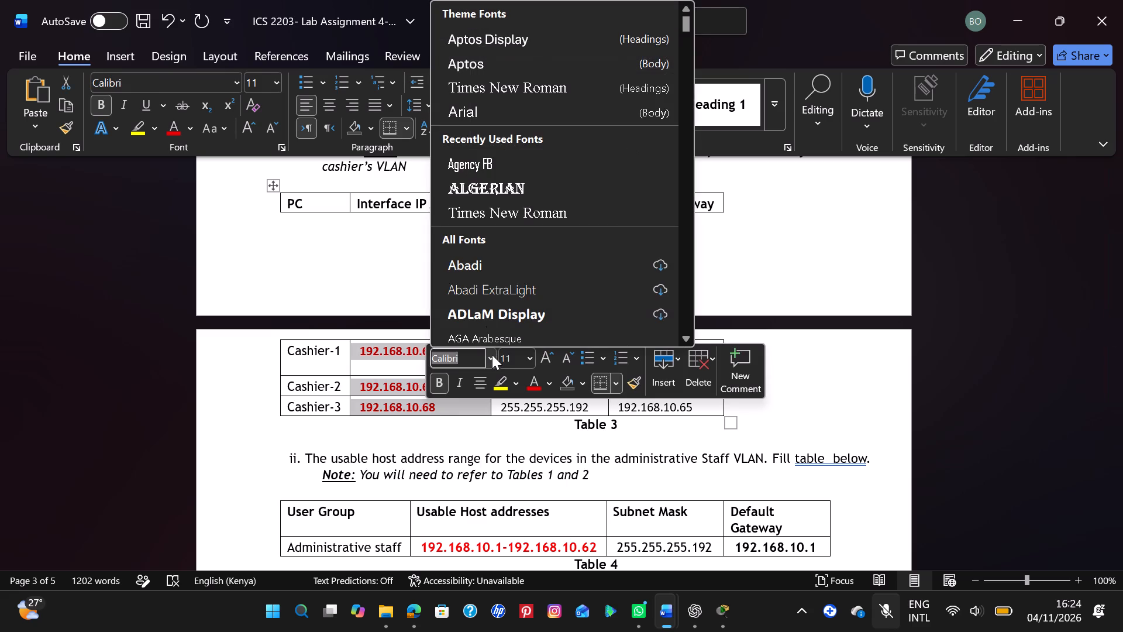
{"action": "left_click", "coordinate": [463, 355]}
{"action": "key", "text": "BackSpace"}
{"action": "key", "text": "BackSpace"}
{"action": "key", "text": "BackSpace"}
{"action": "key", "text": "BackSpace"}
{"action": "key", "text": "BackSpace"}
{"action": "key", "text": "BackSpace"}
{"action": "key", "text": "BackSpace"}
{"action": "key", "text": "BackSpace"}
{"action": "key", "text": "BackSpace"}
{"action": "key", "text": "BackSpace"}
{"action": "type", "text": "tre"}
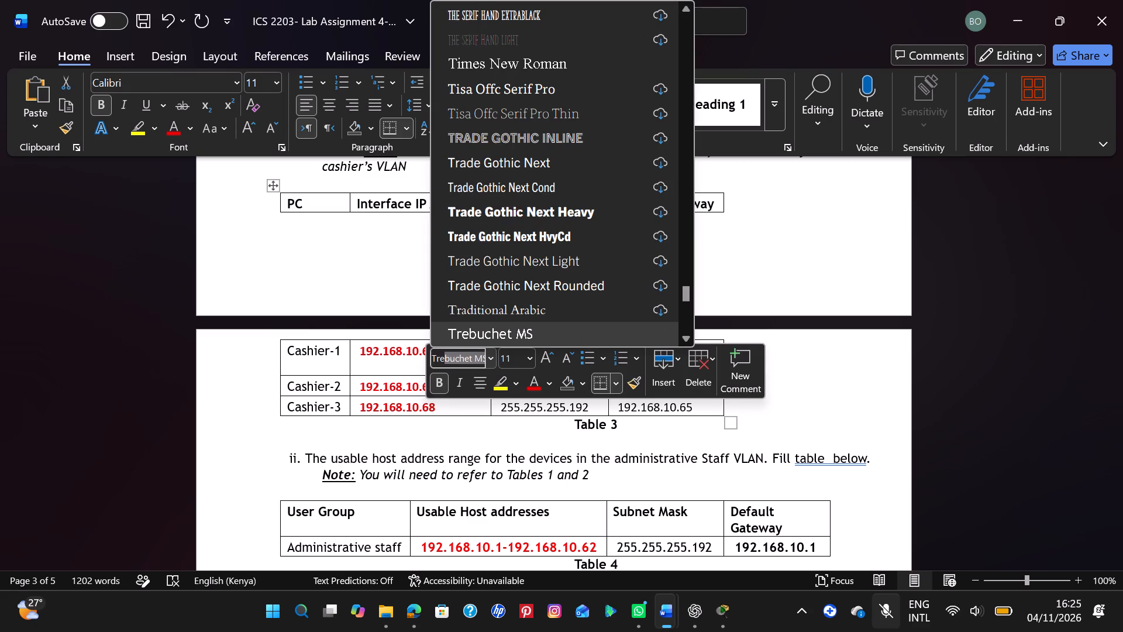
{"action": "key", "text": "Return"}
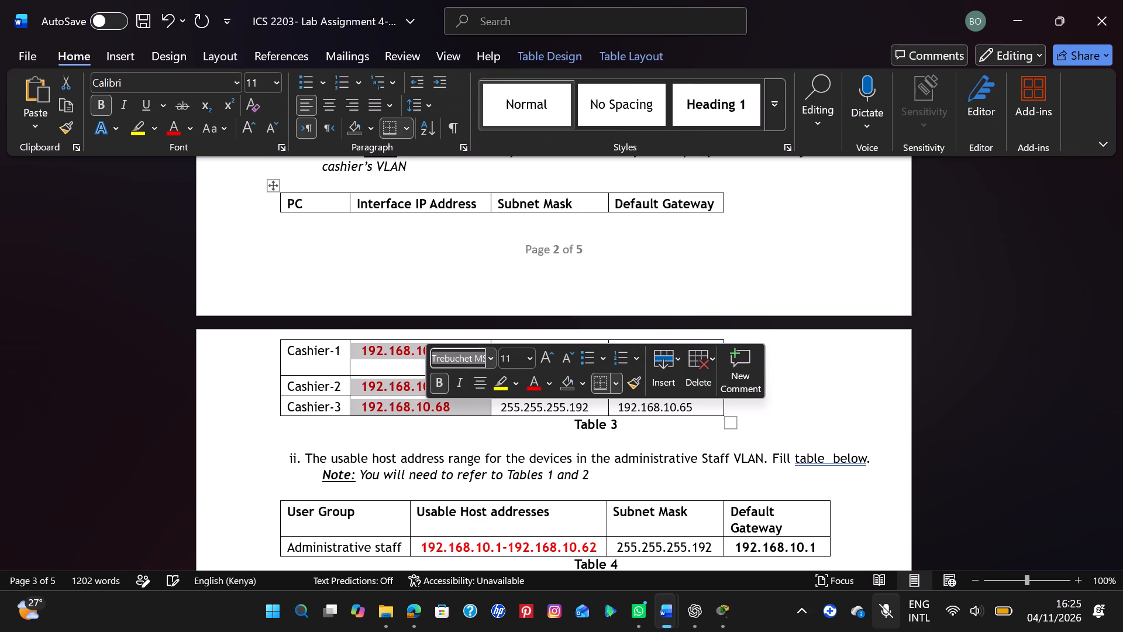
{"action": "left_click", "coordinate": [535, 406]}
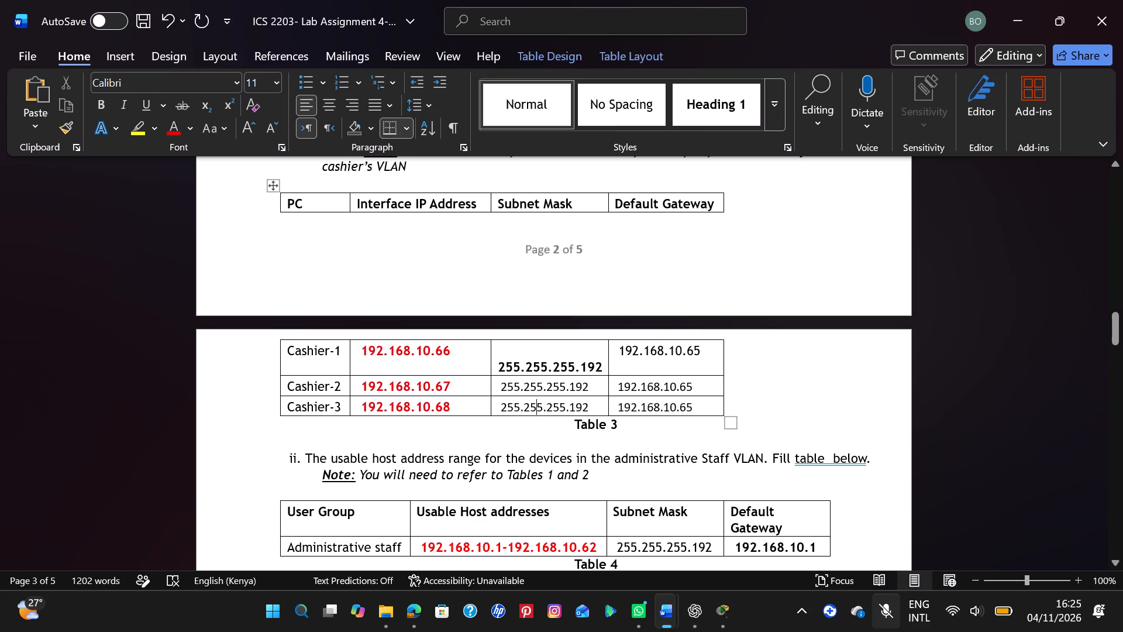
Format the three cashier subnet masks in Table 3 as bold, red Trebuchet MS text.
{"action": "left_click_drag", "start_coordinate": [498, 369], "coordinate": [584, 407]}
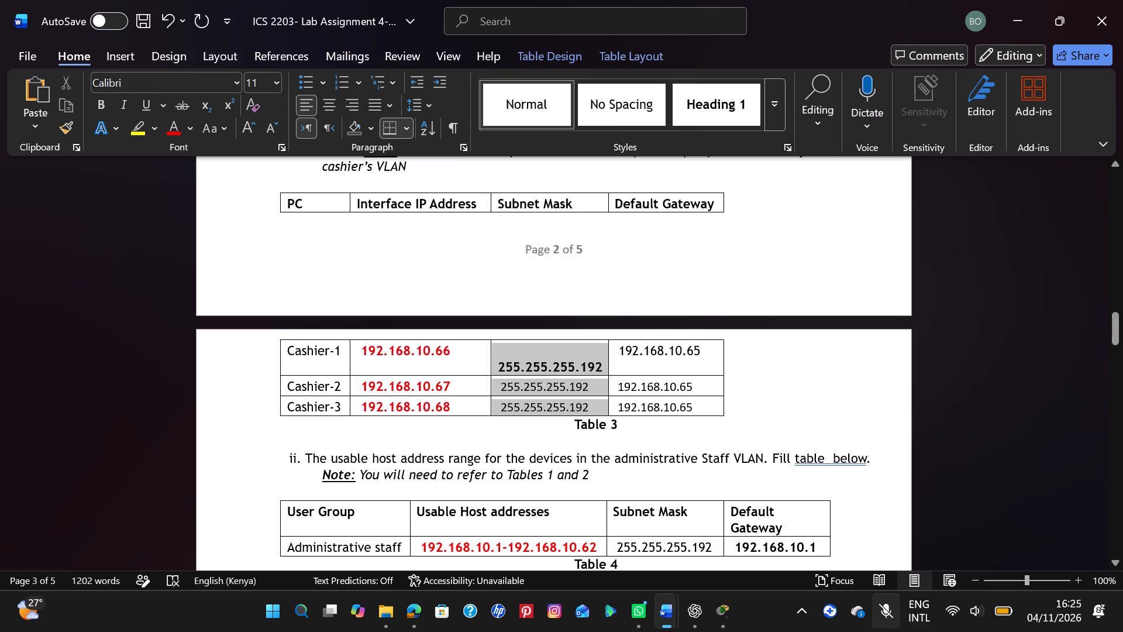
{"action": "left_click_drag", "start_coordinate": [584, 407], "coordinate": [584, 408]}
{"action": "left_click", "coordinate": [594, 375]}
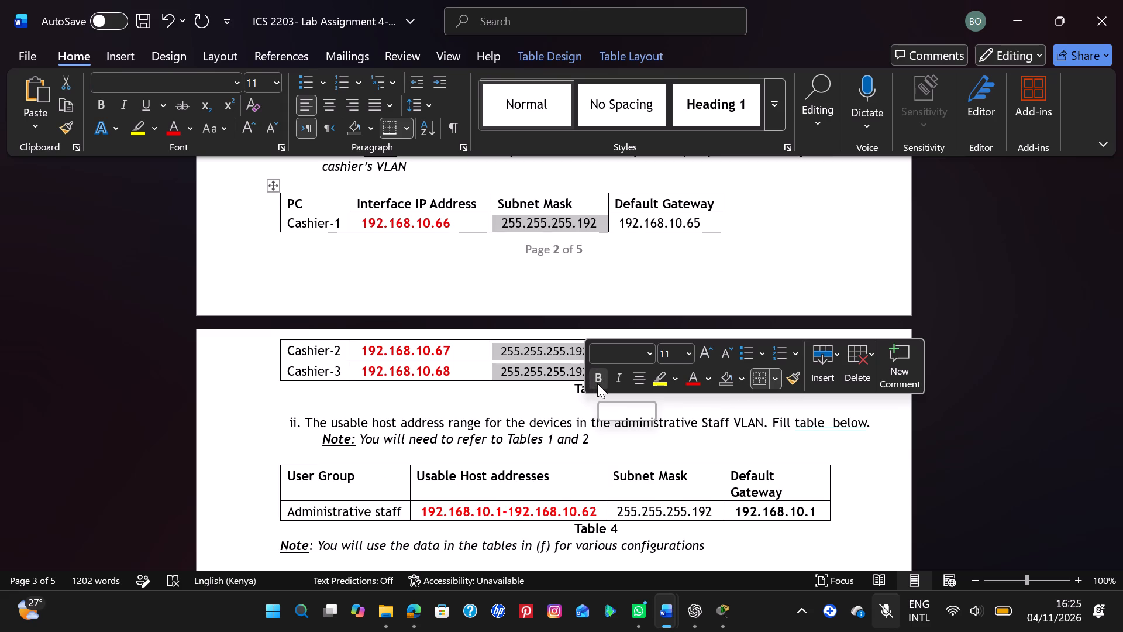
{"action": "left_click", "coordinate": [597, 383]}
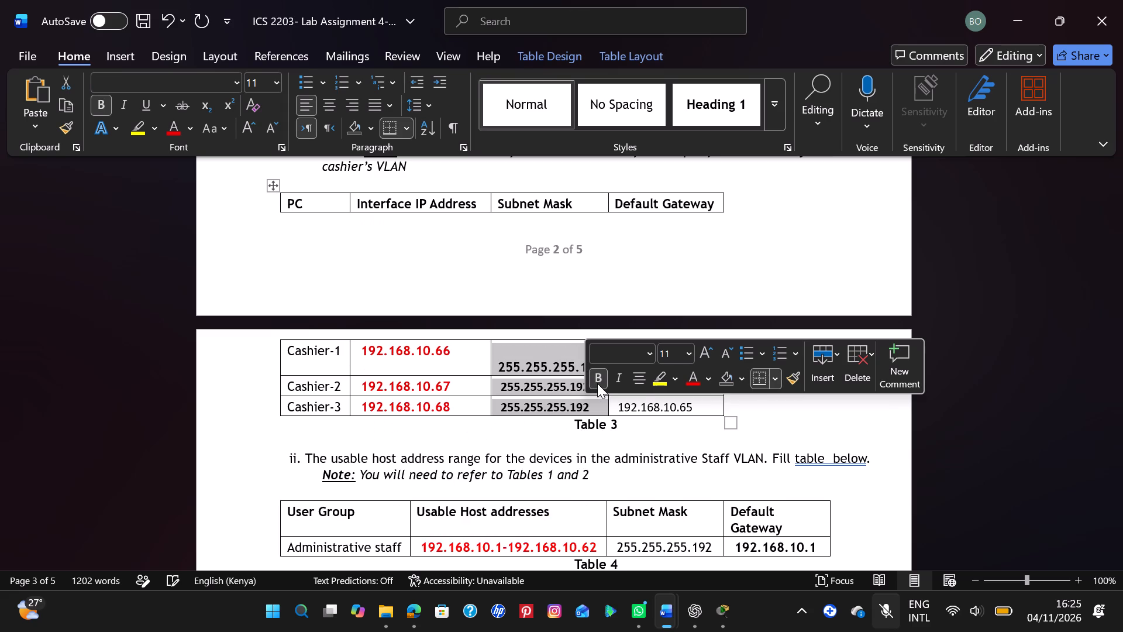
{"action": "left_click", "coordinate": [693, 379]}
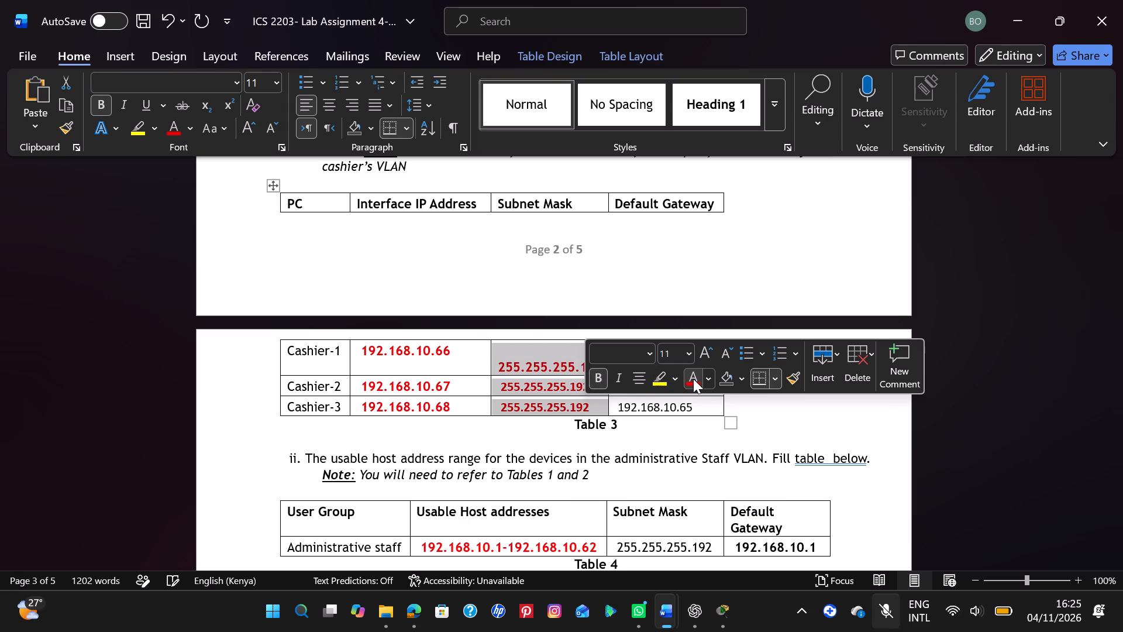
{"action": "left_click", "coordinate": [608, 352]}
{"action": "type", "text": "tre"}
{"action": "key", "text": "Return"}
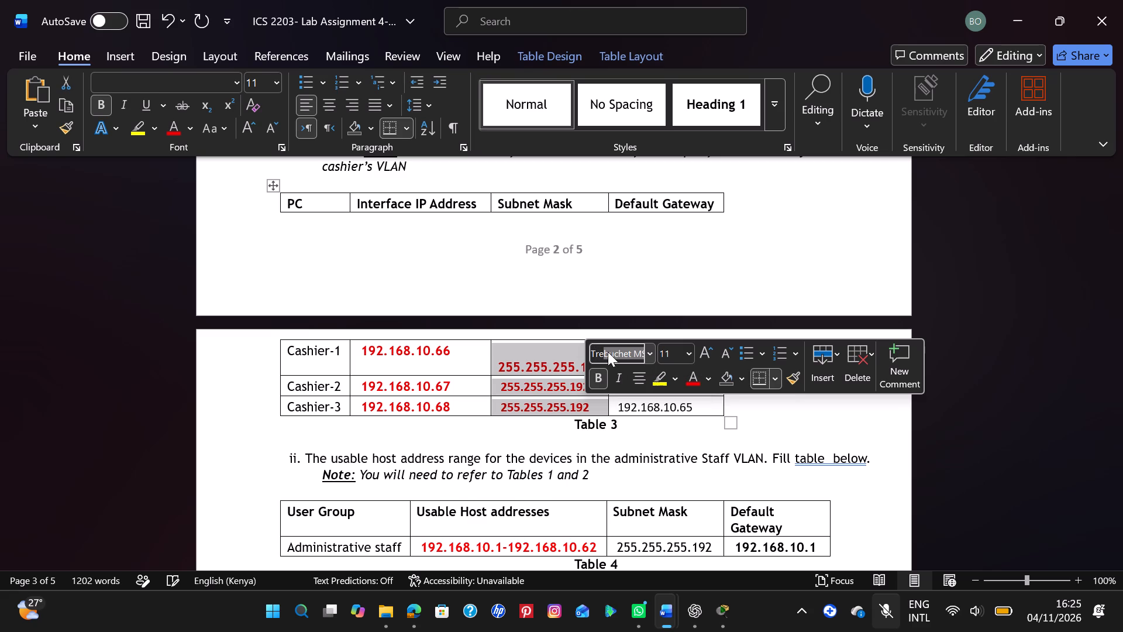
{"action": "left_click", "coordinate": [651, 420]}
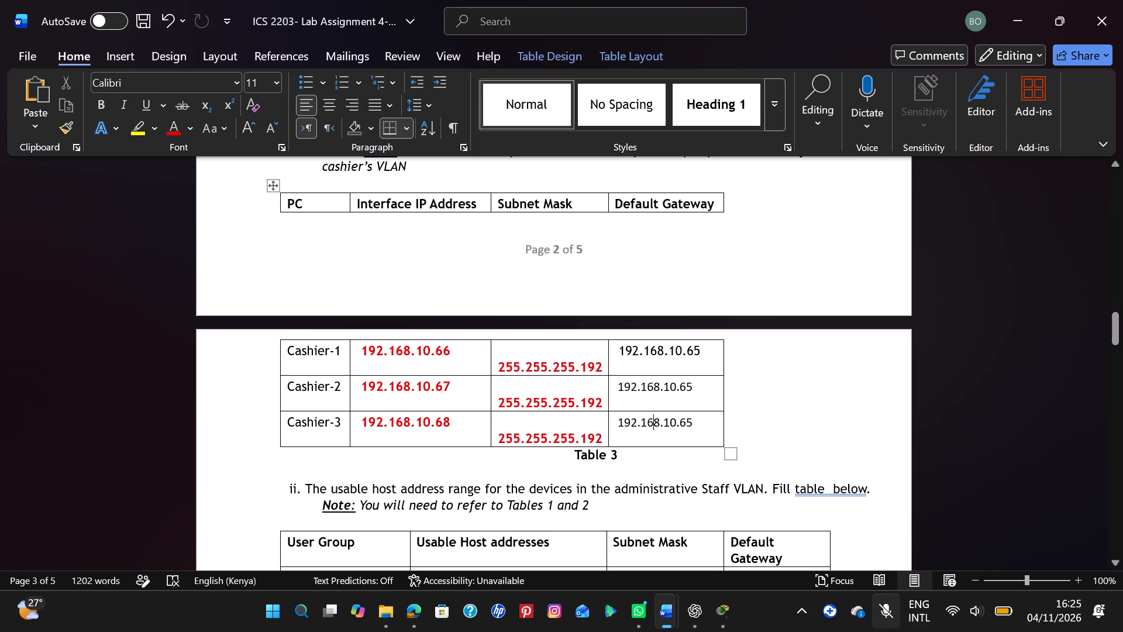
Remove the blank line above the Cashier-1 subnet mask in Table 3.
{"action": "left_click", "coordinate": [501, 366]}
{"action": "key", "text": "BackSpace"}
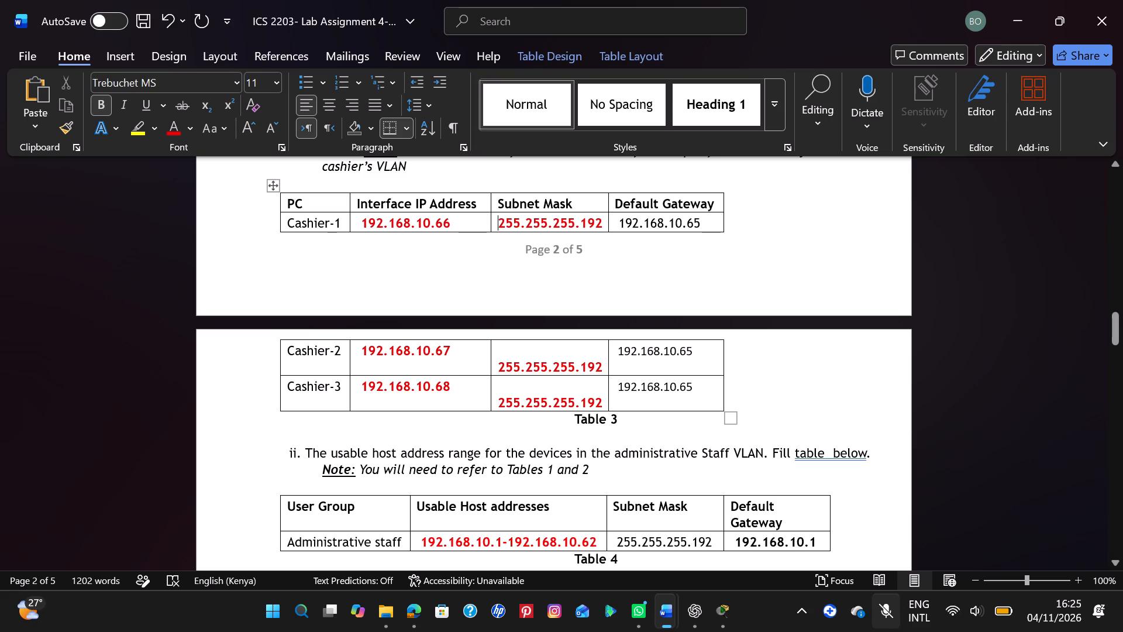
Format the three cashier default gateway addresses in Table 3 as bold, red Trebuchet MS text.
{"action": "left_click_drag", "start_coordinate": [618, 222], "coordinate": [687, 383]}
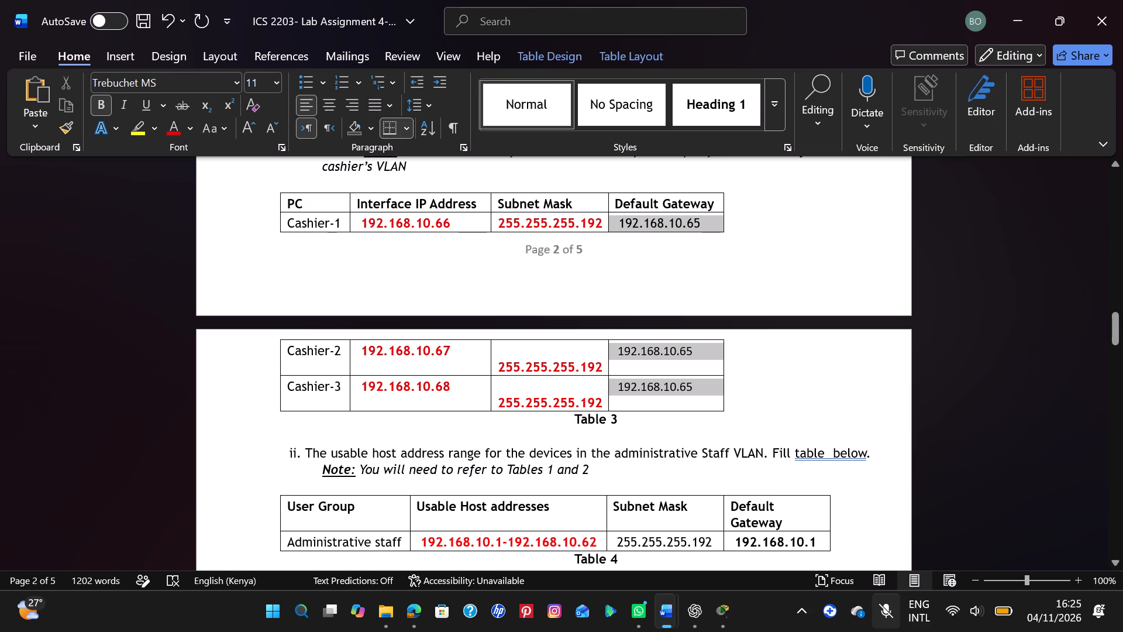
{"action": "left_click_drag", "start_coordinate": [687, 383], "coordinate": [691, 397]}
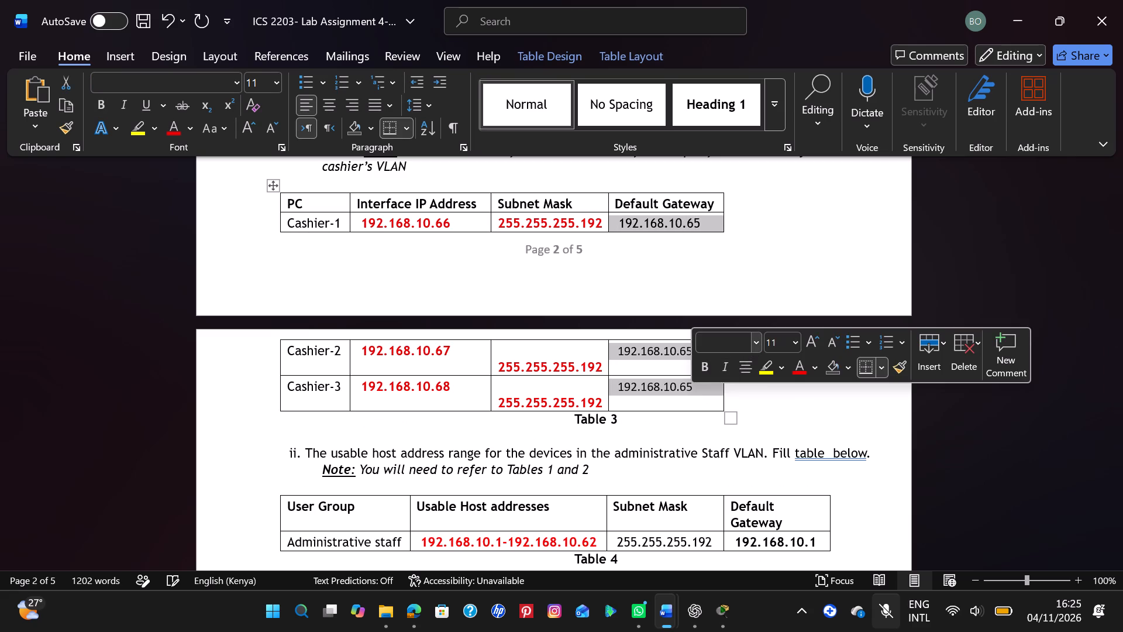
{"action": "left_click", "coordinate": [712, 346]}
{"action": "type", "text": "tre"}
{"action": "key", "text": "Return"}
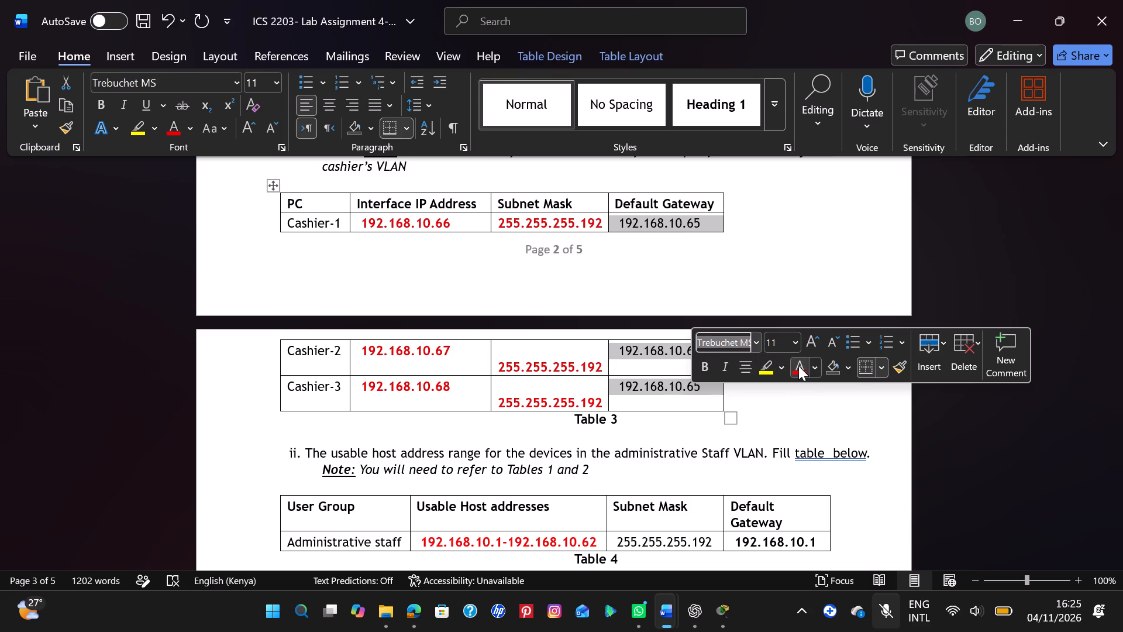
{"action": "left_click", "coordinate": [798, 366]}
{"action": "left_click", "coordinate": [707, 368]}
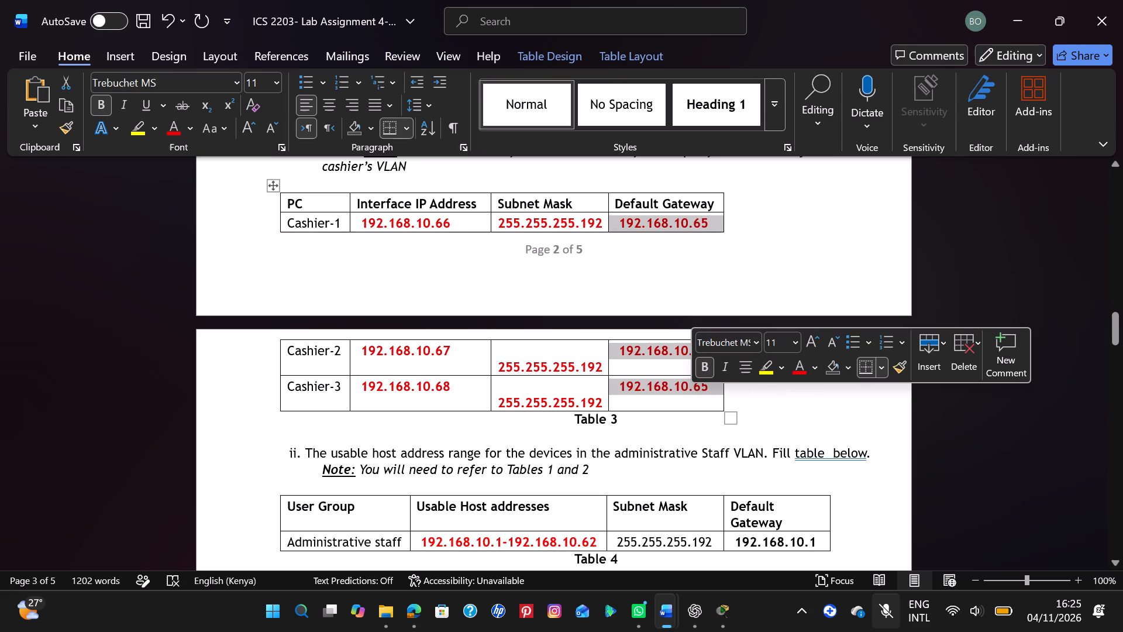
{"action": "left_click", "coordinate": [781, 410]}
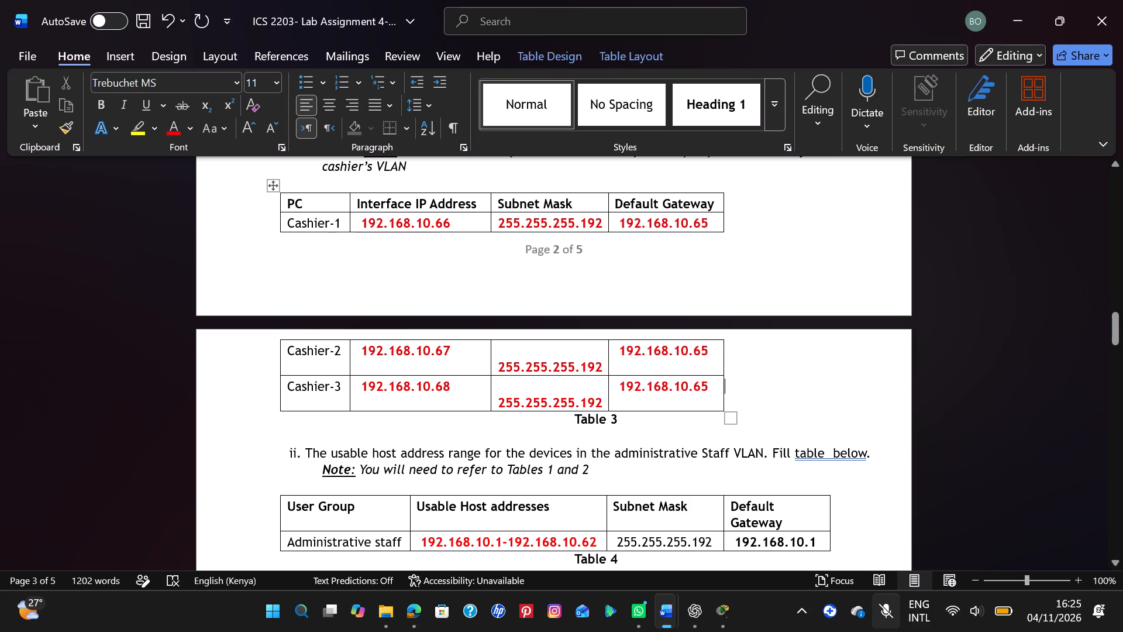
Remove the blank lines above the Cashier-2 and Cashier-3 subnet masks in Table 3.
{"action": "left_click", "coordinate": [497, 370]}
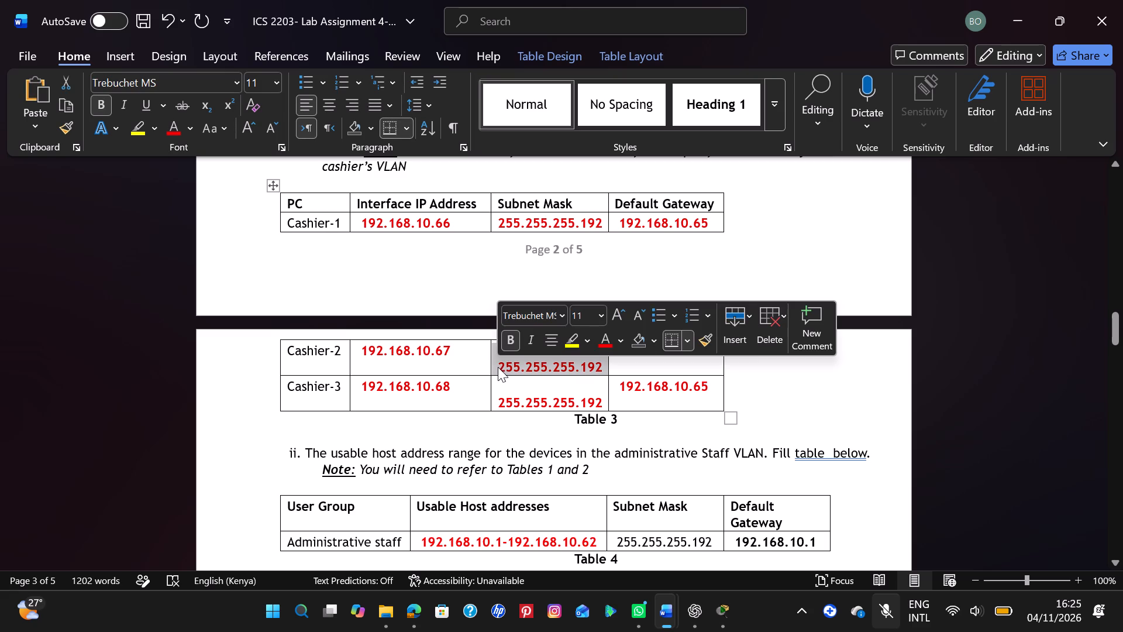
{"action": "left_click", "coordinate": [498, 367]}
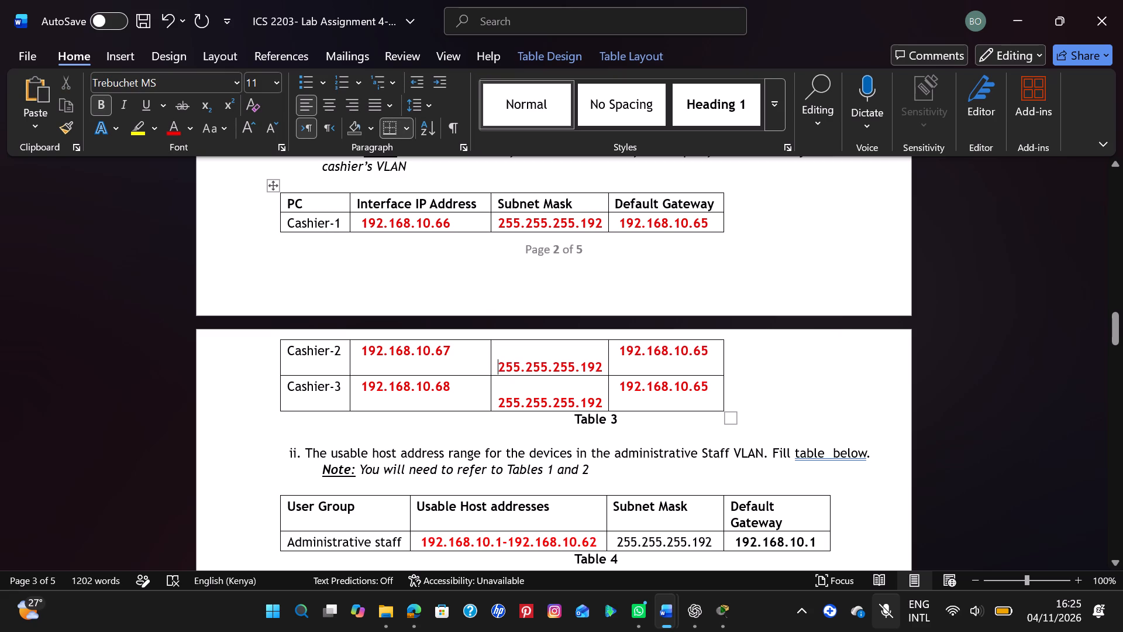
{"action": "key", "text": "BackSpace"}
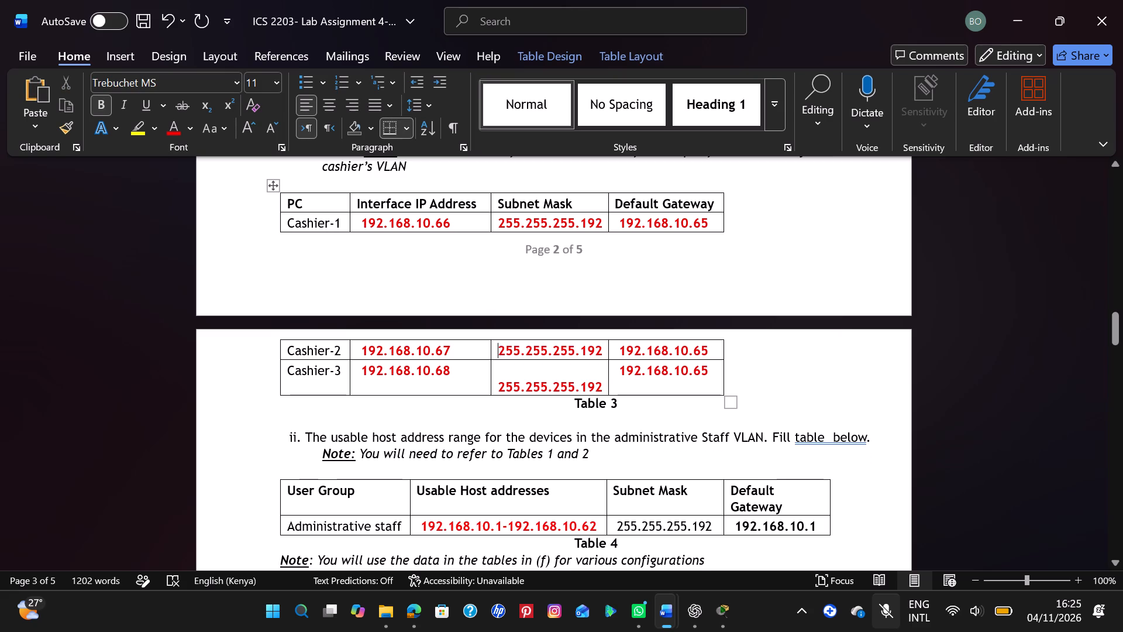
{"action": "left_click", "coordinate": [501, 389]}
{"action": "key", "text": "BackSpace"}
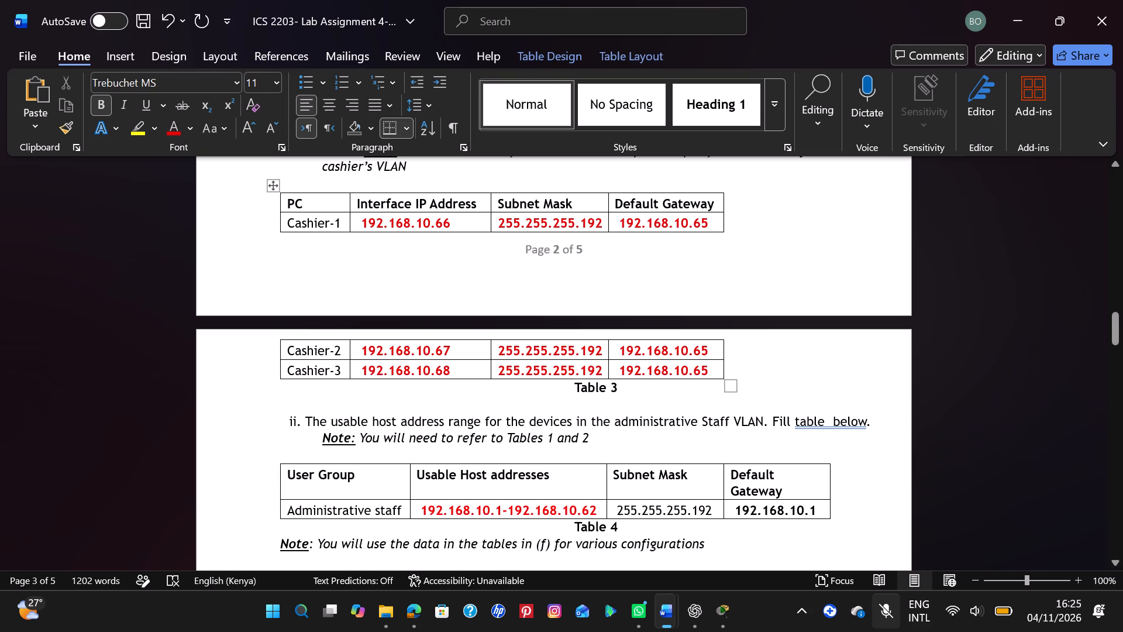
Review the Part 1 answers and the filled entries in Tables 1 and 2 for consistent formatting.
{"action": "scroll", "coordinate": [426, 384], "scroll_direction": "up", "scroll_amount": 2}
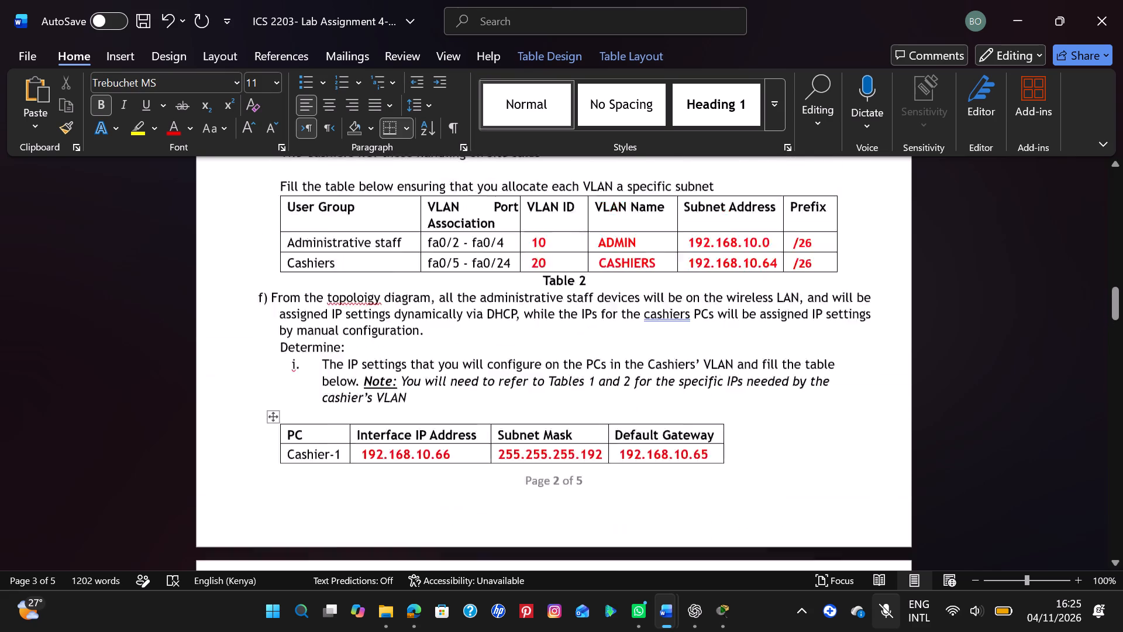
{"action": "scroll", "coordinate": [426, 384], "scroll_direction": "up", "scroll_amount": 2}
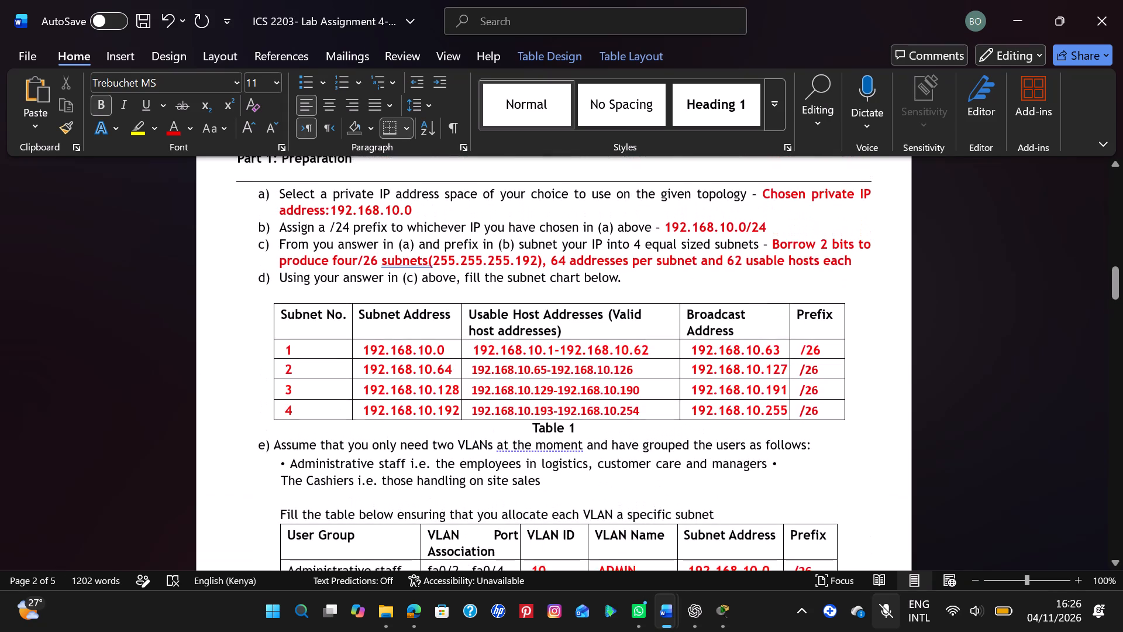
{"action": "scroll", "coordinate": [435, 370], "scroll_direction": "up", "scroll_amount": 1}
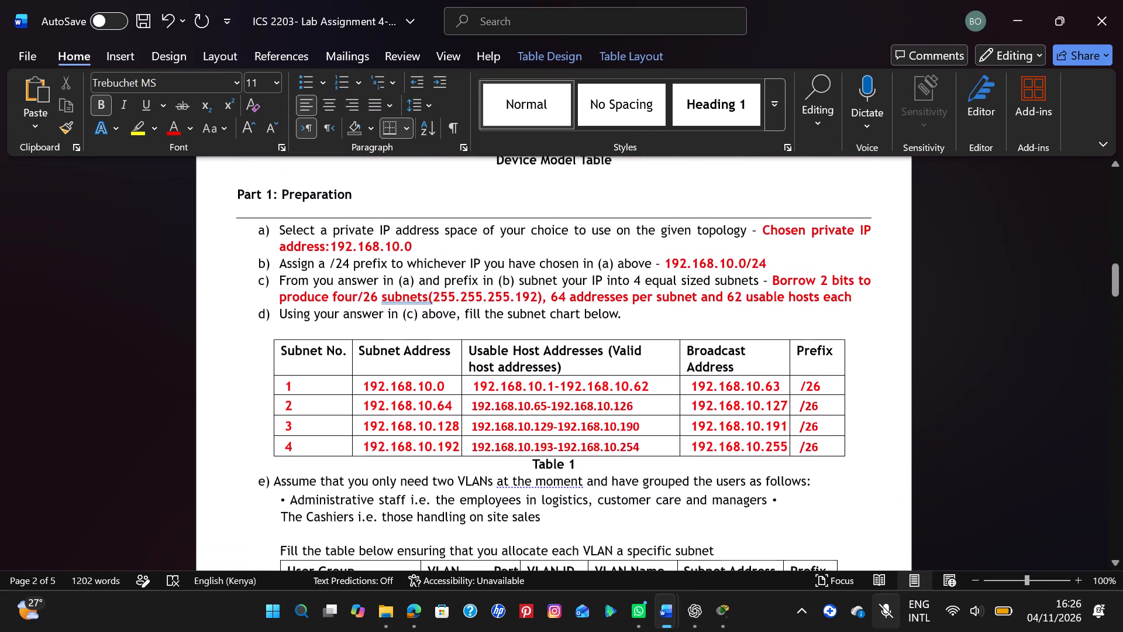
{"action": "scroll", "coordinate": [435, 370], "scroll_direction": "up", "scroll_amount": 2}
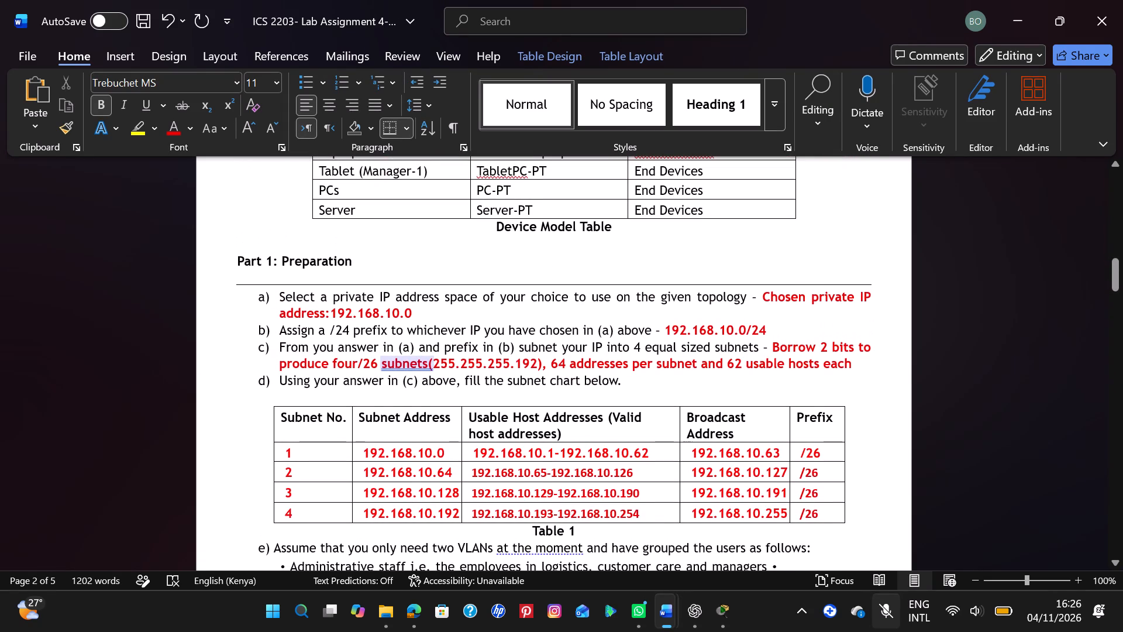
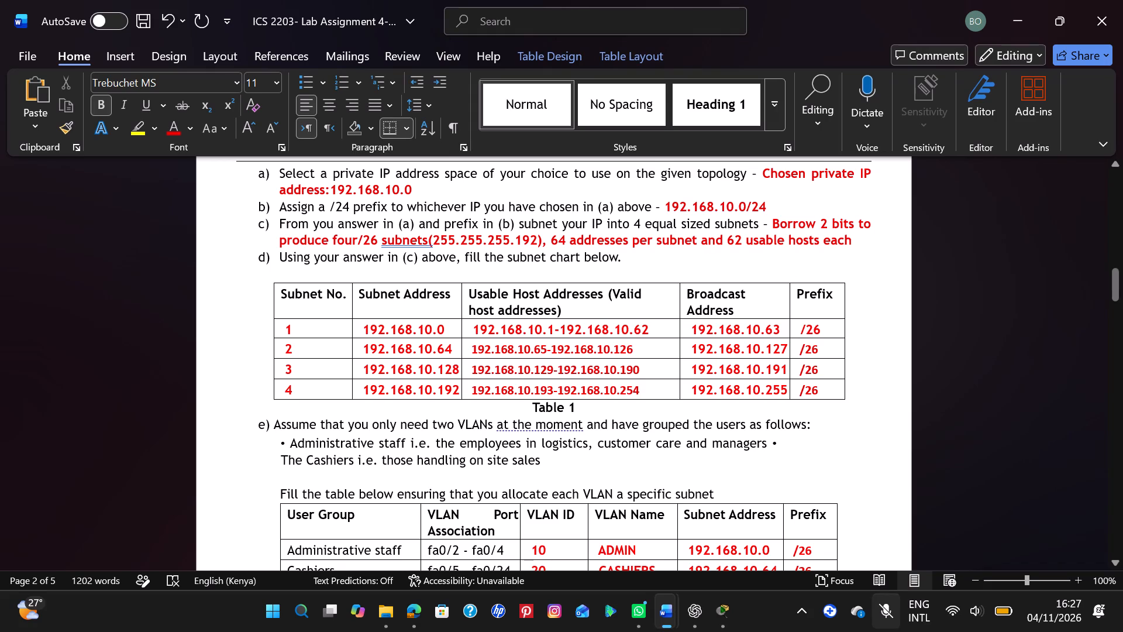
Change the four subnet addresses in Table 1 to 192.168.56.0, 192.168.56.64, 192.168.56.128 and 192.168.56.192.
{"action": "left_click", "coordinate": [432, 331]}
{"action": "key", "text": "BackSpace"}
{"action": "key", "text": "BackSpace"}
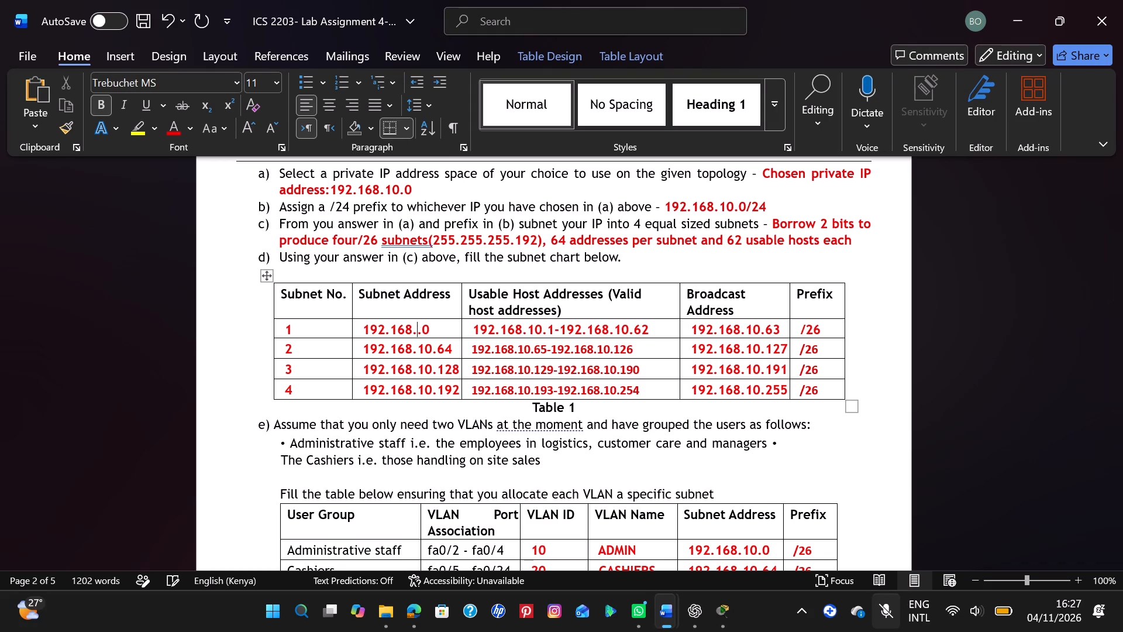
{"action": "type", "text": "56"}
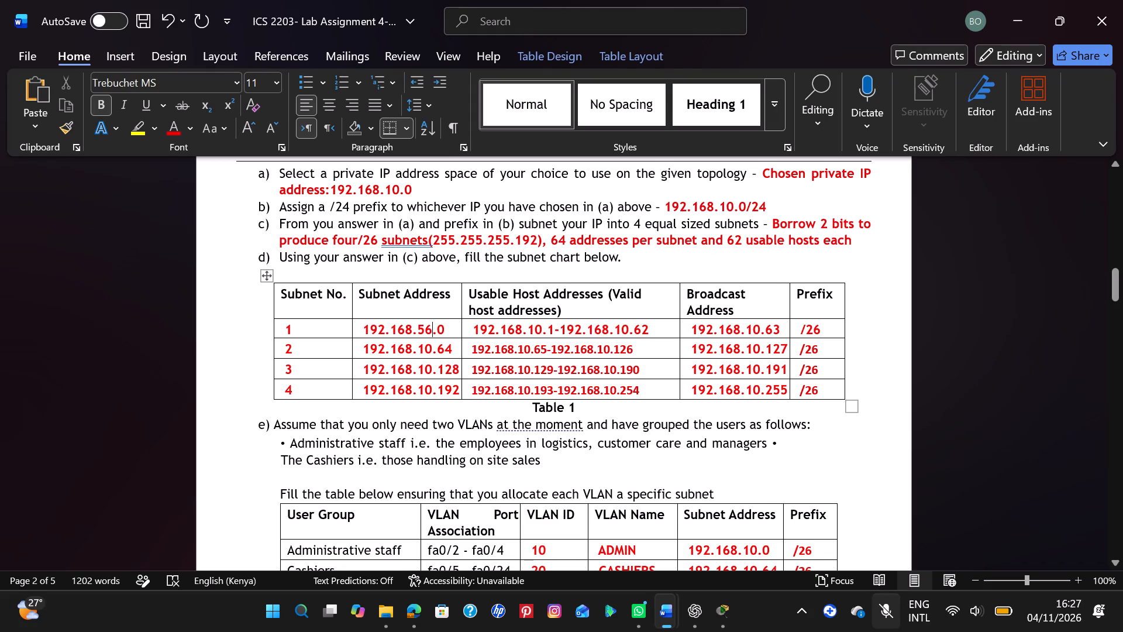
{"action": "left_click", "coordinate": [432, 353]}
{"action": "key", "text": "BackSpace"}
{"action": "key", "text": "BackSpace"}
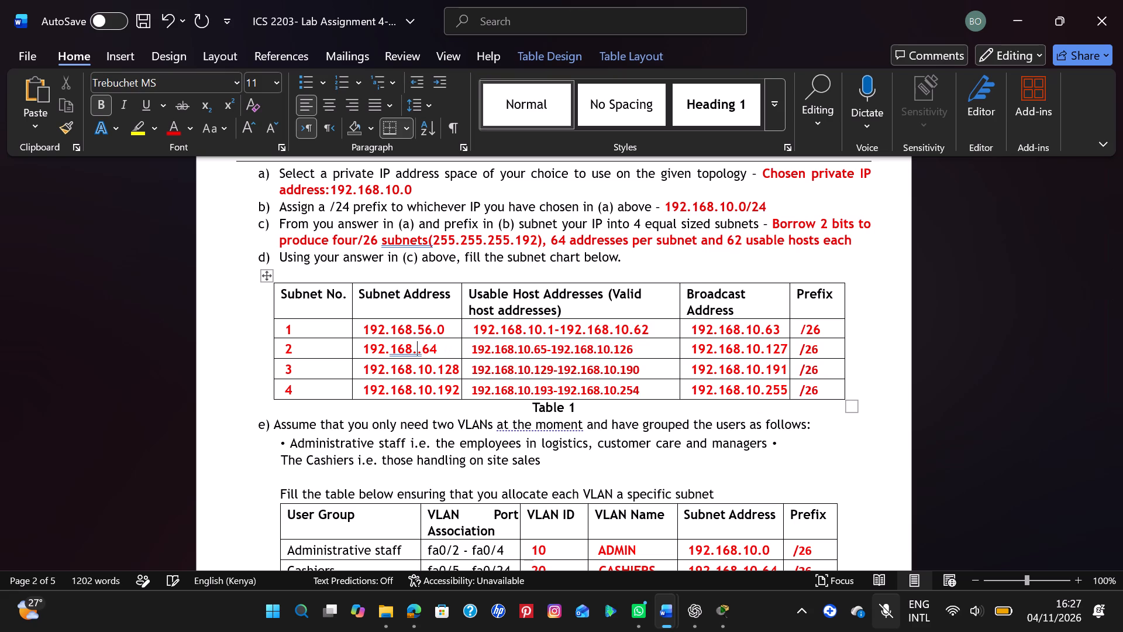
{"action": "type", "text": "56"}
{"action": "left_click", "coordinate": [430, 373]}
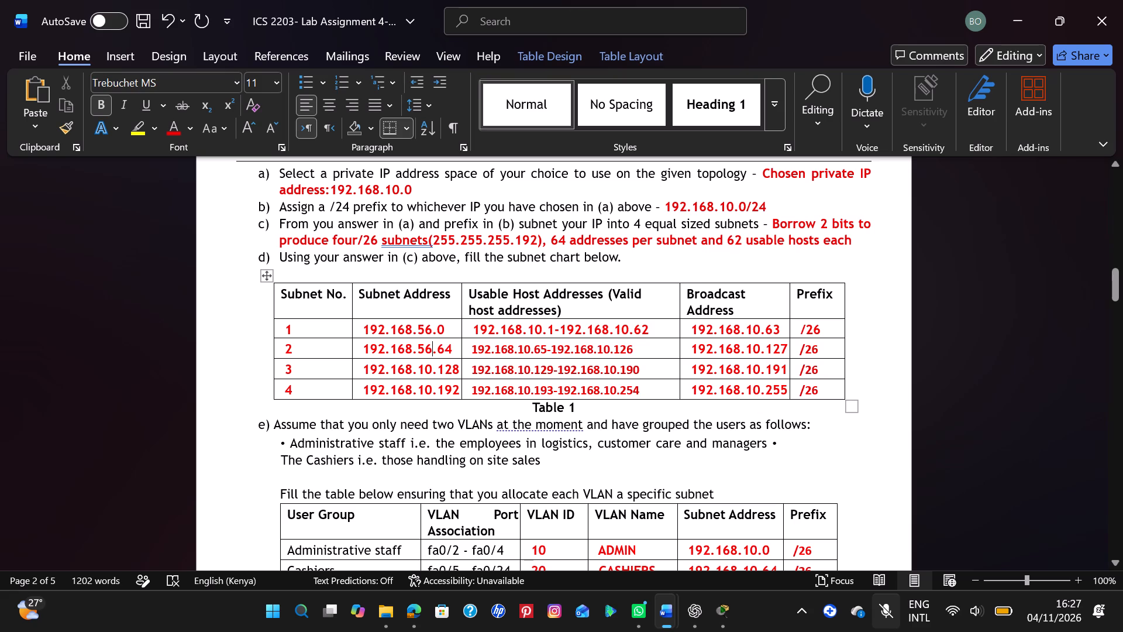
{"action": "key", "text": "BackSpace"}
{"action": "key", "text": "BackSpace"}
{"action": "type", "text": "56"}
{"action": "left_click", "coordinate": [430, 389]}
{"action": "key", "text": "BackSpace"}
{"action": "key", "text": "BackSpace"}
{"action": "type", "text": "56"}
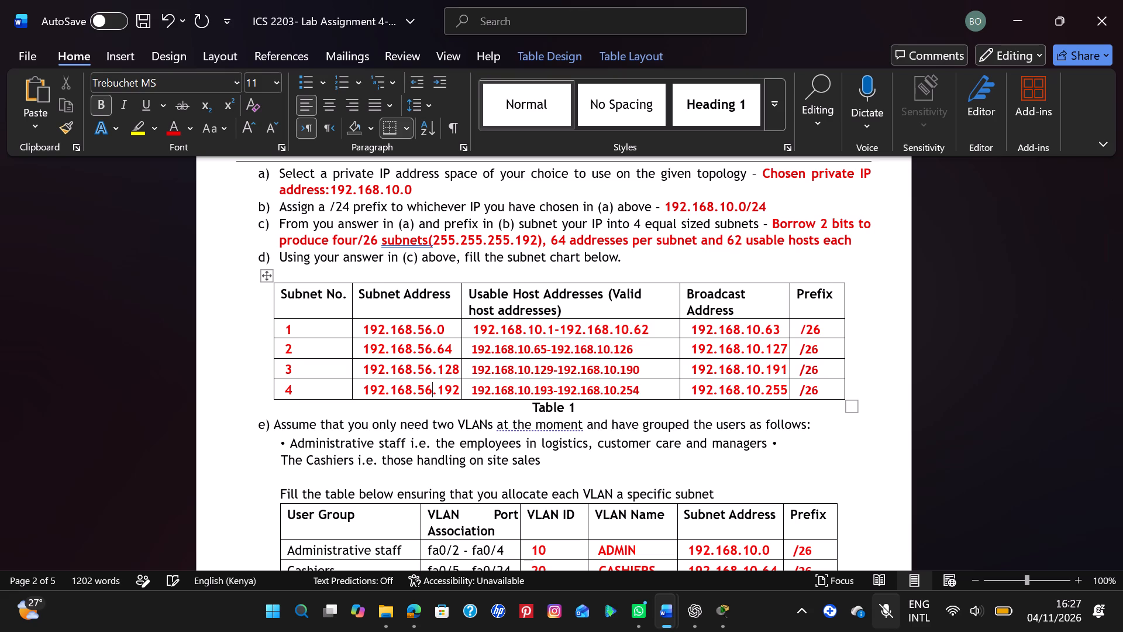
Change the usable host range of subnet 1 in Table 1 to 192.168.56.1-192.168.56.62.
{"action": "left_click", "coordinate": [540, 328]}
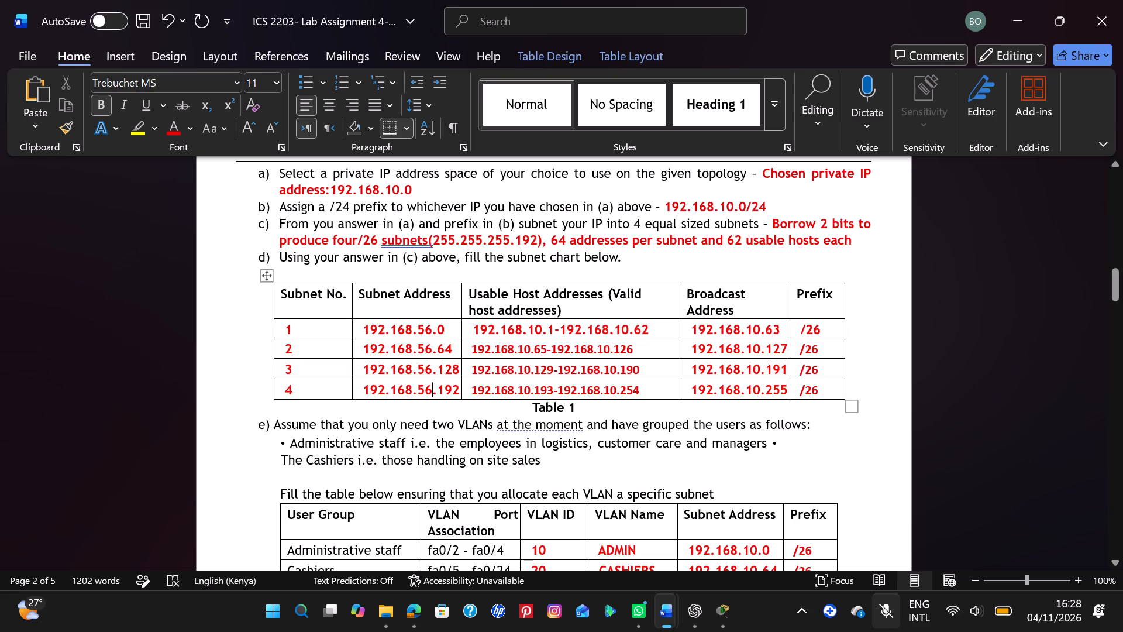
{"action": "key", "text": "BackSpace"}
{"action": "key", "text": "BackSpace"}
{"action": "type", "text": "56"}
{"action": "left_click", "coordinate": [629, 329]}
{"action": "key", "text": "BackSpace"}
{"action": "key", "text": "BackSpace"}
{"action": "type", "text": "56"}
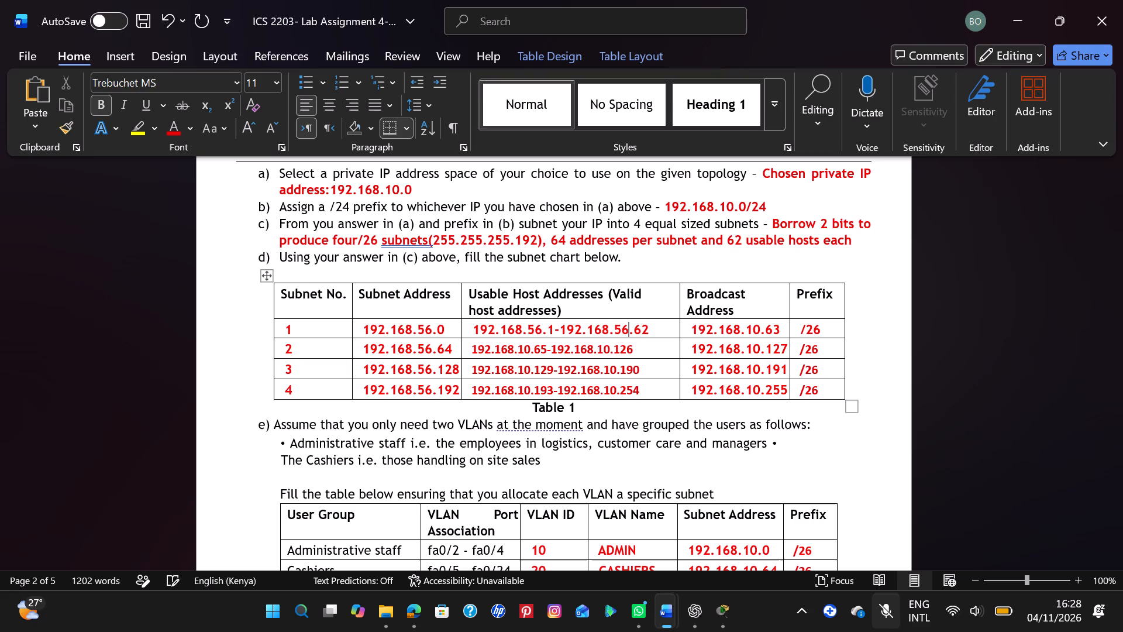
Change the usable host range of subnet 2 in Table 1 to 192.168.56.65-192.168.56.126.
{"action": "left_click", "coordinate": [532, 353]}
{"action": "key", "text": "Left"}
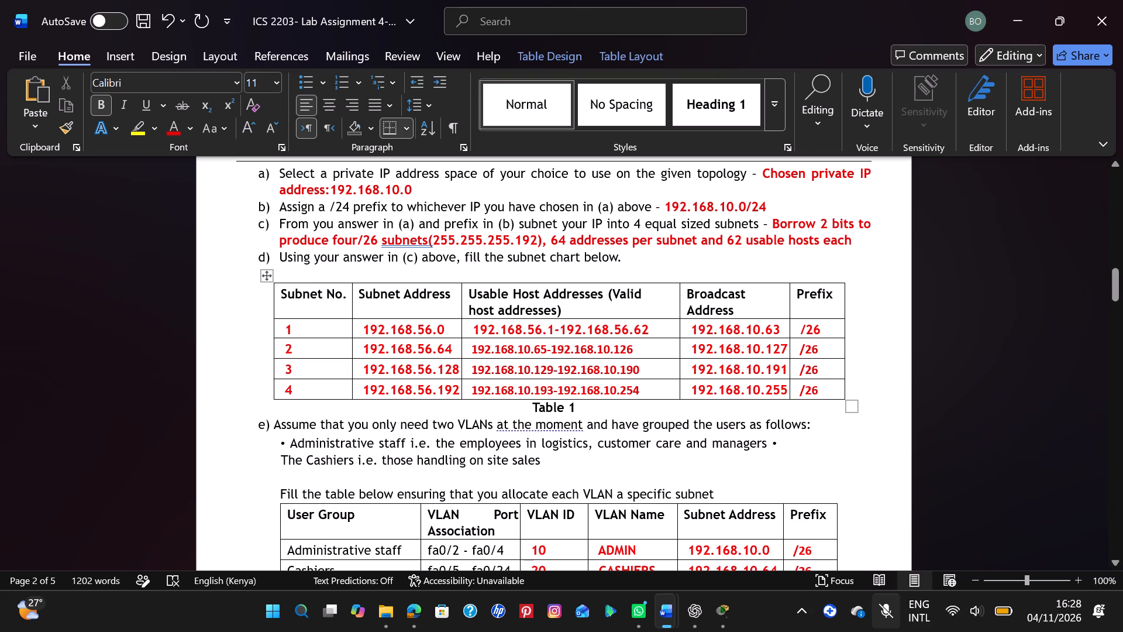
{"action": "key", "text": "BackSpace"}
{"action": "key", "text": "BackSpace"}
{"action": "type", "text": "56"}
{"action": "left_click", "coordinate": [608, 348]}
{"action": "key", "text": "BackSpace"}
{"action": "key", "text": "BackSpace"}
{"action": "type", "text": "57"}
{"action": "key", "text": "BackSpace"}
{"action": "key", "text": "6"}
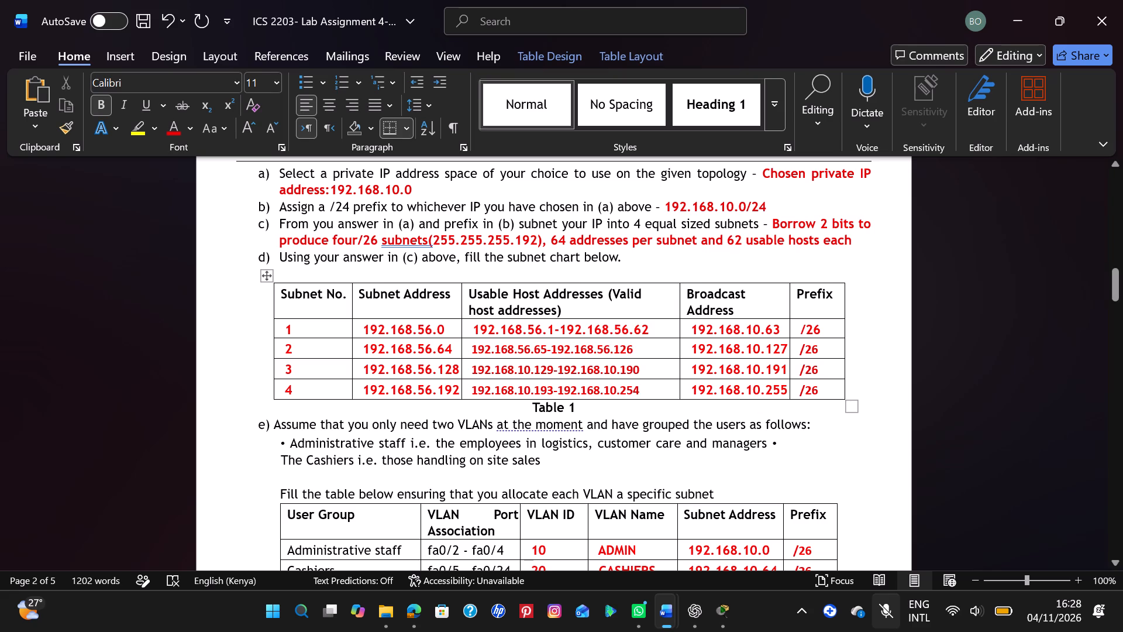
Change the usable host ranges in Table 1 to 192.168.56.129-192.168.56.190 for subnet 3 and 192.168.56.193-192.168.56.254 for subnet 4.
{"action": "left_click", "coordinate": [529, 372]}
{"action": "key", "text": "BackSpace"}
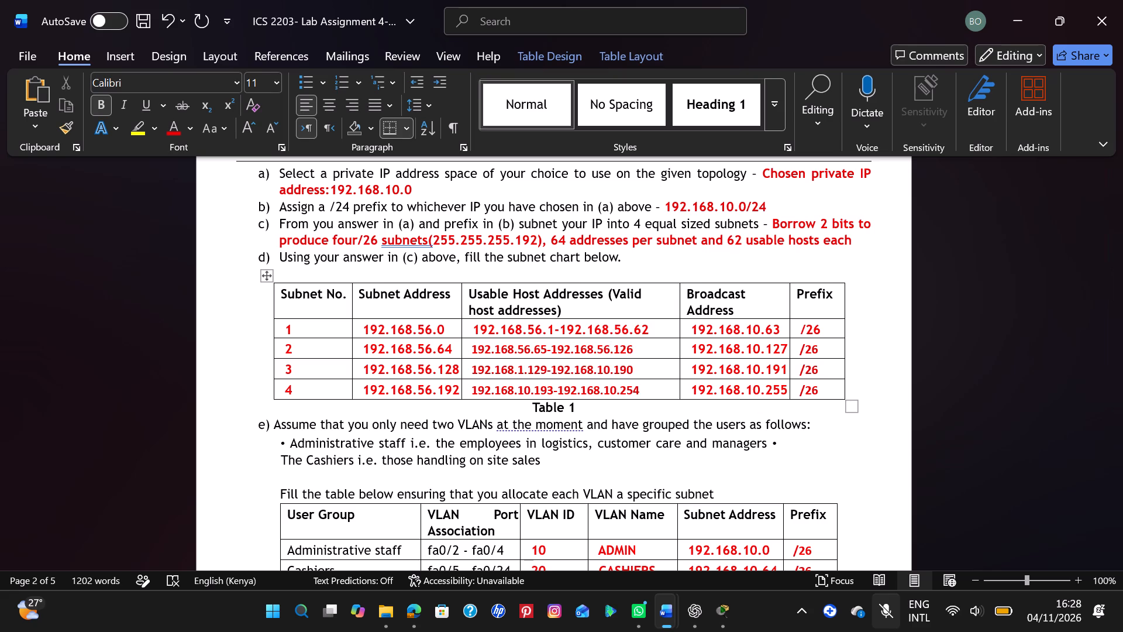
{"action": "key", "text": "BackSpace"}
{"action": "type", "text": "56"}
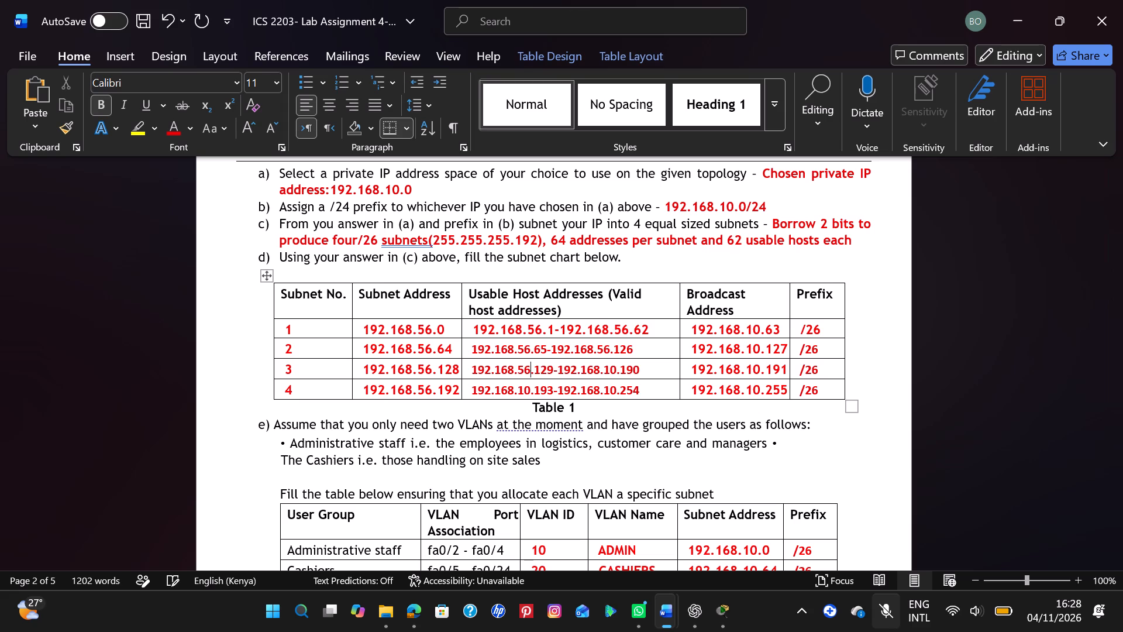
{"action": "left_click", "coordinate": [530, 388]}
{"action": "key", "text": "BackSpace"}
{"action": "key", "text": "BackSpace"}
{"action": "type", "text": "56"}
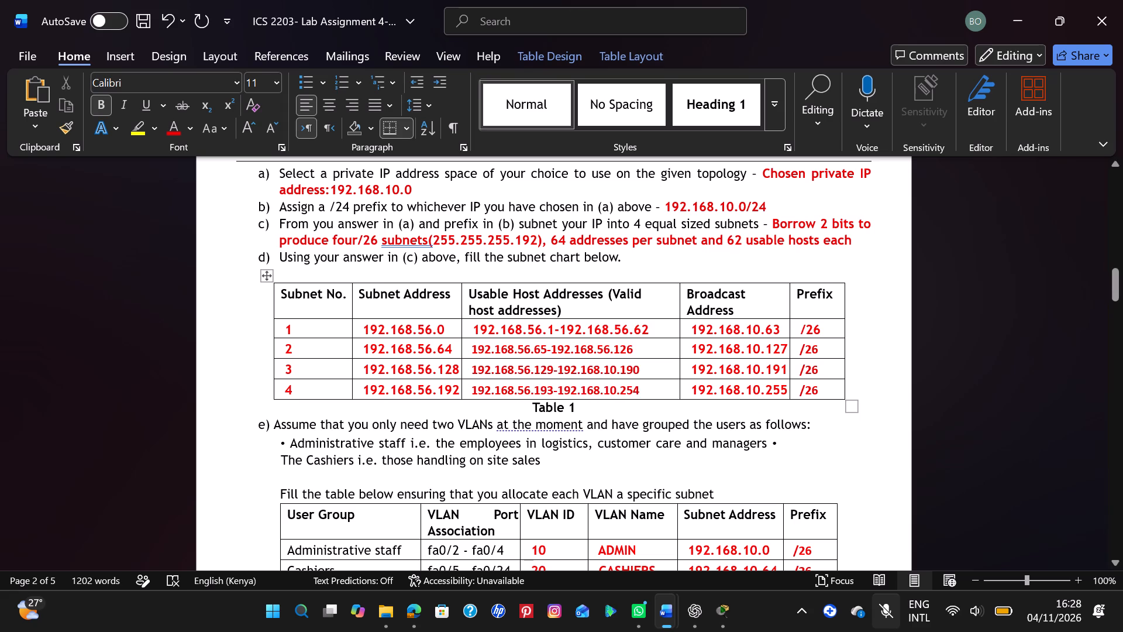
{"action": "left_click", "coordinate": [616, 370]}
{"action": "key", "text": "BackSpace"}
{"action": "key", "text": "BackSpace"}
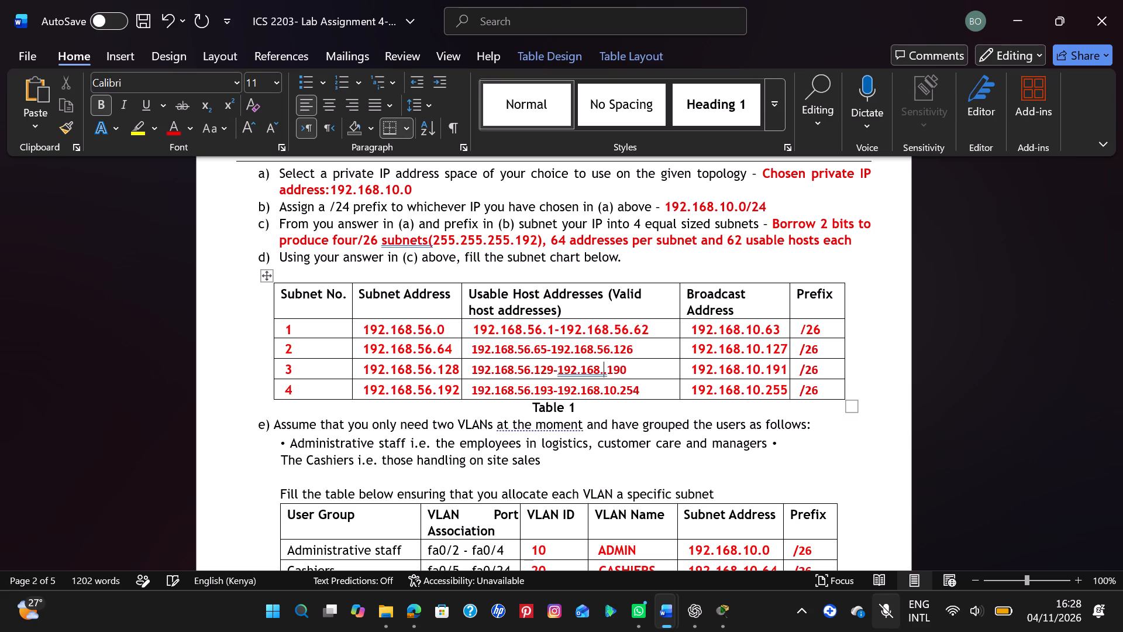
{"action": "type", "text": "56"}
{"action": "left_click", "coordinate": [616, 393]}
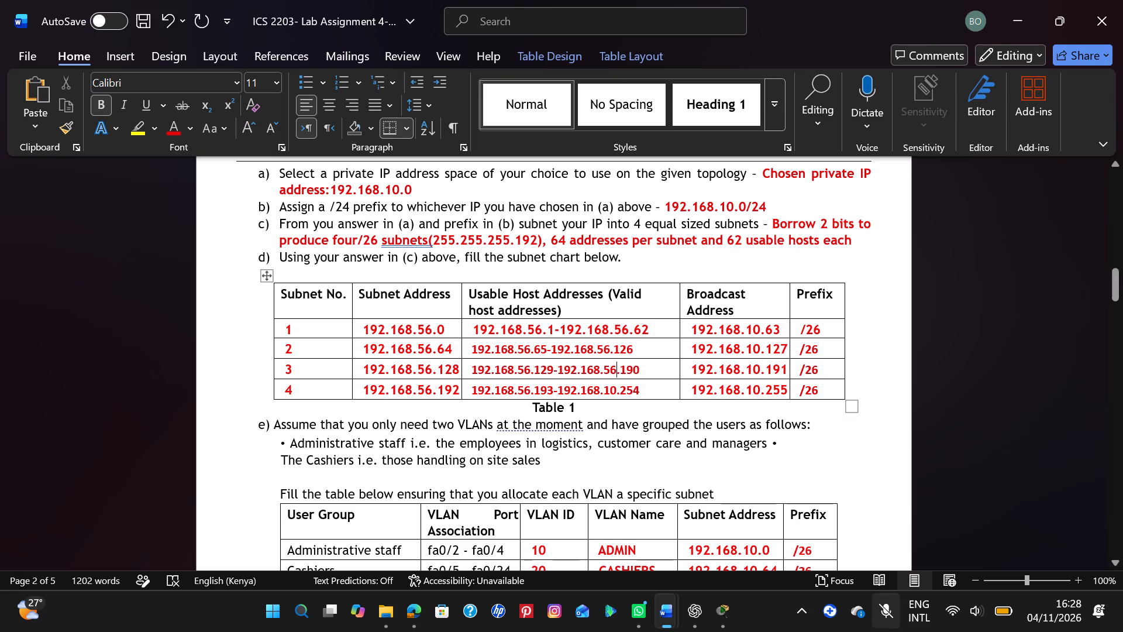
{"action": "key", "text": "BackSpace"}
{"action": "key", "text": "BackSpace"}
{"action": "type", "text": "56"}
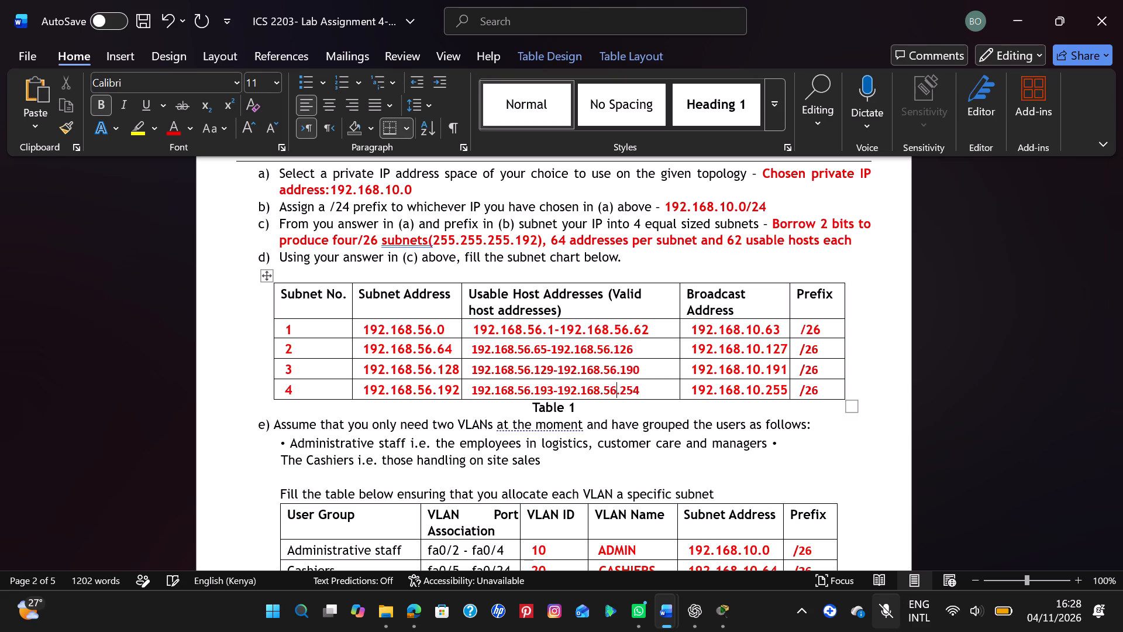
Change the four broadcast addresses in Table 1 to 192.168.56.63, 192.168.56.127, 192.168.56.191 and 192.168.56.255.
{"action": "left_click", "coordinate": [760, 331]}
{"action": "key", "text": "BackSpace"}
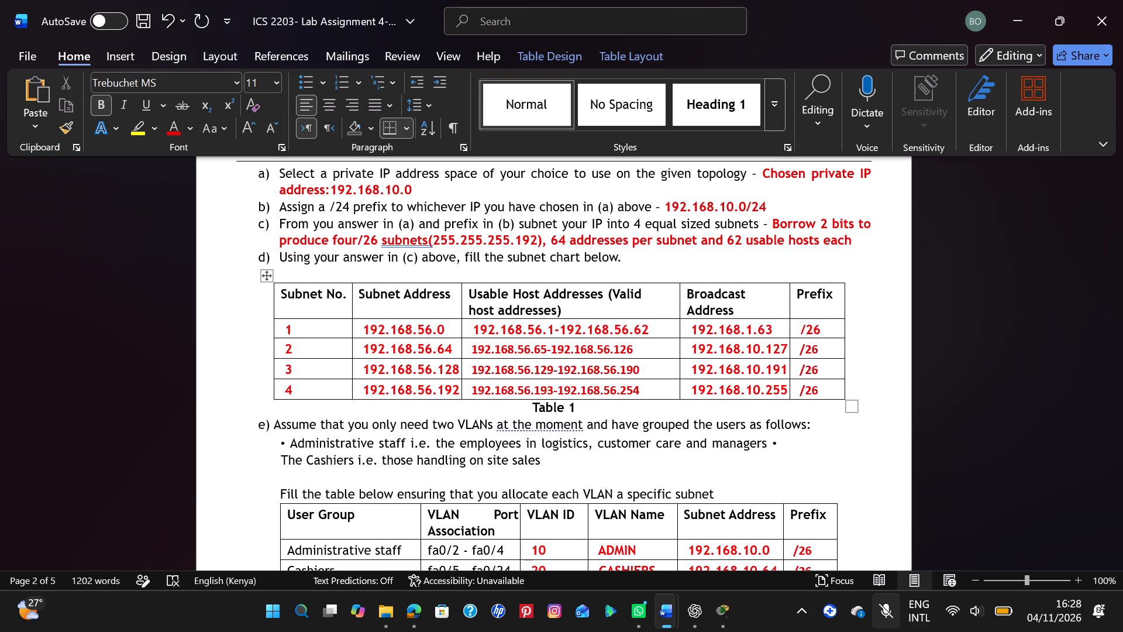
{"action": "key", "text": "BackSpace"}
{"action": "type", "text": "56"}
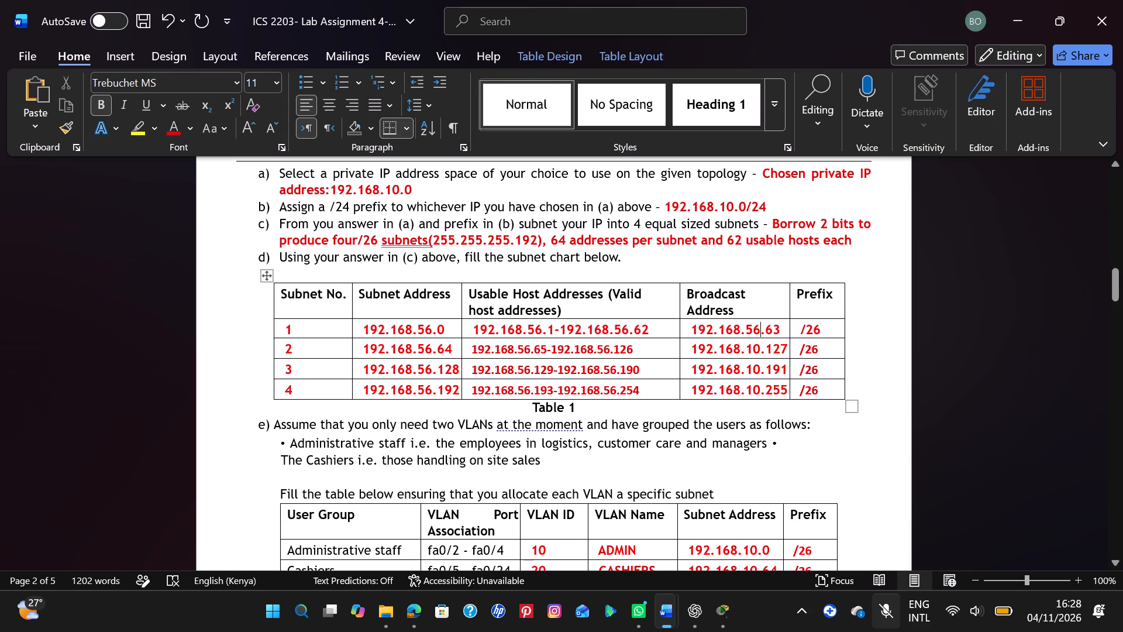
{"action": "left_click", "coordinate": [759, 351]}
{"action": "key", "text": "BackSpace"}
{"action": "key", "text": "BackSpace"}
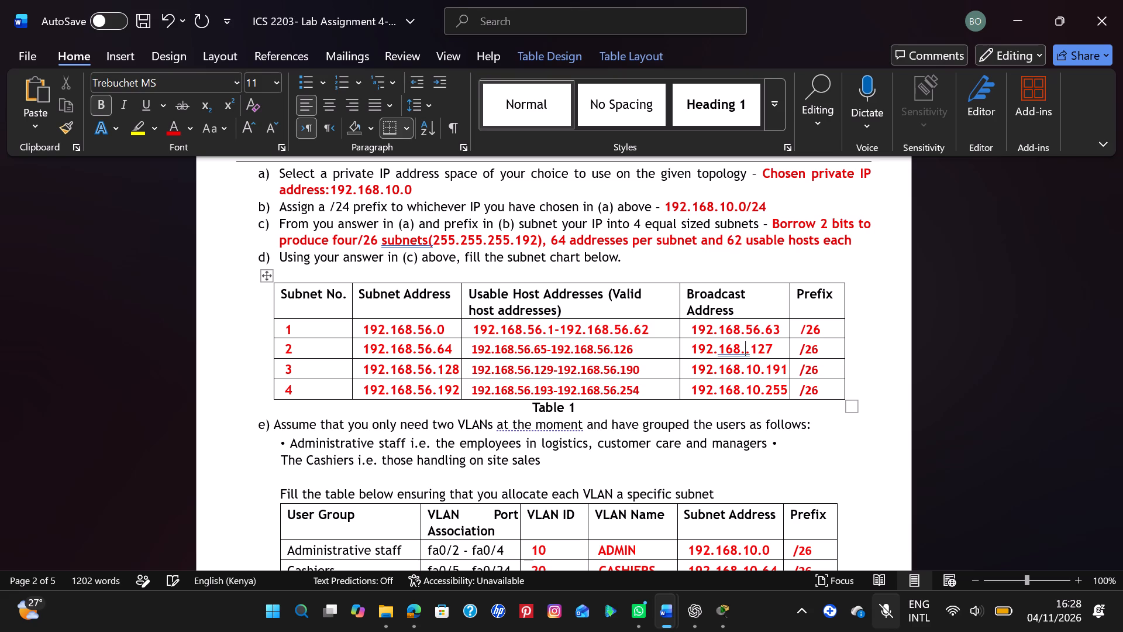
{"action": "type", "text": "56"}
{"action": "left_click", "coordinate": [759, 367]}
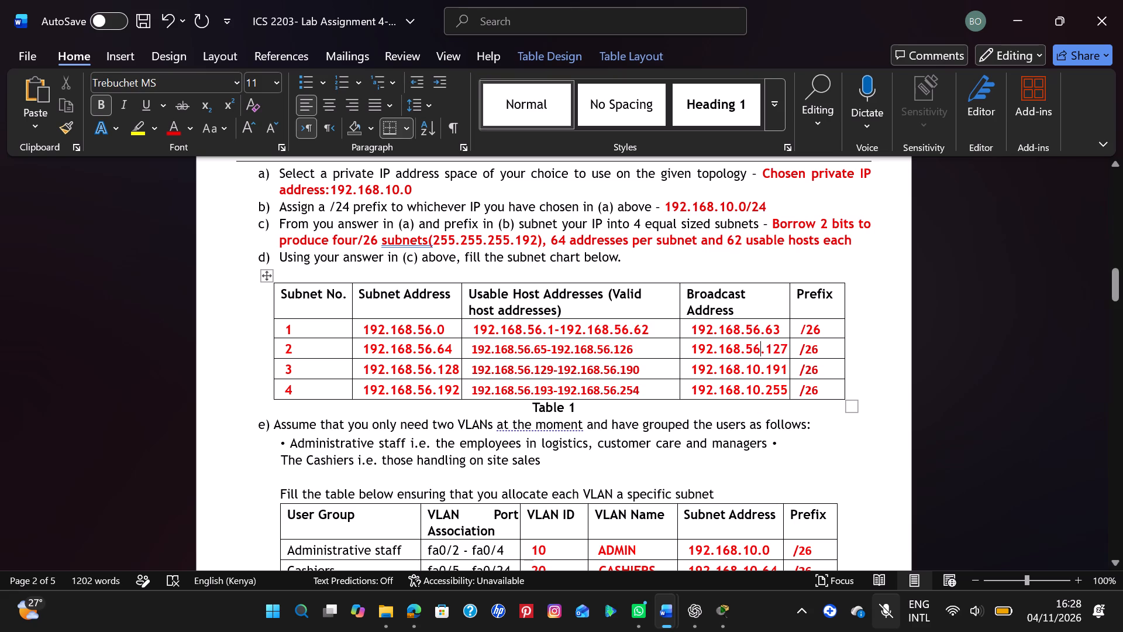
{"action": "key", "text": "BackSpace"}
{"action": "key", "text": "BackSpace"}
{"action": "type", "text": "56"}
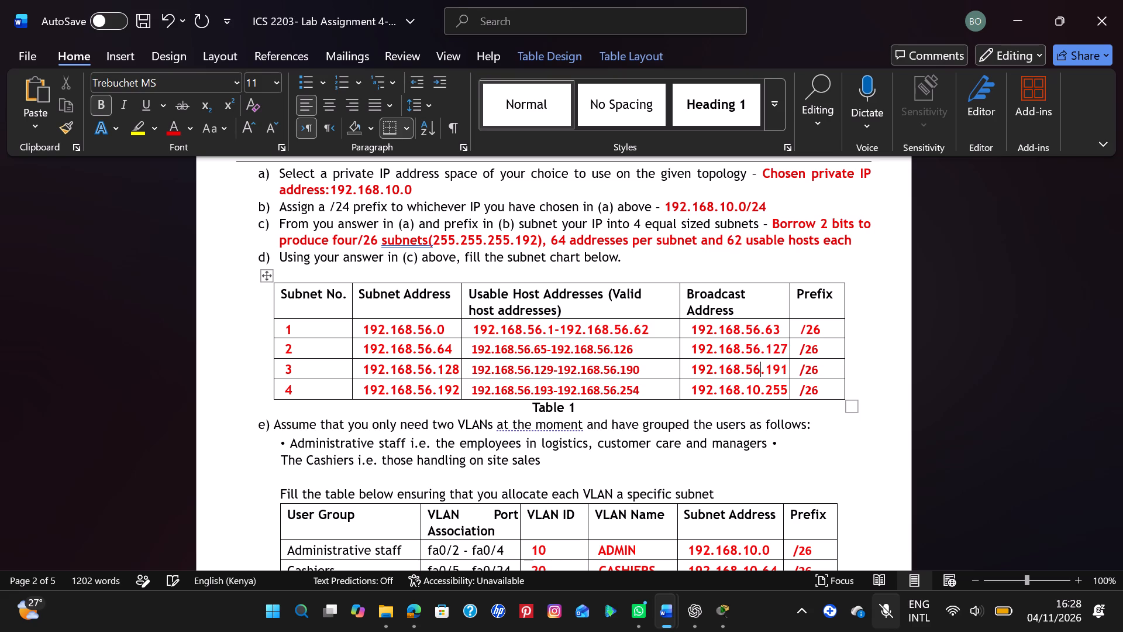
{"action": "left_click", "coordinate": [760, 396]}
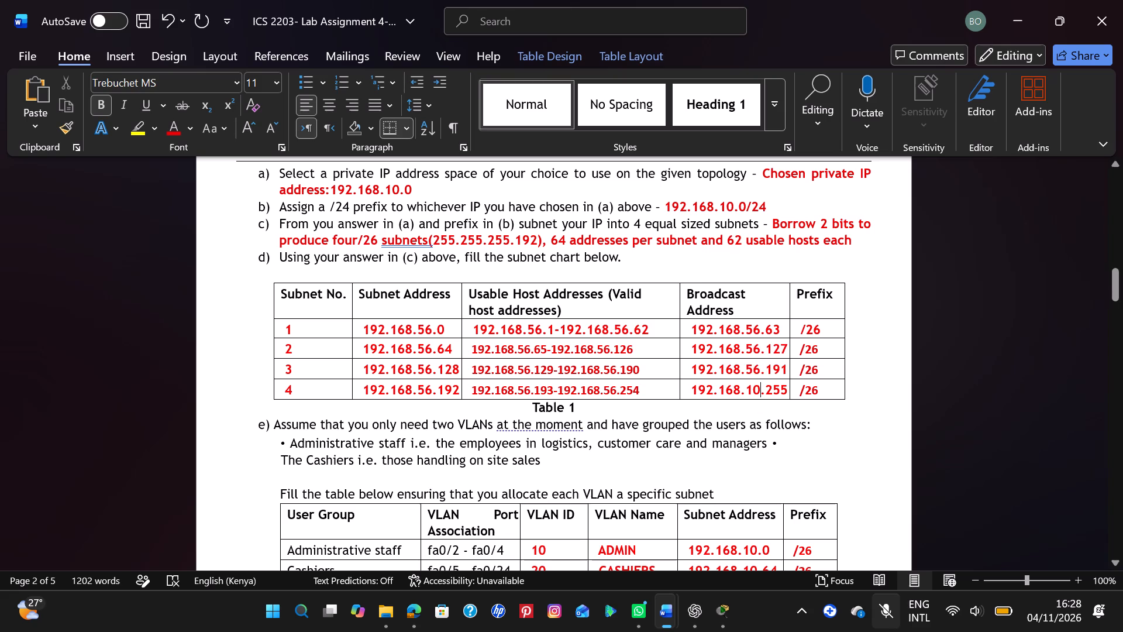
{"action": "key", "text": "BackSpace"}
{"action": "key", "text": "BackSpace"}
{"action": "type", "text": "56"}
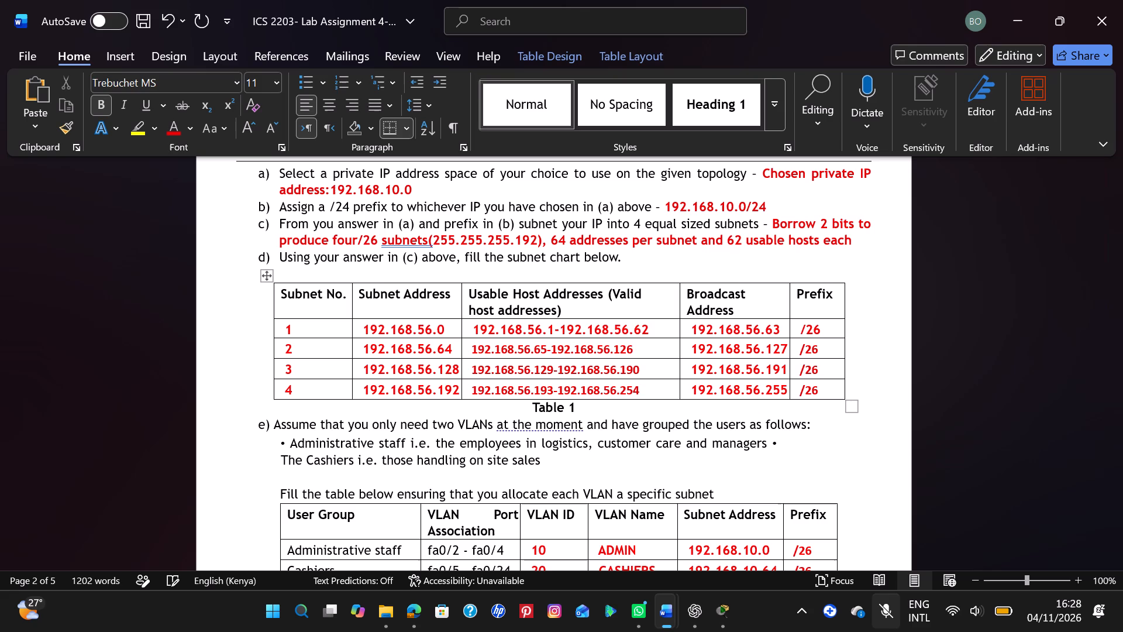
Update the Part 1 answers to 192.168.56.0 in (a) and 192.168.56.0/24 in (b).
{"action": "scroll", "coordinate": [695, 413], "scroll_direction": "up", "scroll_amount": 1}
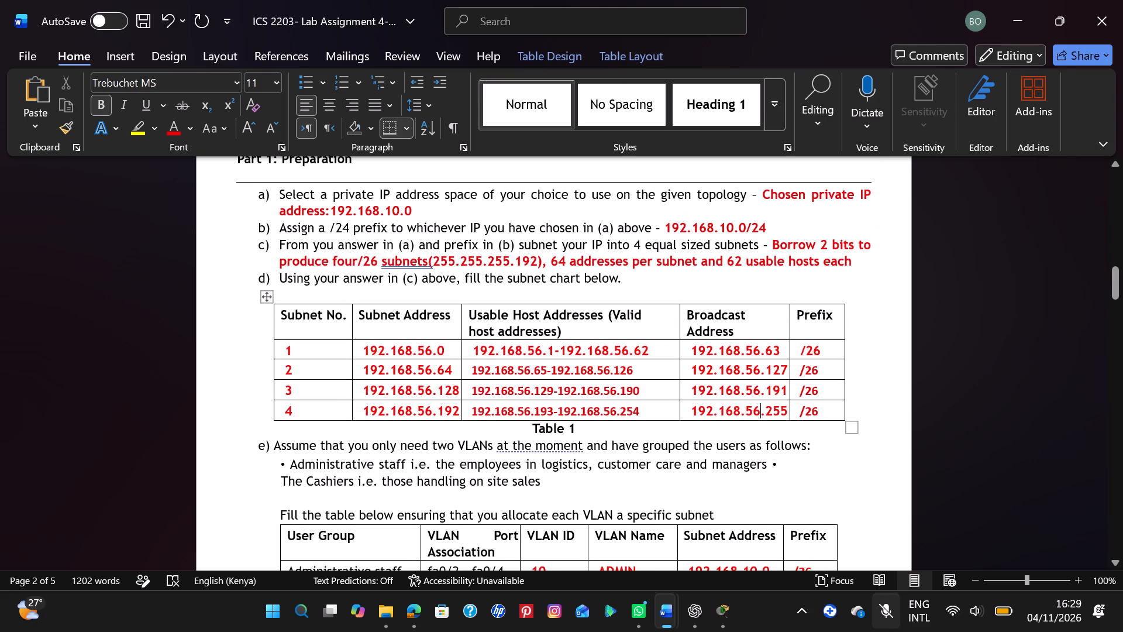
{"action": "left_click", "coordinate": [401, 207]}
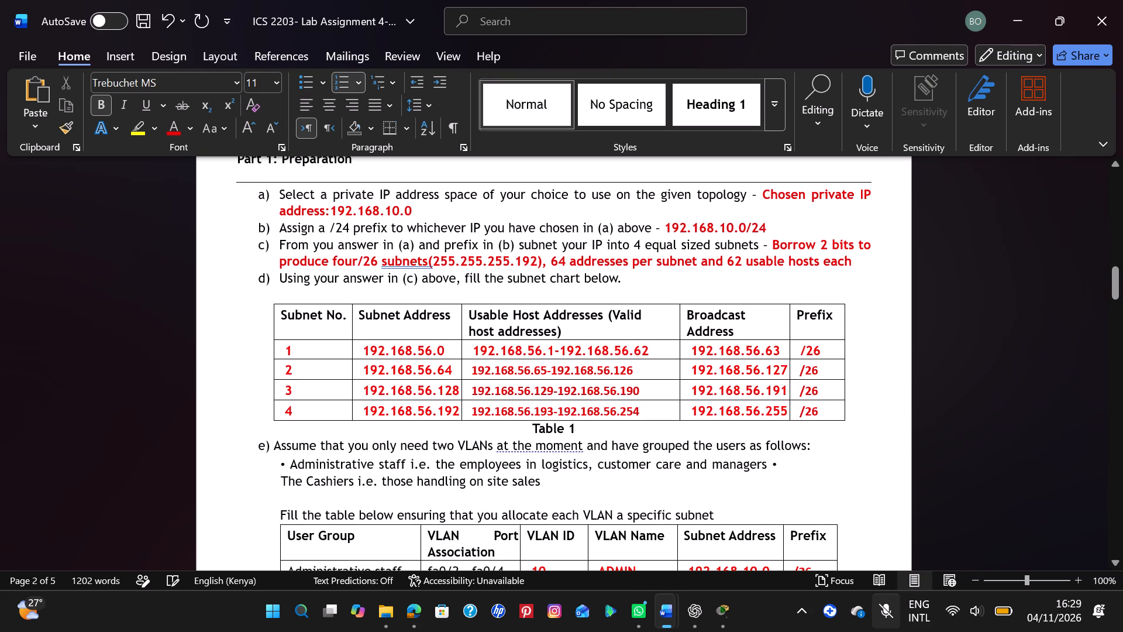
{"action": "key", "text": "BackSpace"}
{"action": "key", "text": "BackSpace"}
{"action": "type", "text": "56"}
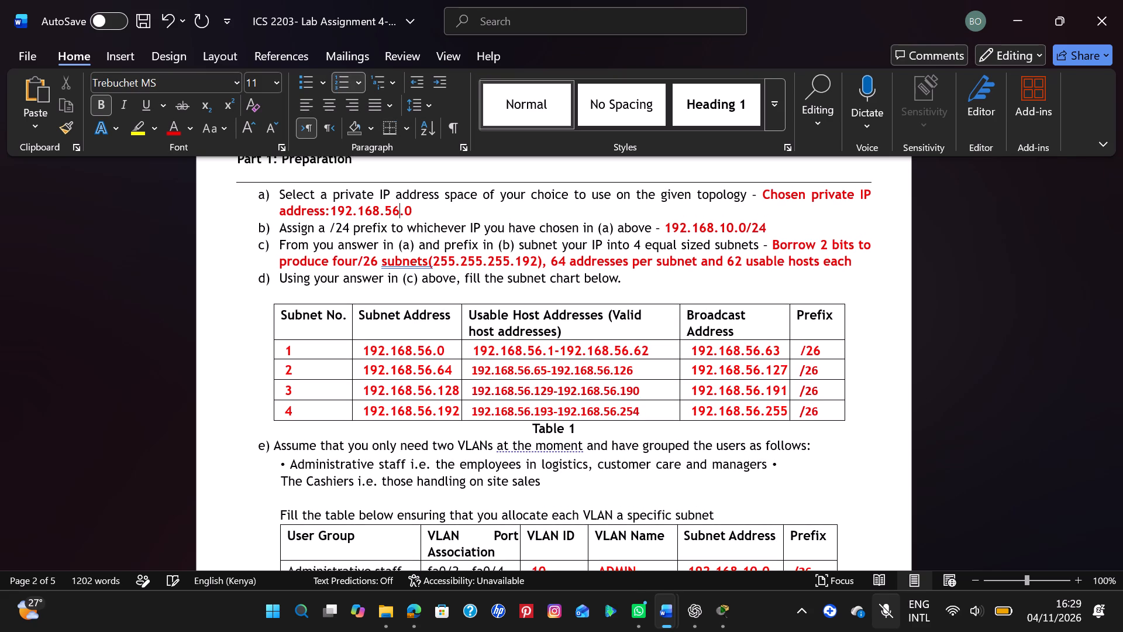
{"action": "left_click", "coordinate": [735, 226]}
{"action": "key", "text": "BackSpace"}
{"action": "key", "text": "BackSpace"}
{"action": "type", "text": "56"}
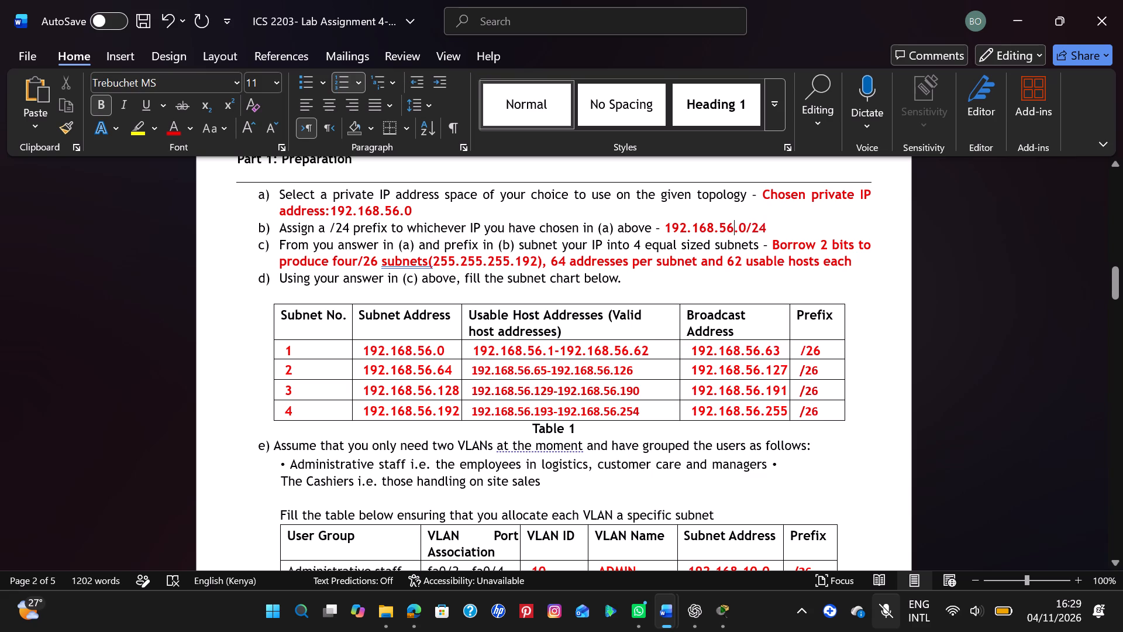
Change the Table 2 subnet addresses to 192.168.56.0 for administrative staff and 192.168.56.64 for cashiers.
{"action": "scroll", "coordinate": [450, 296], "scroll_direction": "down", "scroll_amount": 1}
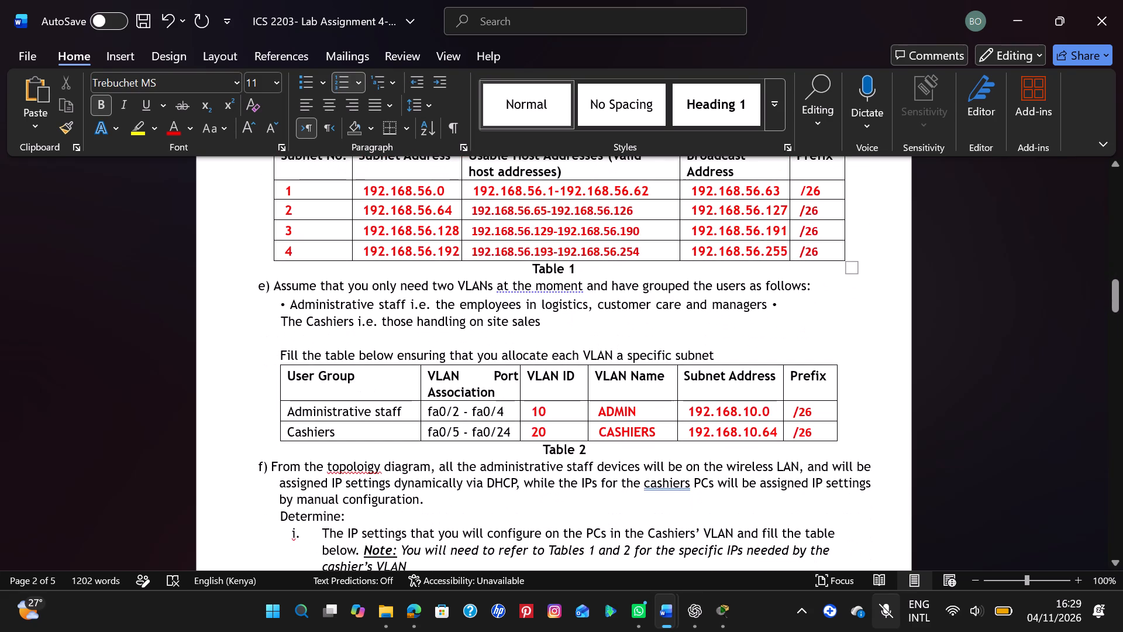
{"action": "scroll", "coordinate": [450, 296], "scroll_direction": "down", "scroll_amount": 1}
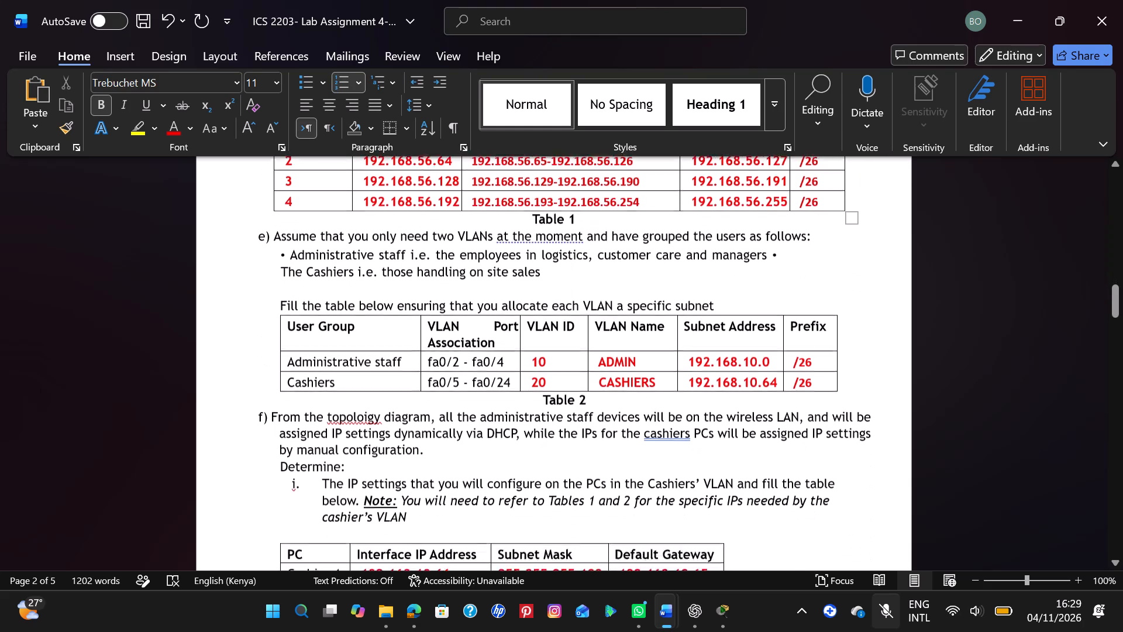
{"action": "scroll", "coordinate": [450, 296], "scroll_direction": "down", "scroll_amount": 1}
{"action": "left_click", "coordinate": [757, 332]}
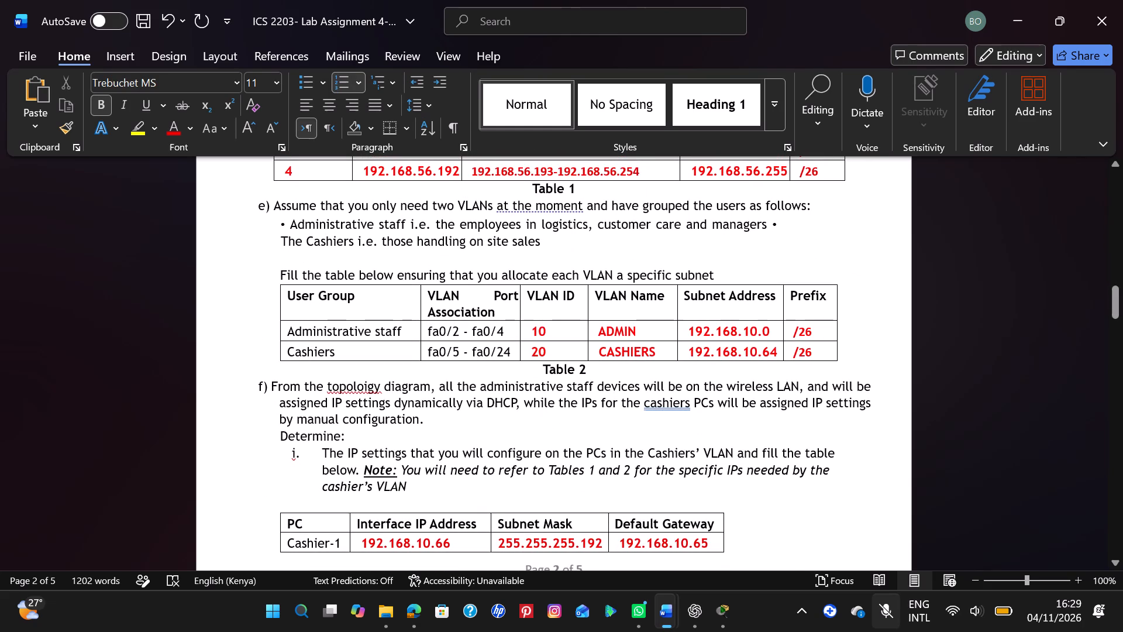
{"action": "key", "text": "BackSpace"}
{"action": "key", "text": "BackSpace"}
{"action": "type", "text": "56"}
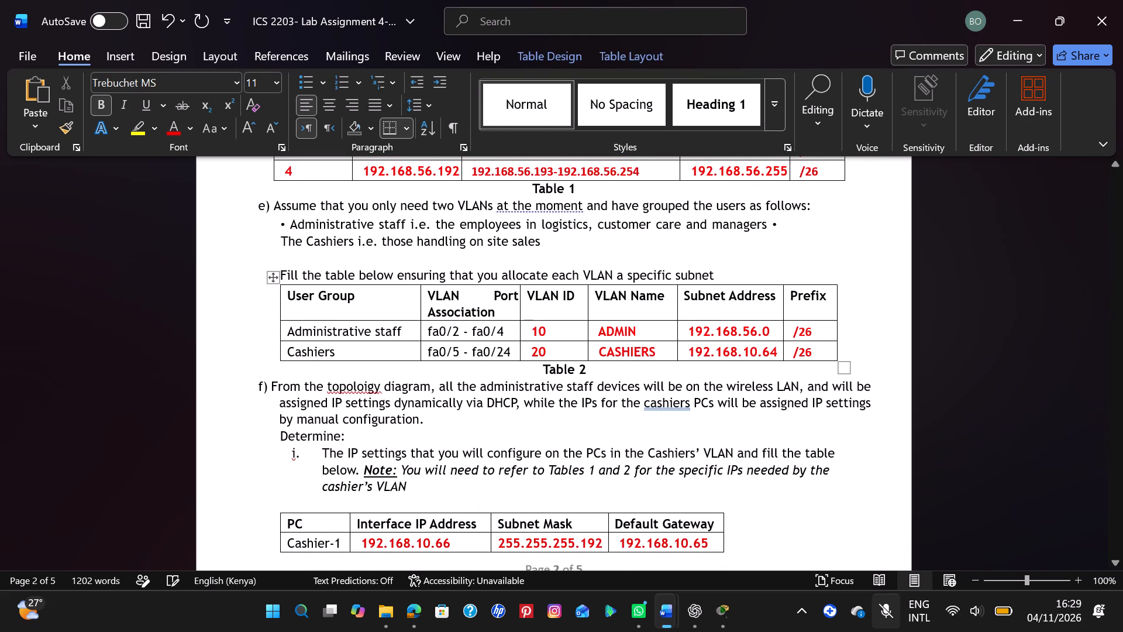
{"action": "left_click", "coordinate": [760, 350]}
{"action": "key", "text": "Left"}
{"action": "key", "text": "BackSpace"}
{"action": "key", "text": "BackSpace"}
{"action": "type", "text": "56"}
Change the Cashier-1 row in Table 3 to interface IP 192.168.56.66 and default gateway 192.168.56.65.
{"action": "scroll", "coordinate": [738, 363], "scroll_direction": "down", "scroll_amount": 1}
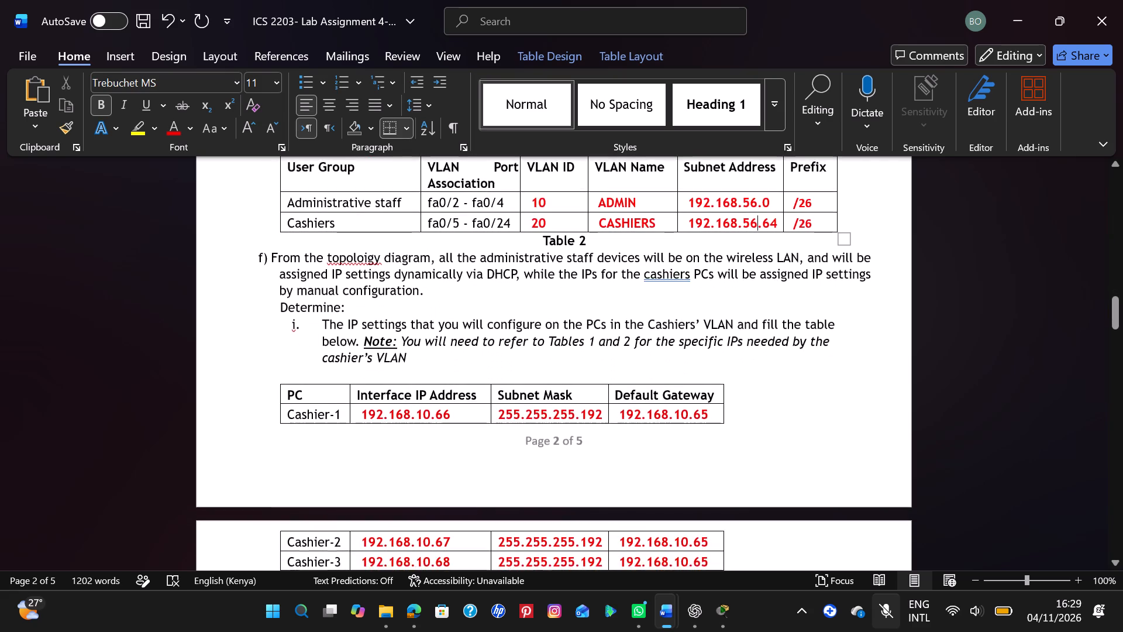
{"action": "scroll", "coordinate": [738, 363], "scroll_direction": "down", "scroll_amount": 1}
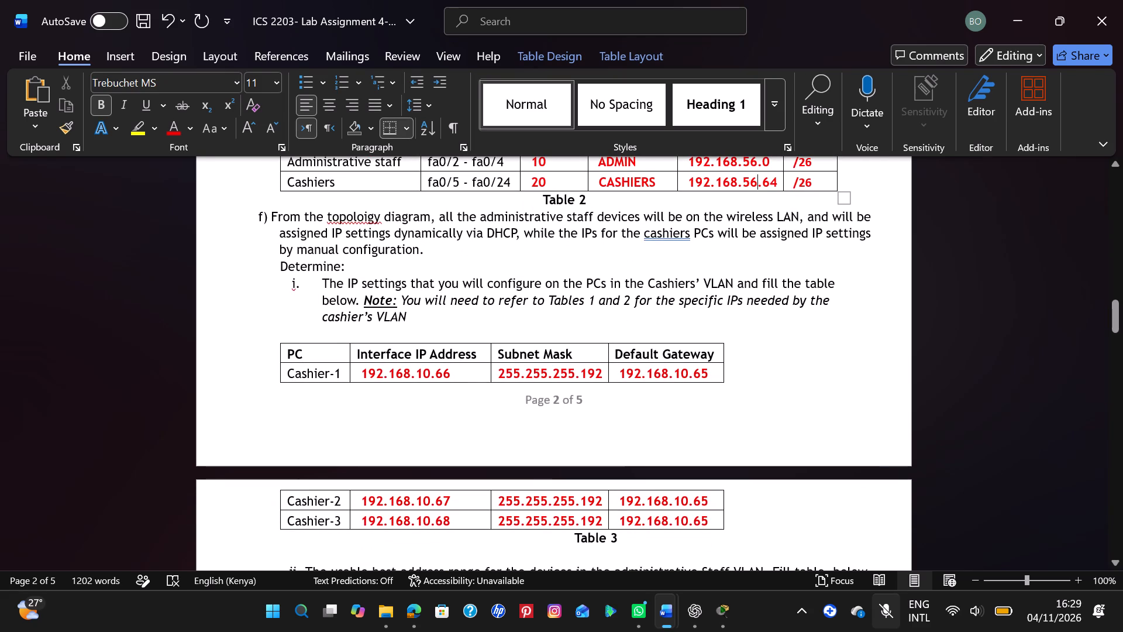
{"action": "left_click", "coordinate": [427, 376]}
{"action": "key", "text": "BackSpace"}
{"action": "key", "text": "BackSpace"}
{"action": "type", "text": "56"}
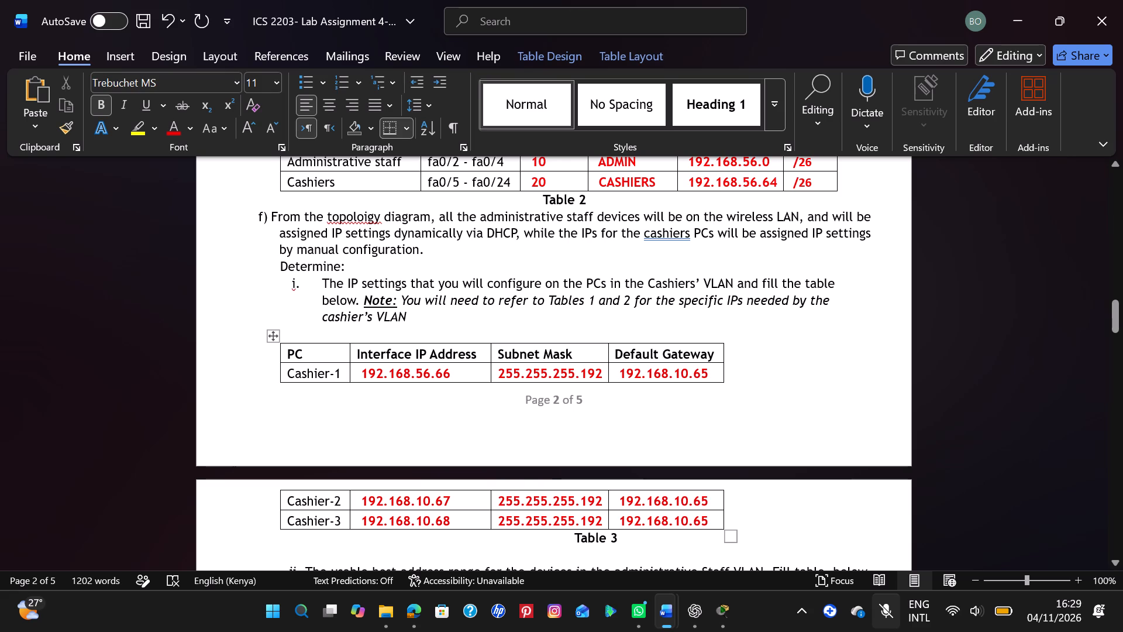
{"action": "left_click", "coordinate": [684, 373]}
{"action": "key", "text": "Right"}
{"action": "key", "text": "BackSpace"}
{"action": "key", "text": "BackSpace"}
{"action": "type", "text": "56"}
Change the interface IP addresses in Table 3 to 192.168.56.67 for Cashier-2 and 192.168.56.68 for Cashier-3.
{"action": "scroll", "coordinate": [649, 385], "scroll_direction": "down", "scroll_amount": 1}
{"action": "left_click", "coordinate": [432, 449]}
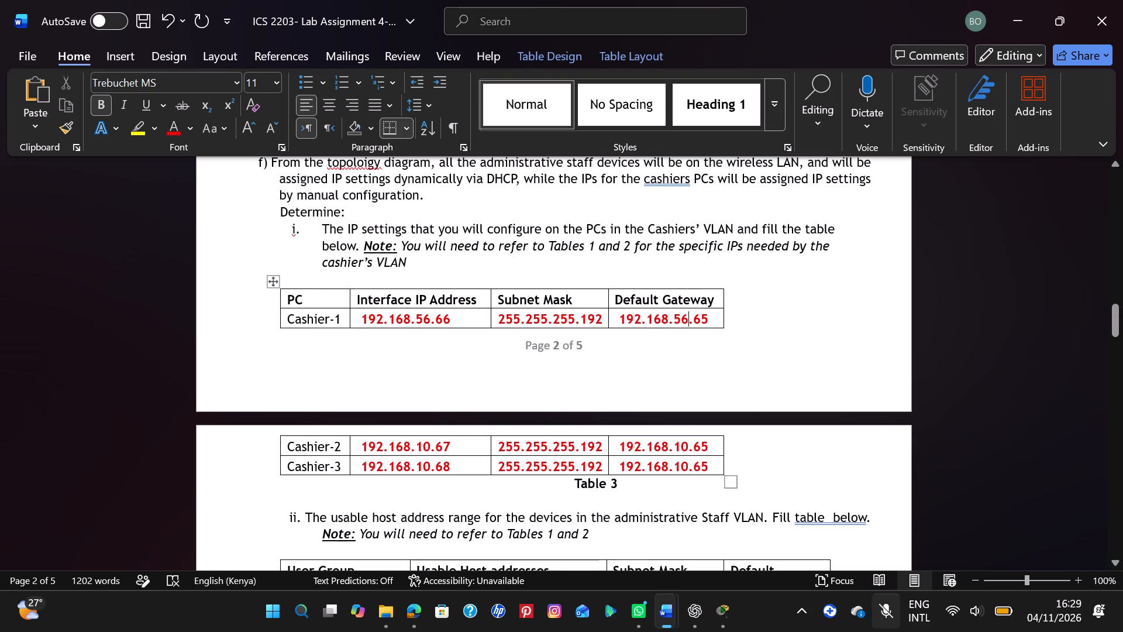
{"action": "key", "text": "BackSpace"}
{"action": "key", "text": "BackSpace"}
{"action": "type", "text": "56"}
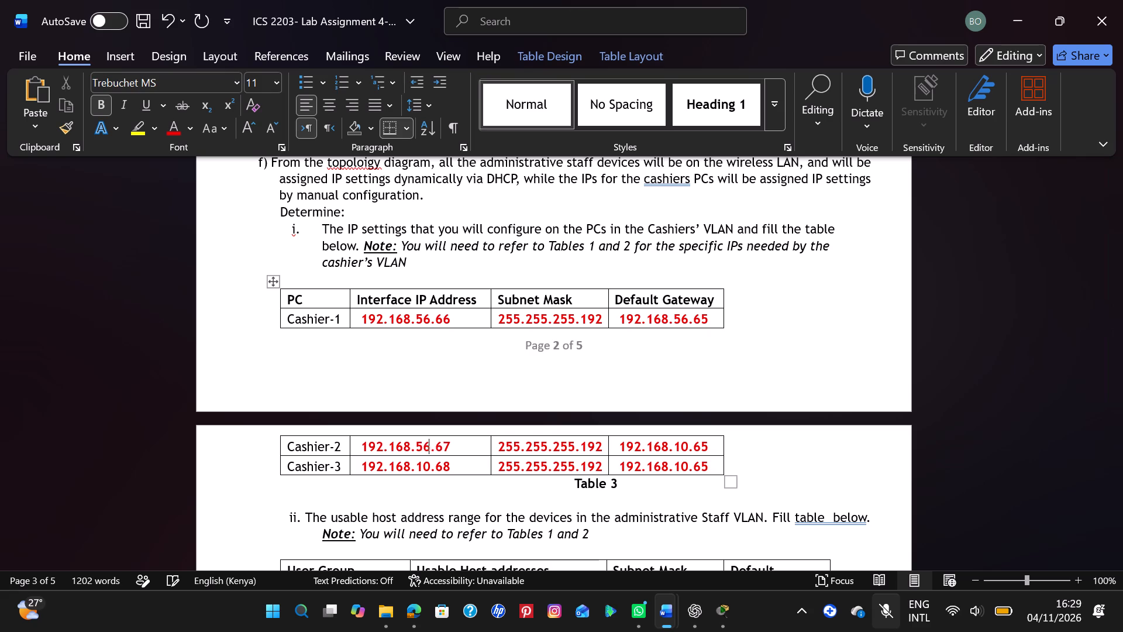
{"action": "left_click", "coordinate": [430, 465]}
{"action": "key", "text": "BackSpace"}
{"action": "key", "text": "BackSpace"}
{"action": "type", "text": "56"}
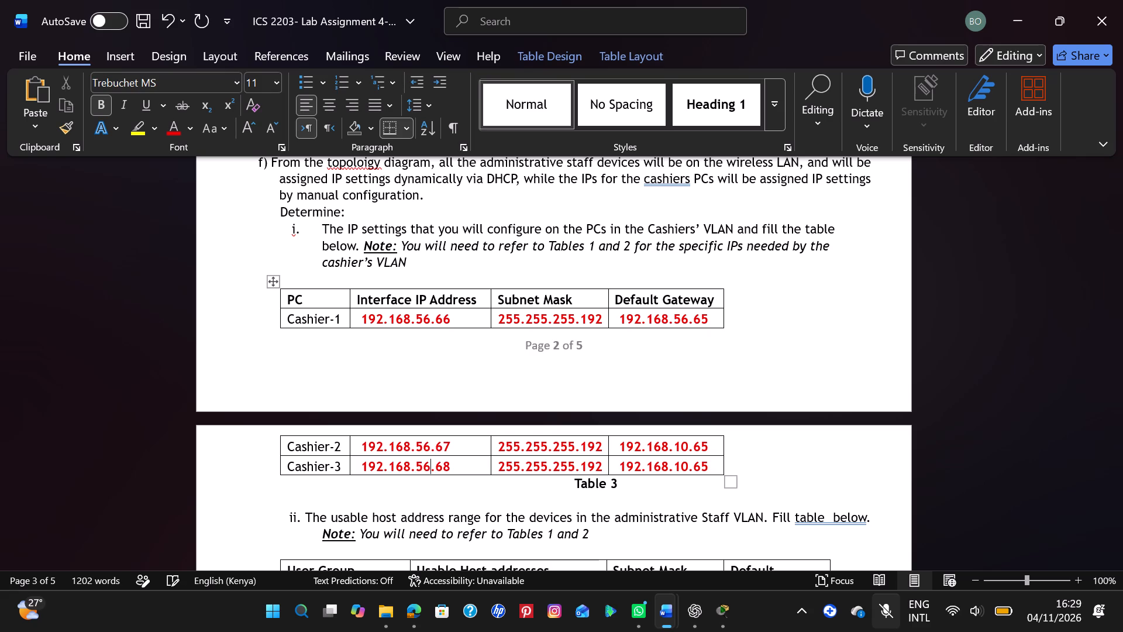
Change the default gateways of Cashier-2 and Cashier-3 in Table 3 to 192.168.56.65.
{"action": "left_click", "coordinate": [687, 448]}
{"action": "key", "text": "BackSpace"}
{"action": "key", "text": "BackSpace"}
{"action": "type", "text": "56"}
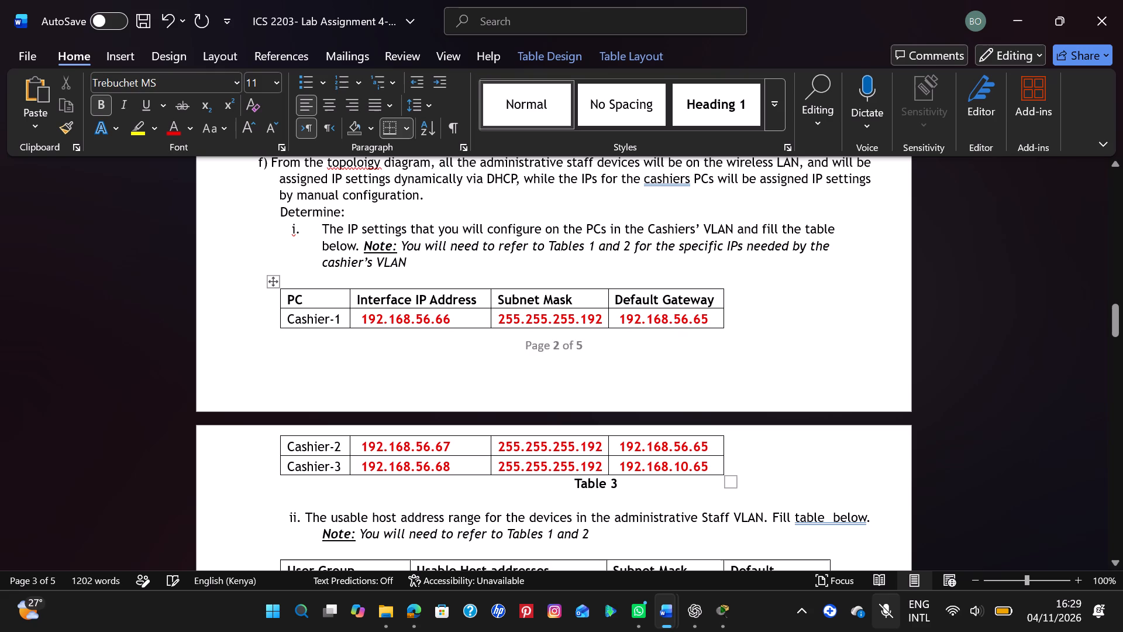
{"action": "left_click", "coordinate": [690, 464]}
{"action": "key", "text": "BackSpace"}
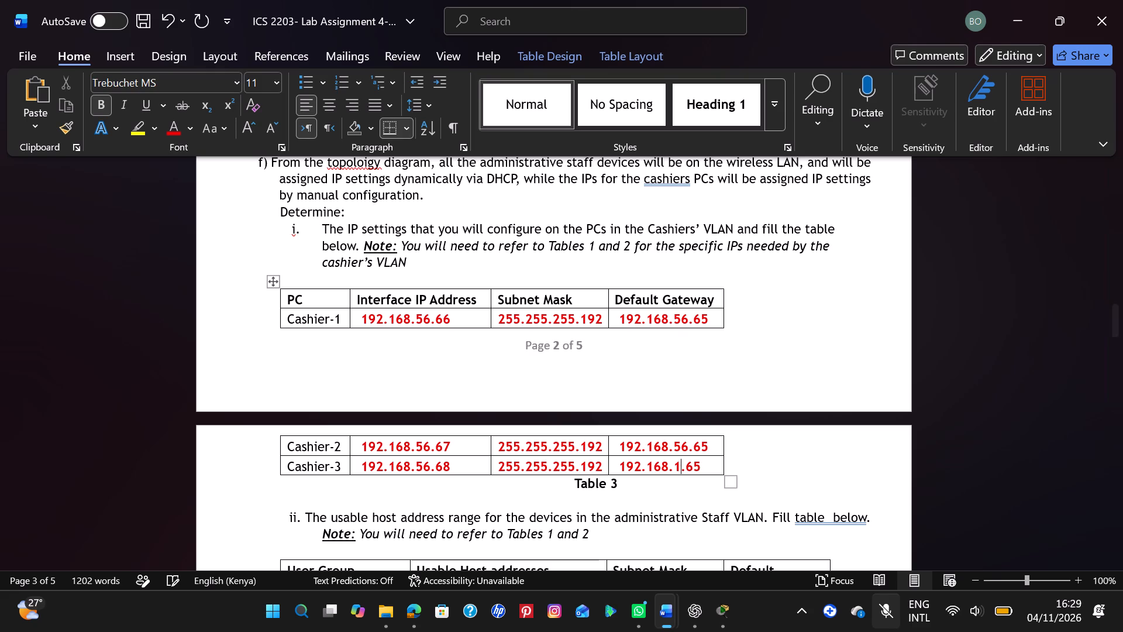
{"action": "key", "text": "BackSpace"}
{"action": "type", "text": "56"}
Change the administrative staff usable host range in Table 4 to 192.168.56.1-192.168.56.62.
{"action": "scroll", "coordinate": [690, 464], "scroll_direction": "down", "scroll_amount": 1}
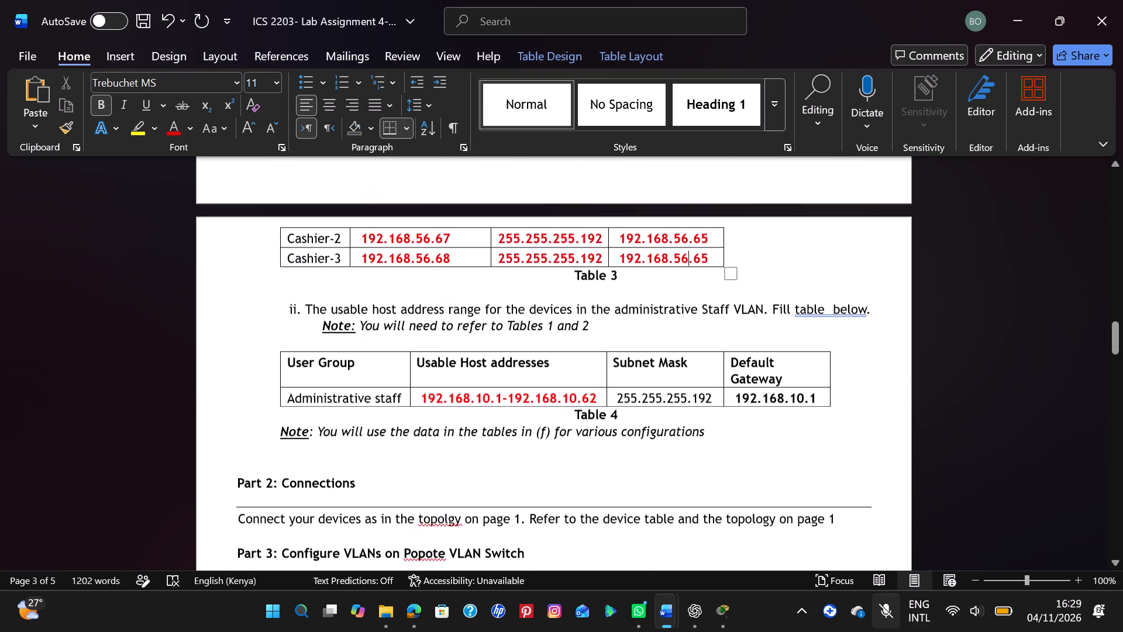
{"action": "scroll", "coordinate": [690, 464], "scroll_direction": "down", "scroll_amount": 1}
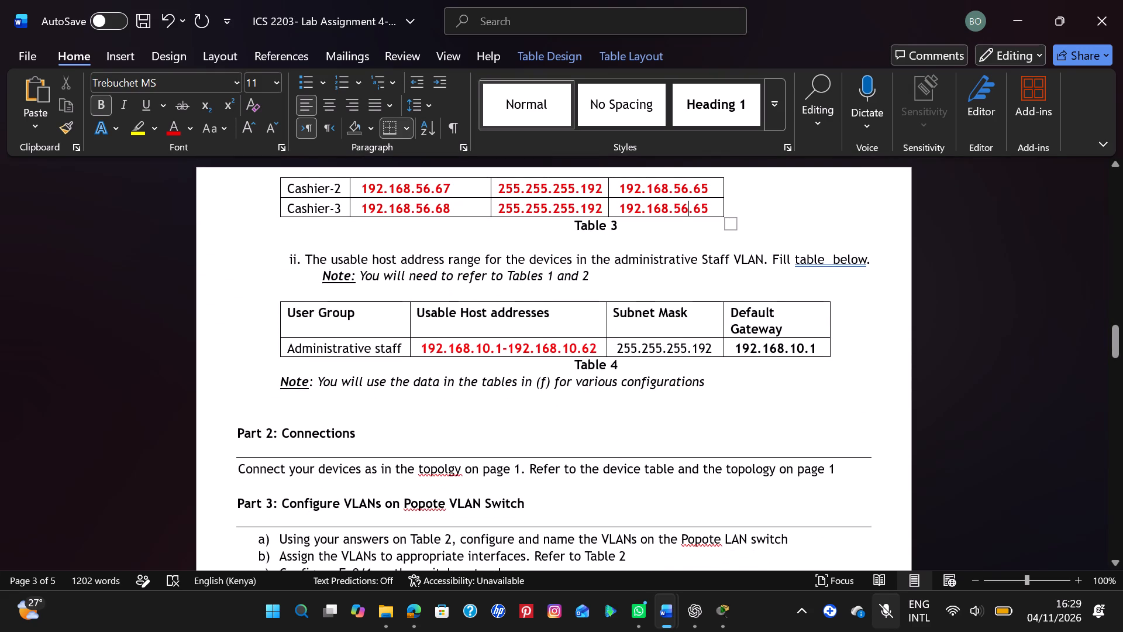
{"action": "left_click", "coordinate": [491, 348]}
{"action": "key", "text": "BackSpace"}
{"action": "key", "text": "BackSpace"}
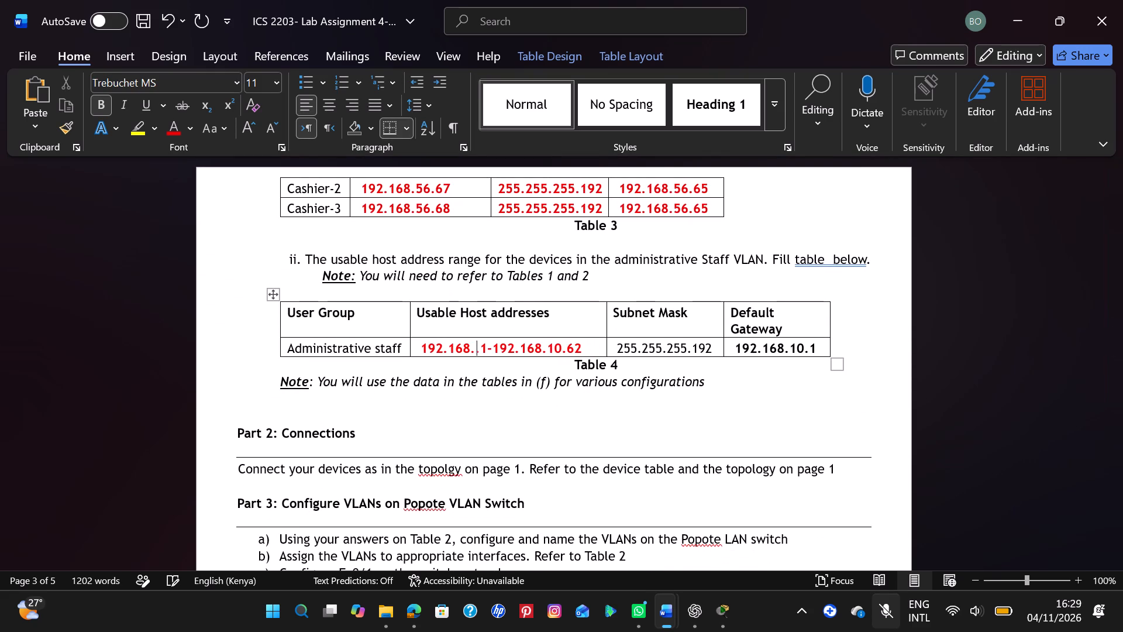
{"action": "type", "text": "56"}
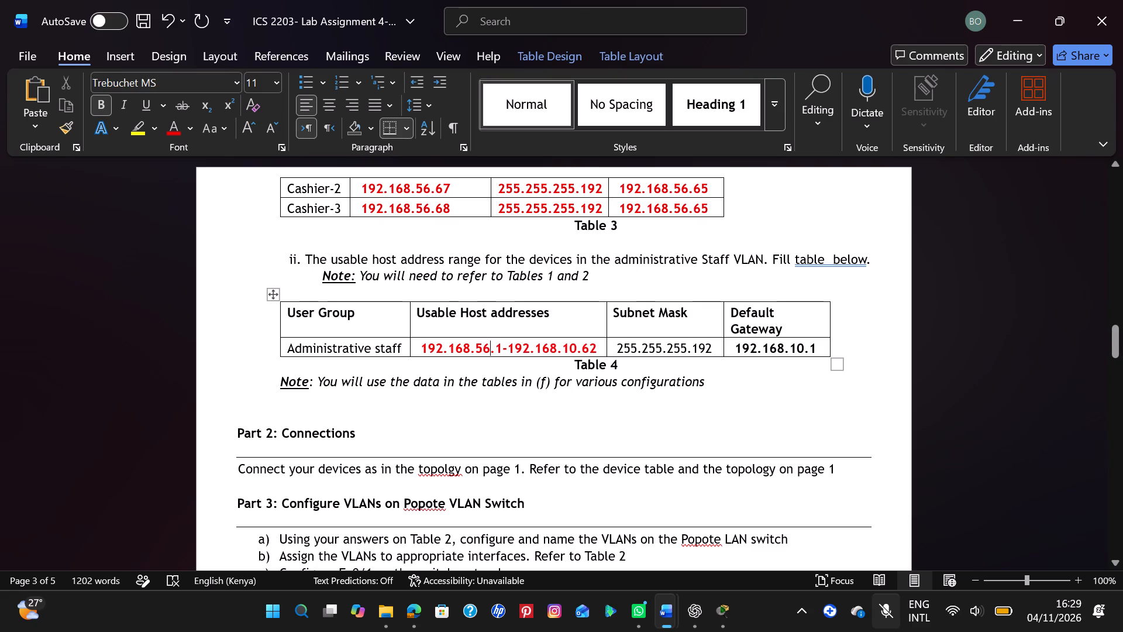
{"action": "left_click", "coordinate": [579, 351]}
{"action": "key", "text": "Left"}
{"action": "key", "text": "BackSpace"}
{"action": "key", "text": "BackSpace"}
{"action": "type", "text": "56"}
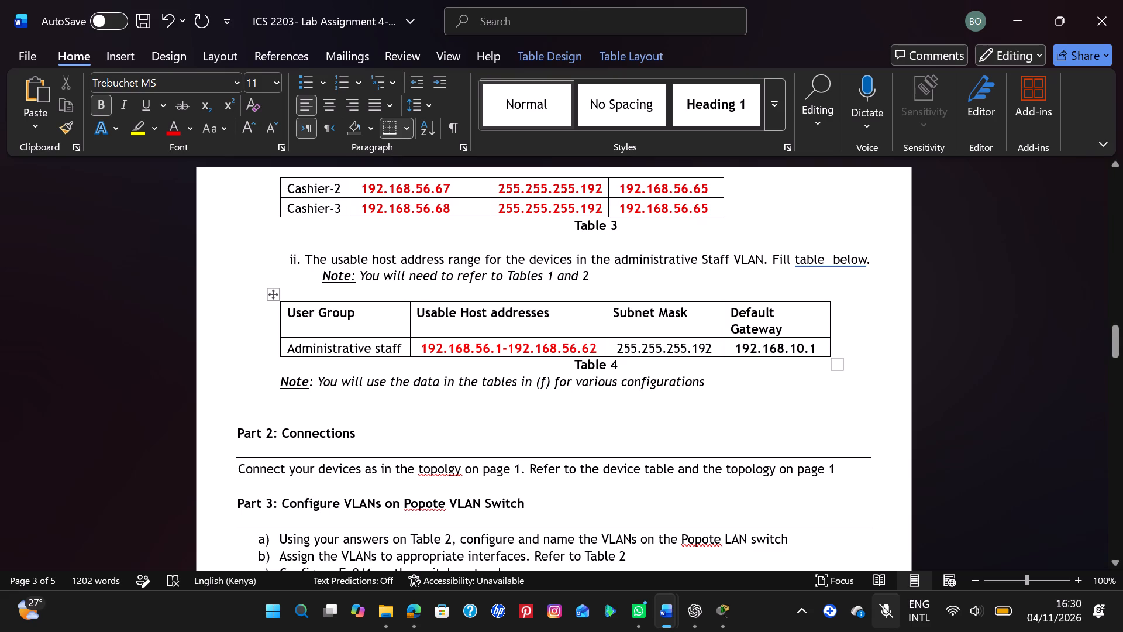
Change the administrative staff default gateway in Table 4 to 192.168.56.1.
{"action": "left_click", "coordinate": [804, 348]}
{"action": "key", "text": "BackSpace"}
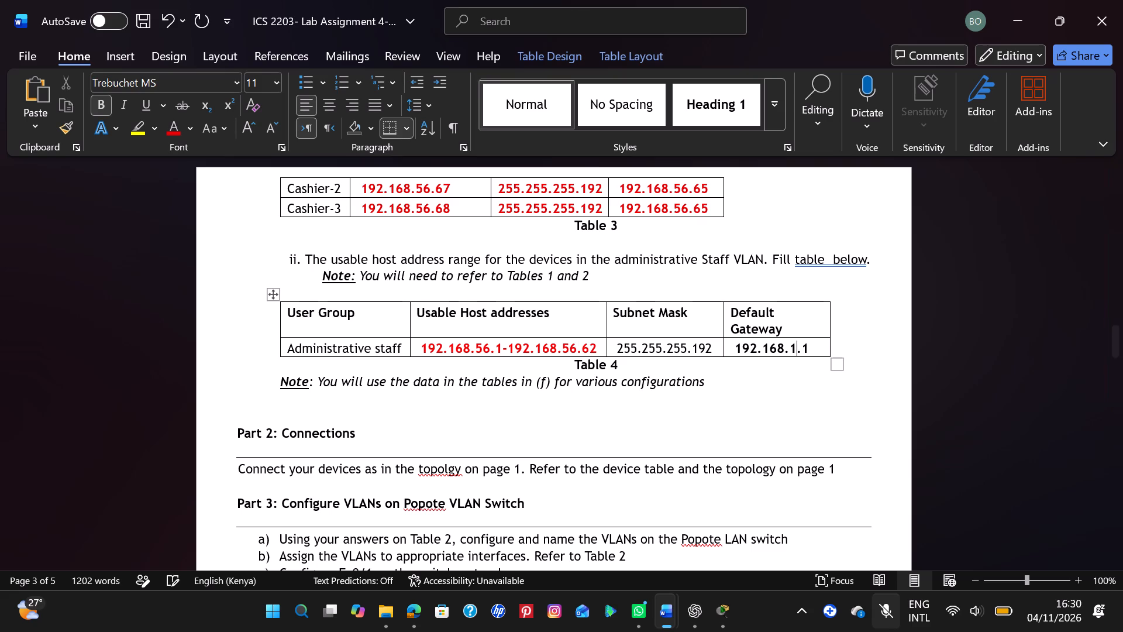
{"action": "key", "text": "BackSpace"}
{"action": "type", "text": "56"}
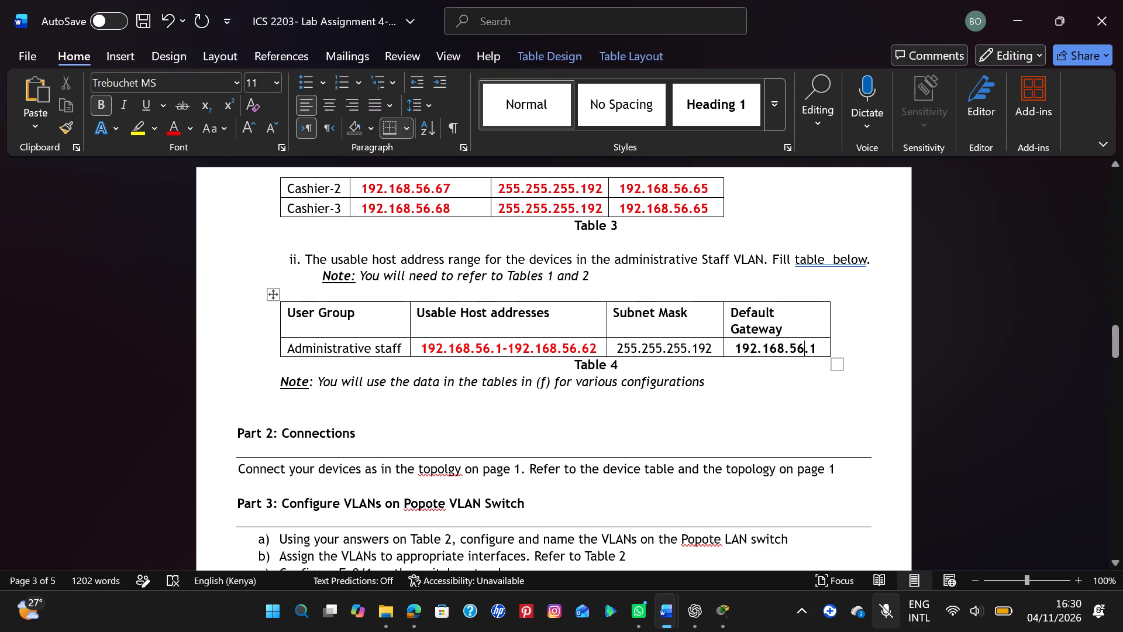
Format the subnet mask in Table 4 as bold red text and keep it on the cell's first line.
{"action": "left_click_drag", "start_coordinate": [616, 349], "coordinate": [687, 345]}
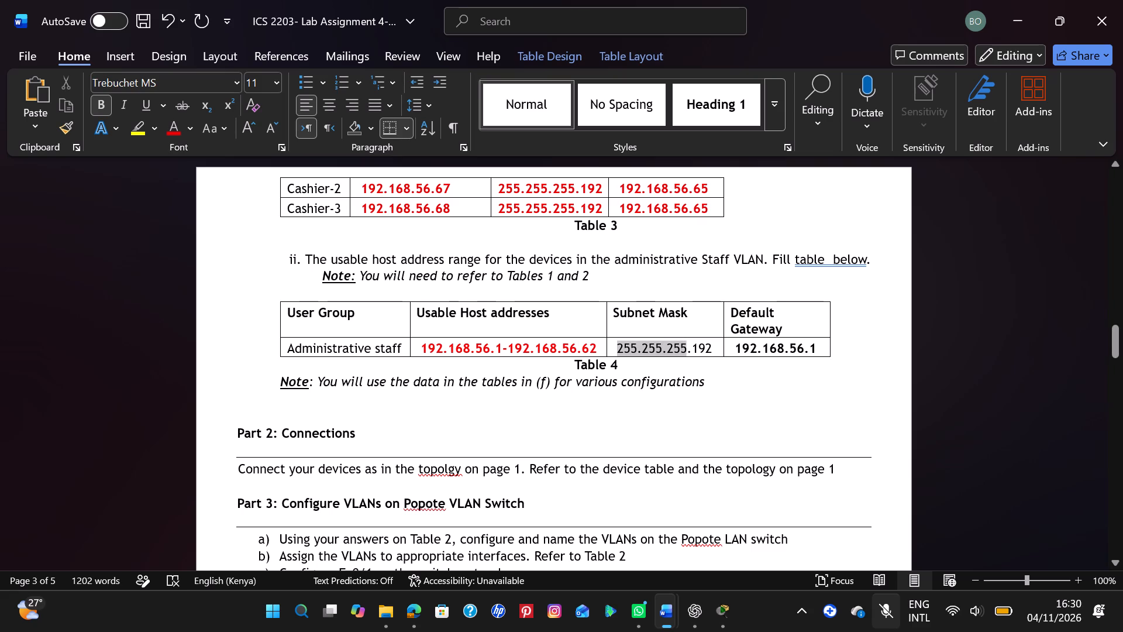
{"action": "left_click_drag", "start_coordinate": [687, 345], "coordinate": [711, 346]}
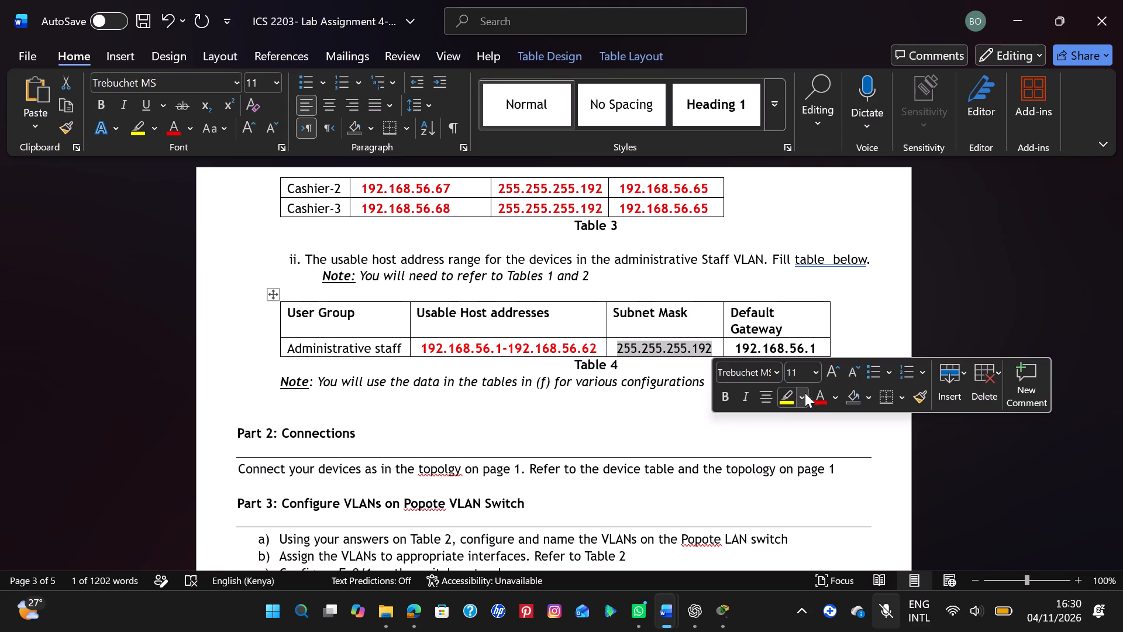
{"action": "left_click", "coordinate": [817, 402]}
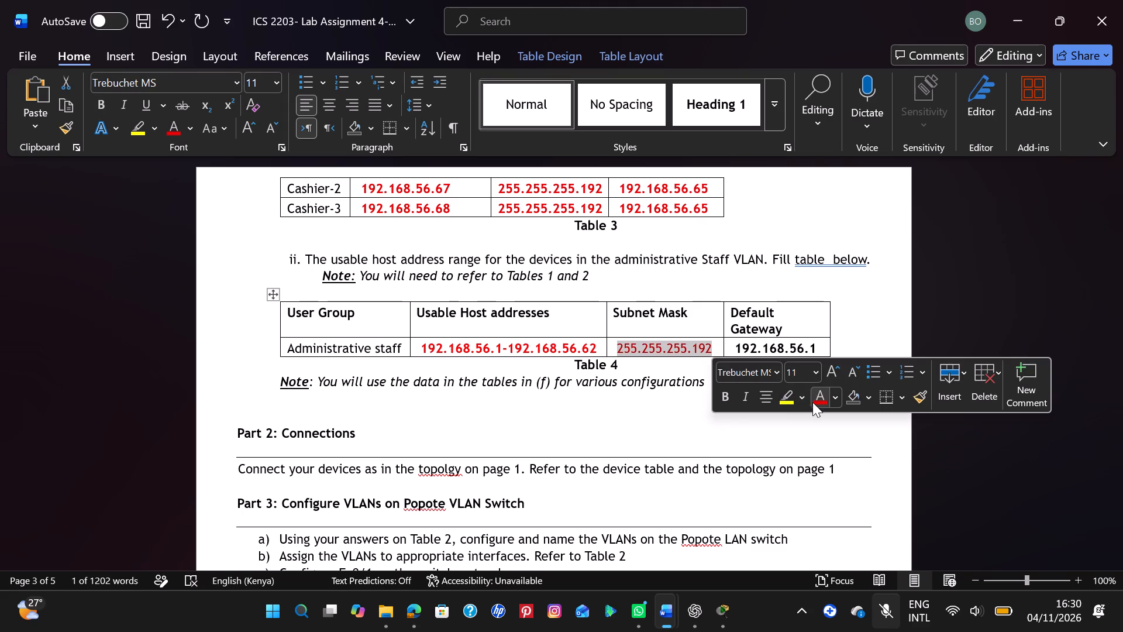
{"action": "left_click", "coordinate": [729, 400]}
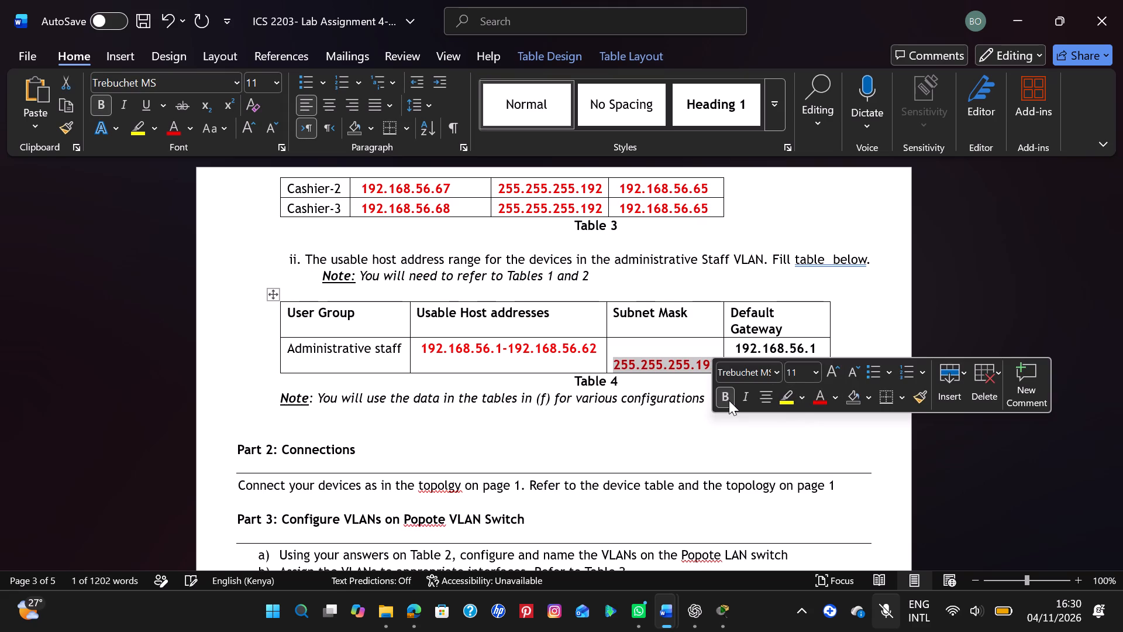
{"action": "left_click", "coordinate": [614, 369]}
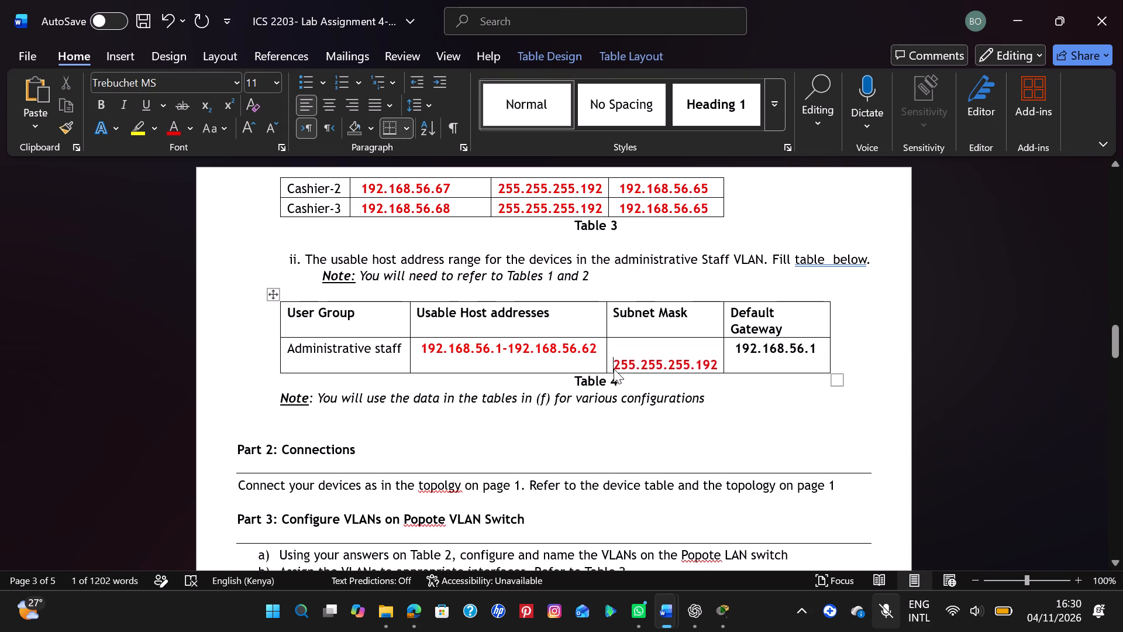
{"action": "key", "text": "BackSpace"}
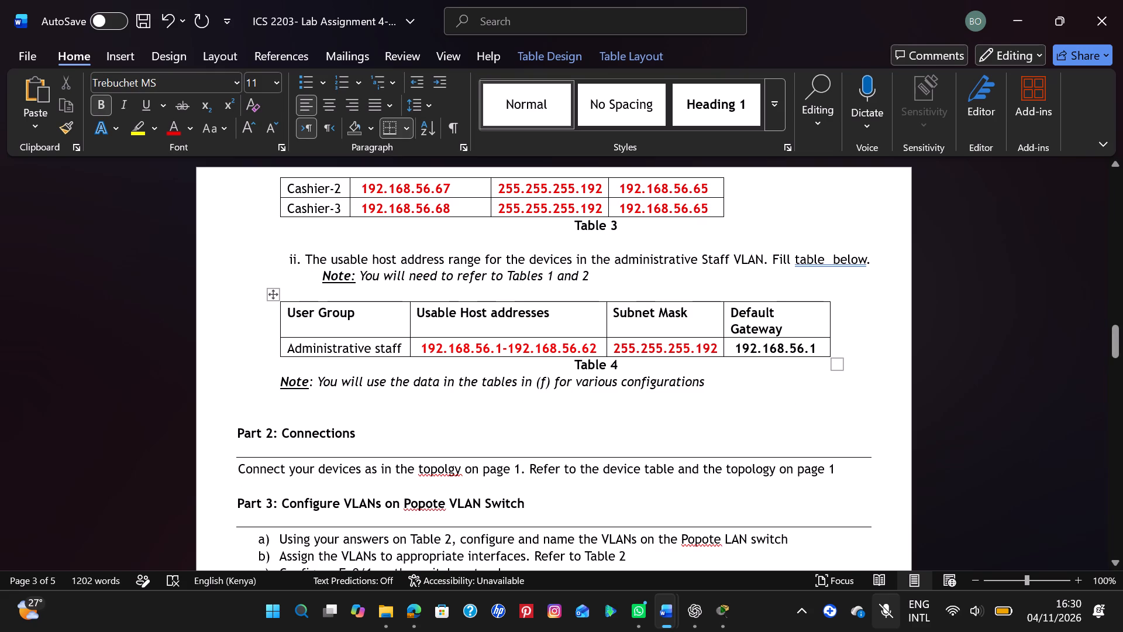
Colour the bold default gateway address in Table 4 red.
{"action": "left_click_drag", "start_coordinate": [738, 348], "coordinate": [820, 346]}
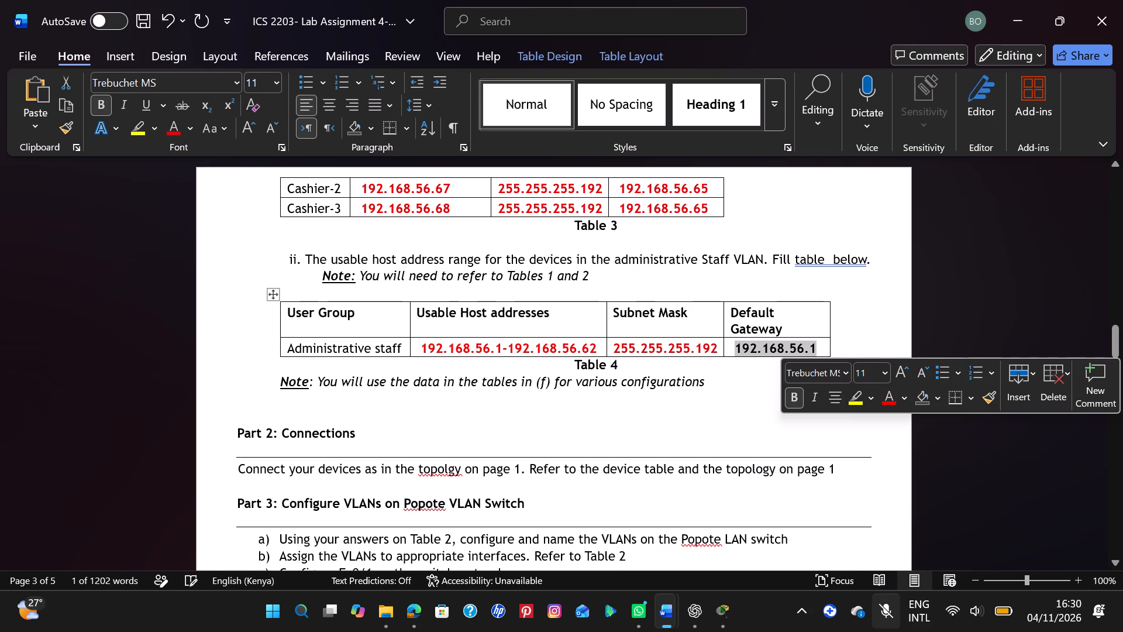
{"action": "left_click", "coordinate": [800, 397]}
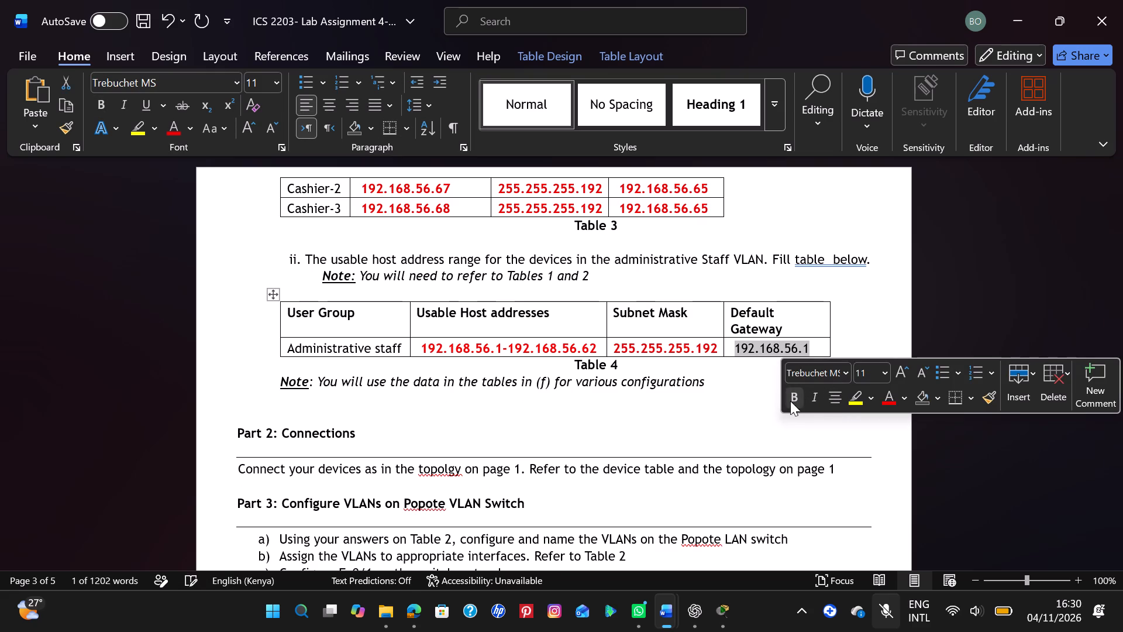
{"action": "left_click", "coordinate": [790, 401]}
{"action": "left_click", "coordinate": [884, 398]}
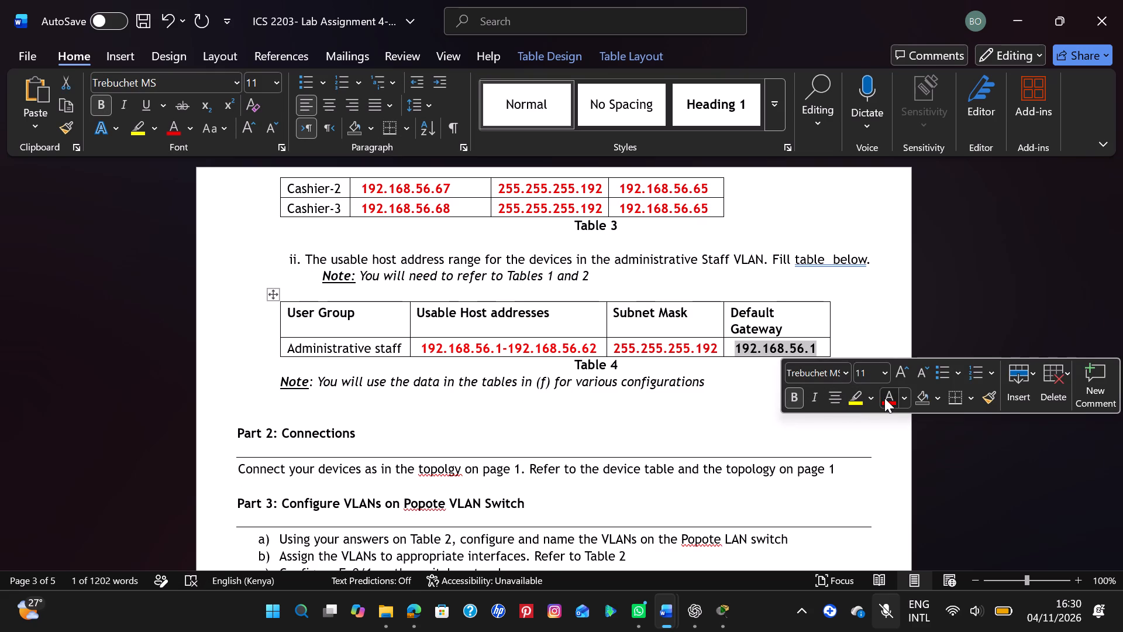
{"action": "left_click", "coordinate": [839, 288]}
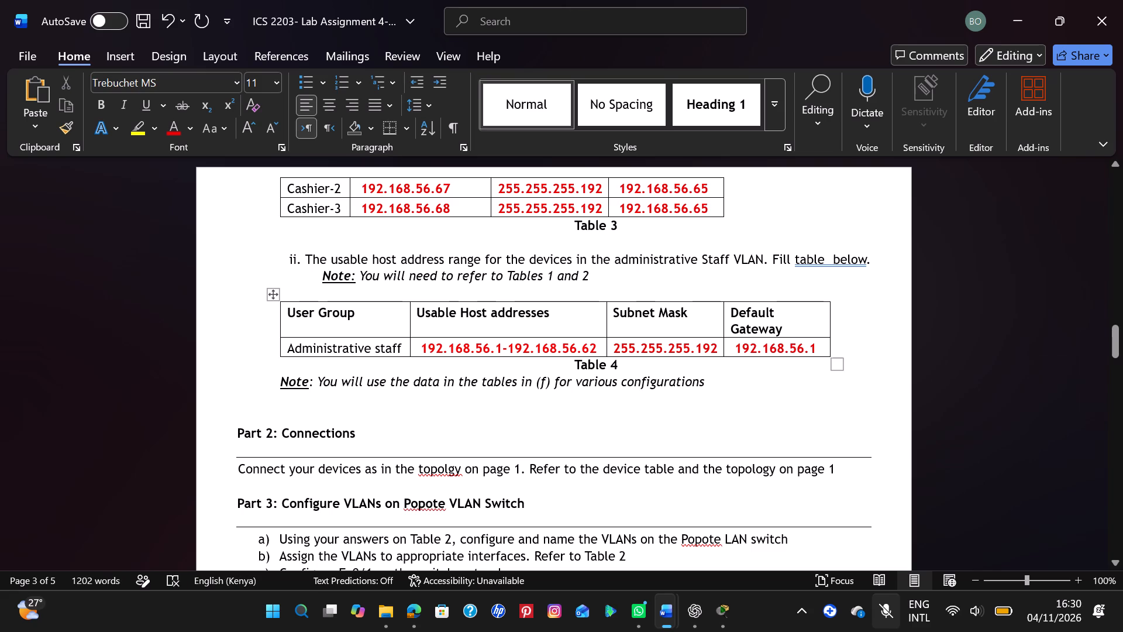
Review the filled answers and formatting from Table 4 back up to the subnet chart in Table 1.
{"action": "scroll", "coordinate": [653, 399], "scroll_direction": "down", "scroll_amount": 1}
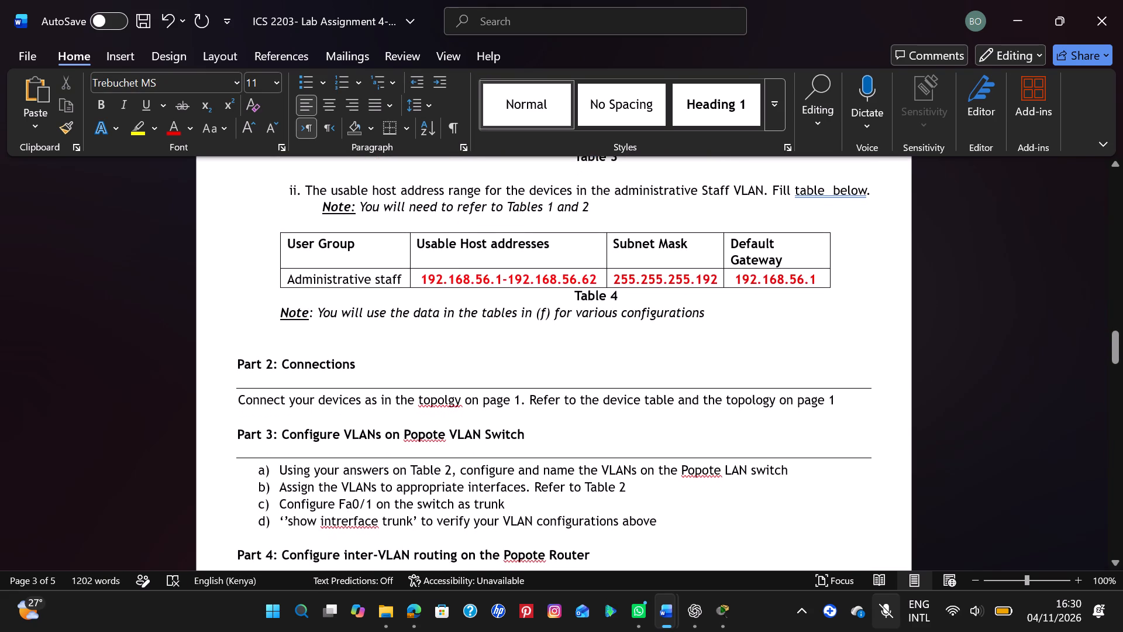
{"action": "scroll", "coordinate": [653, 399], "scroll_direction": "down", "scroll_amount": 1}
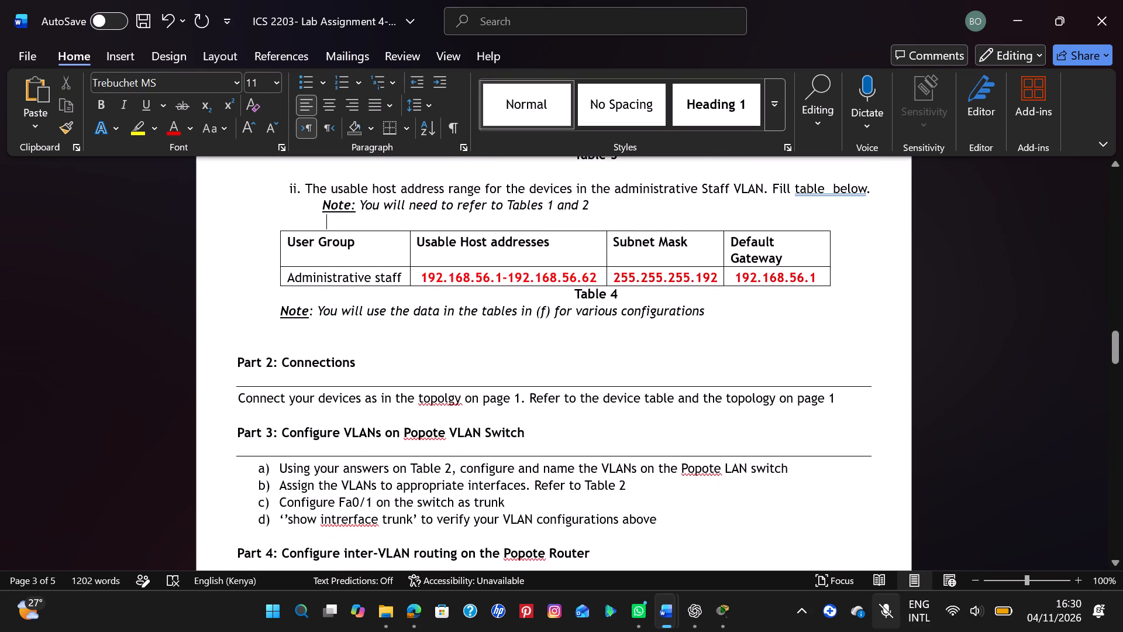
{"action": "scroll", "coordinate": [653, 399], "scroll_direction": "up", "scroll_amount": 1}
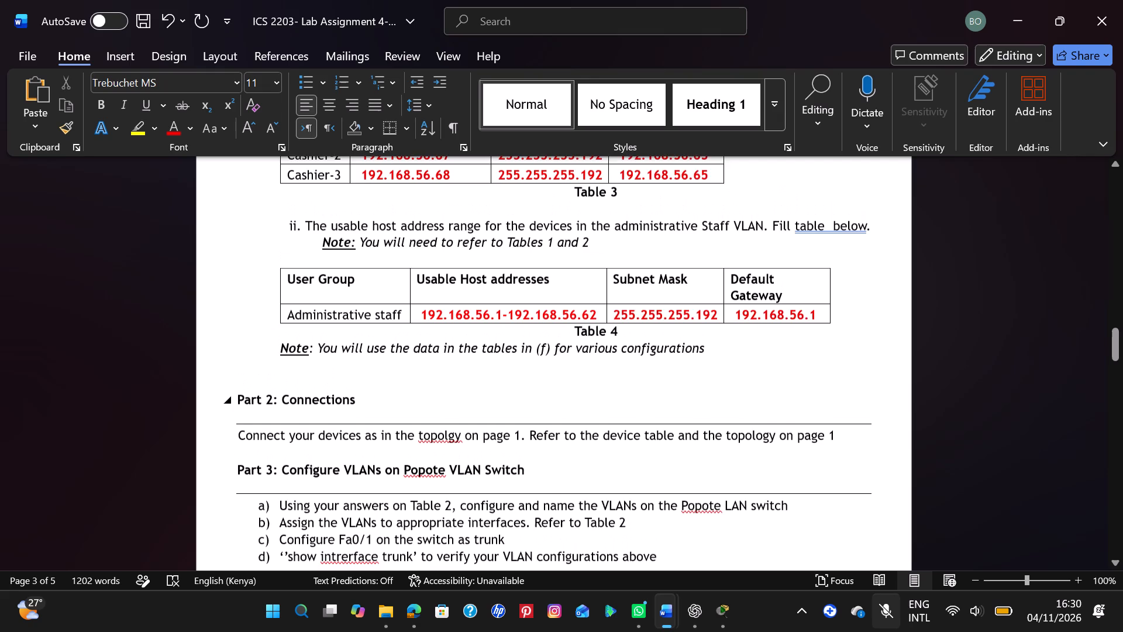
{"action": "scroll", "coordinate": [653, 399], "scroll_direction": "up", "scroll_amount": 2}
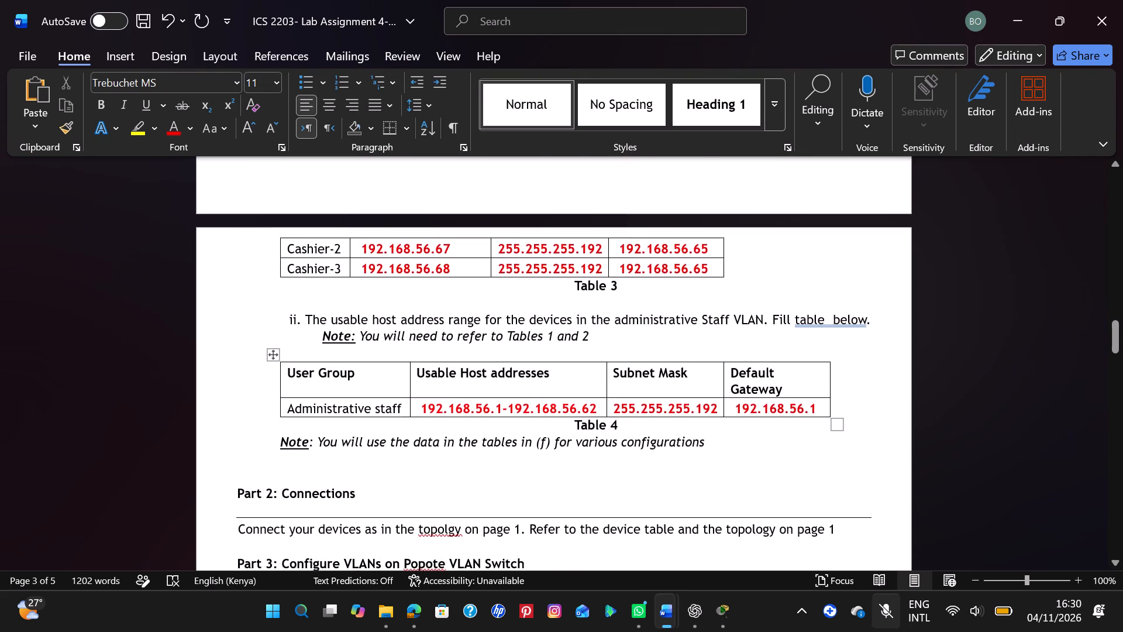
{"action": "scroll", "coordinate": [653, 399], "scroll_direction": "up", "scroll_amount": 1}
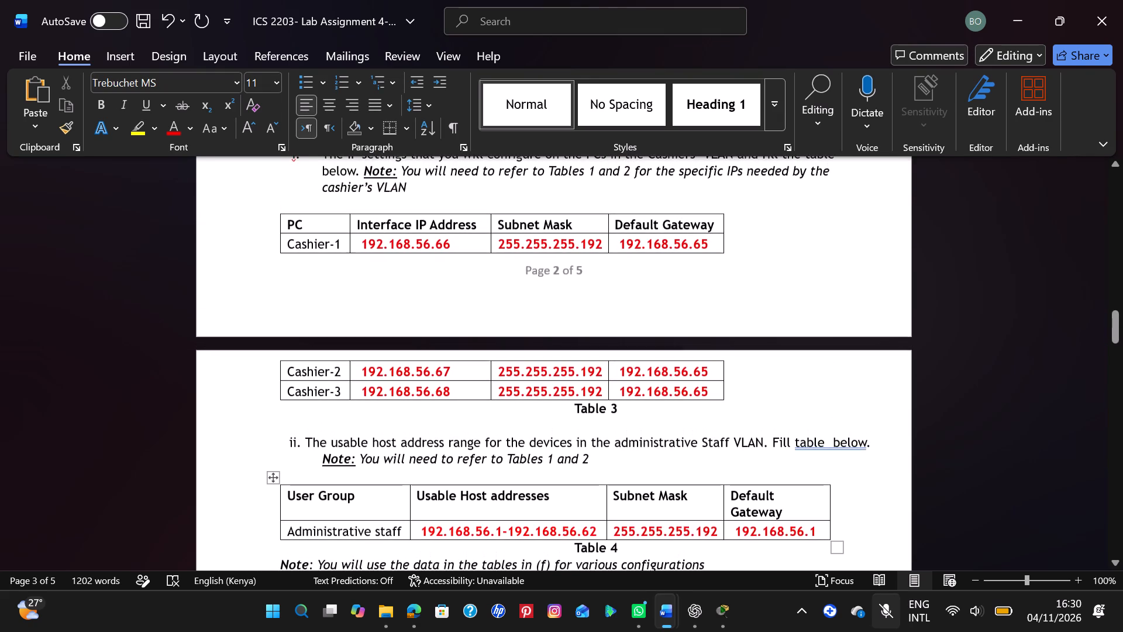
{"action": "scroll", "coordinate": [653, 399], "scroll_direction": "up", "scroll_amount": 1}
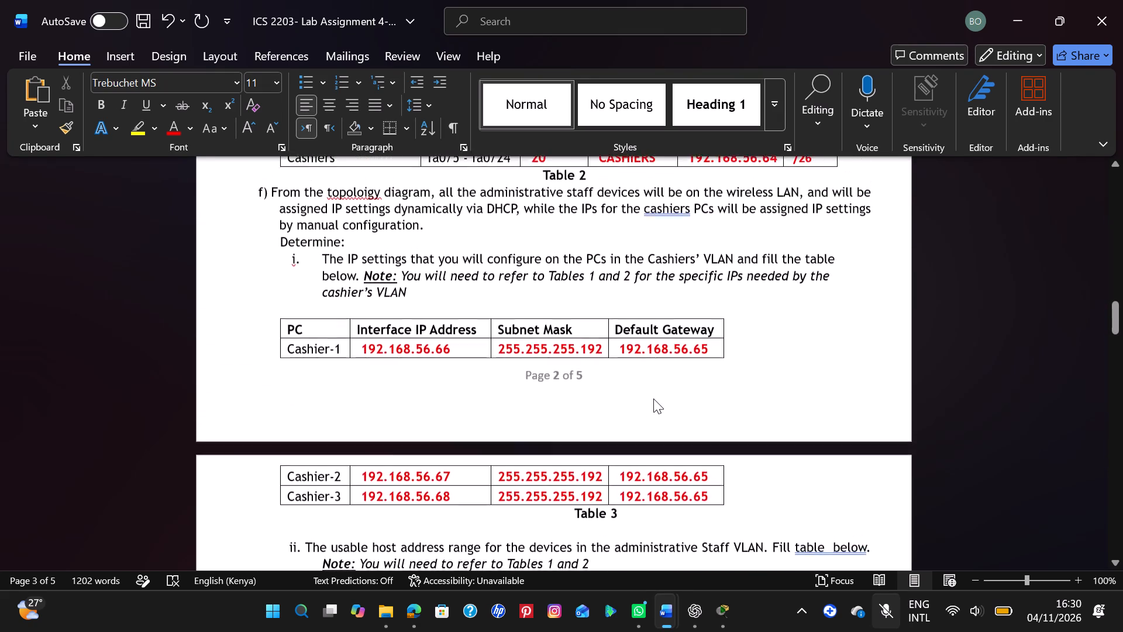
{"action": "scroll", "coordinate": [653, 399], "scroll_direction": "up", "scroll_amount": 4}
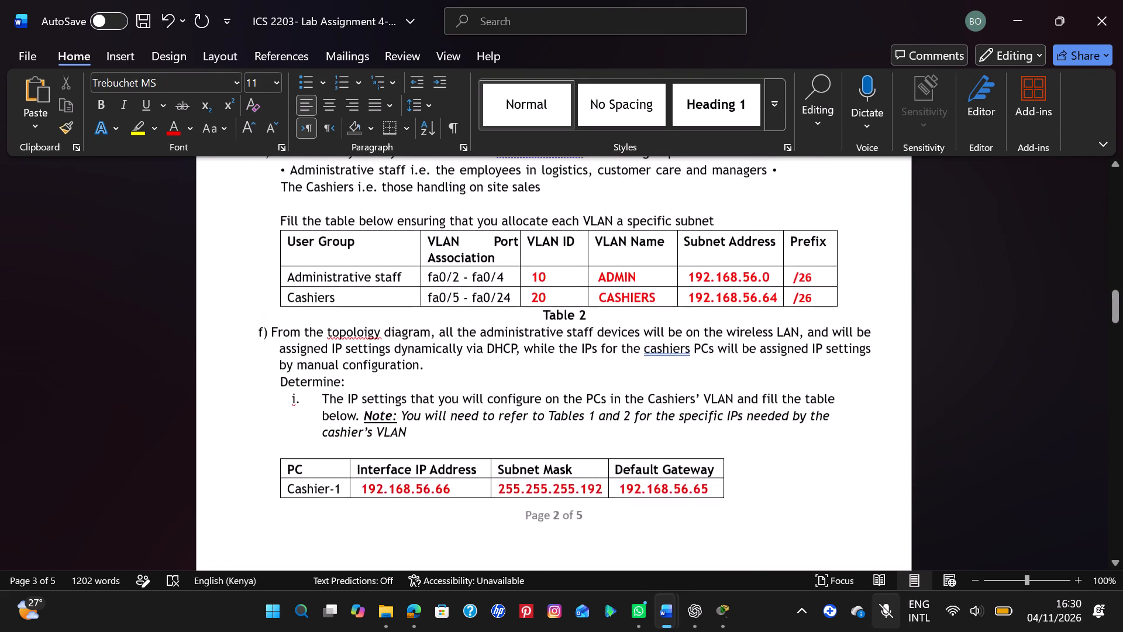
{"action": "scroll", "coordinate": [653, 399], "scroll_direction": "up", "scroll_amount": 3}
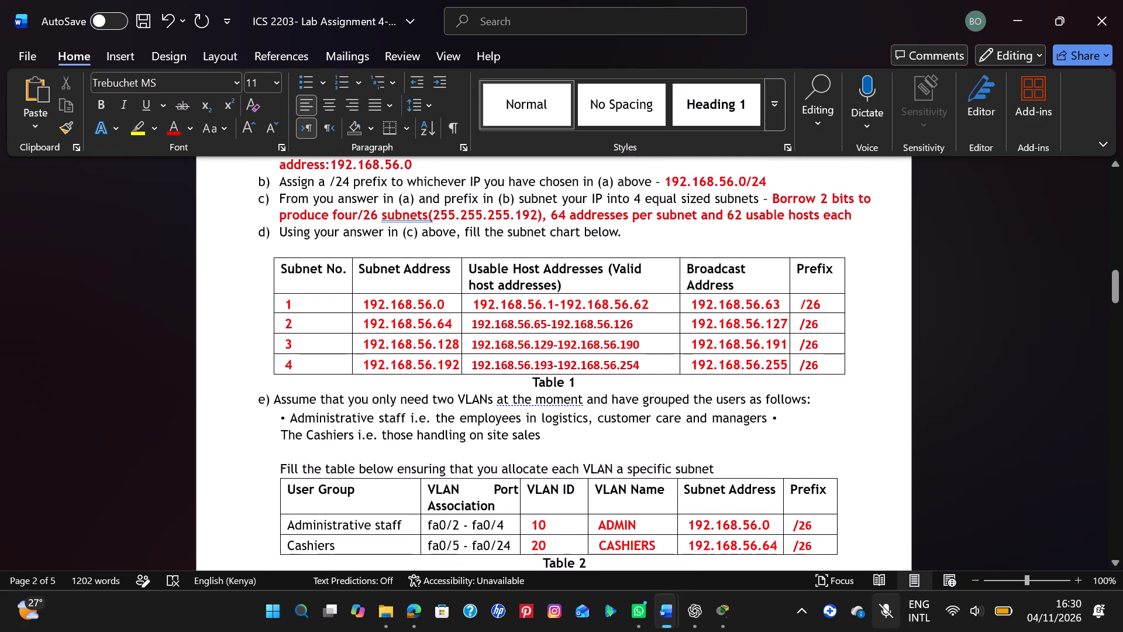
{"action": "scroll", "coordinate": [653, 399], "scroll_direction": "up", "scroll_amount": 1}
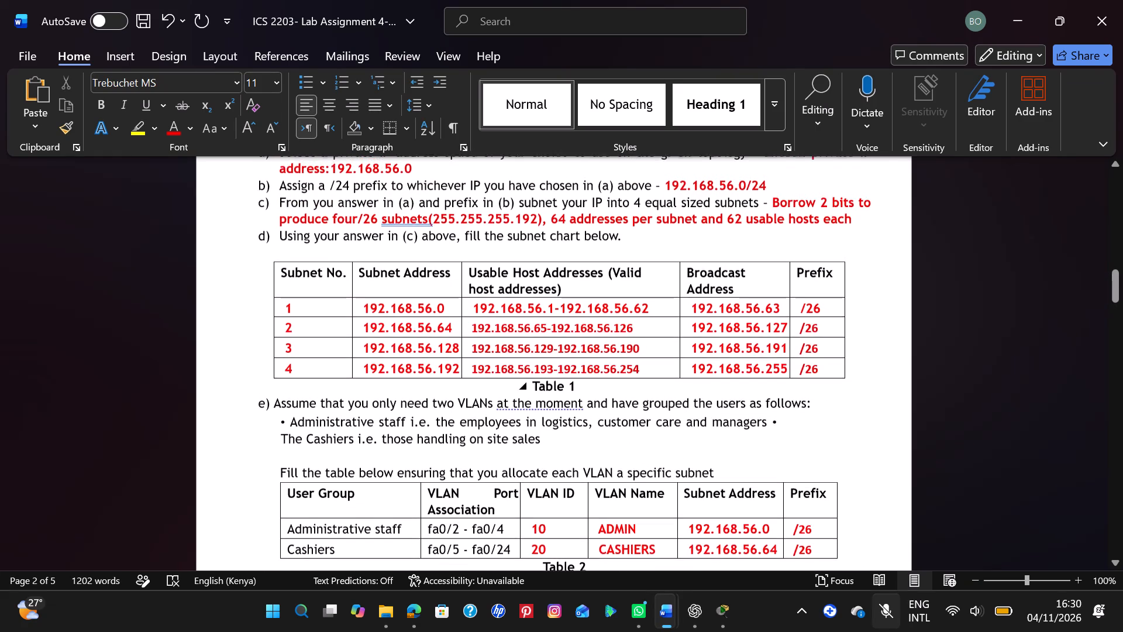
{"action": "scroll", "coordinate": [653, 399], "scroll_direction": "up", "scroll_amount": 1}
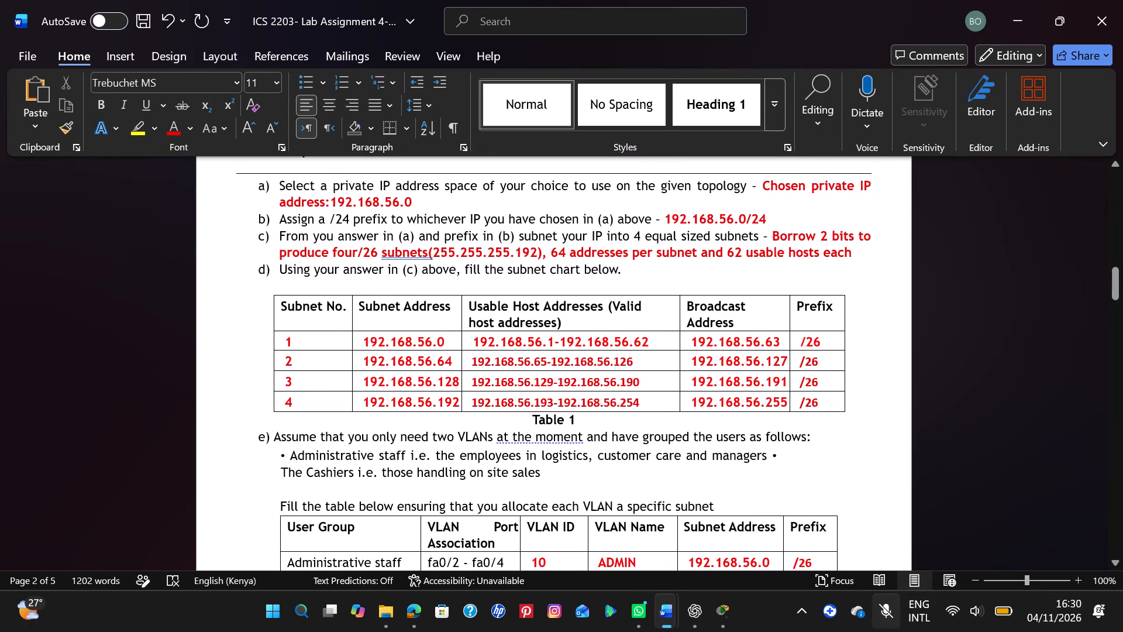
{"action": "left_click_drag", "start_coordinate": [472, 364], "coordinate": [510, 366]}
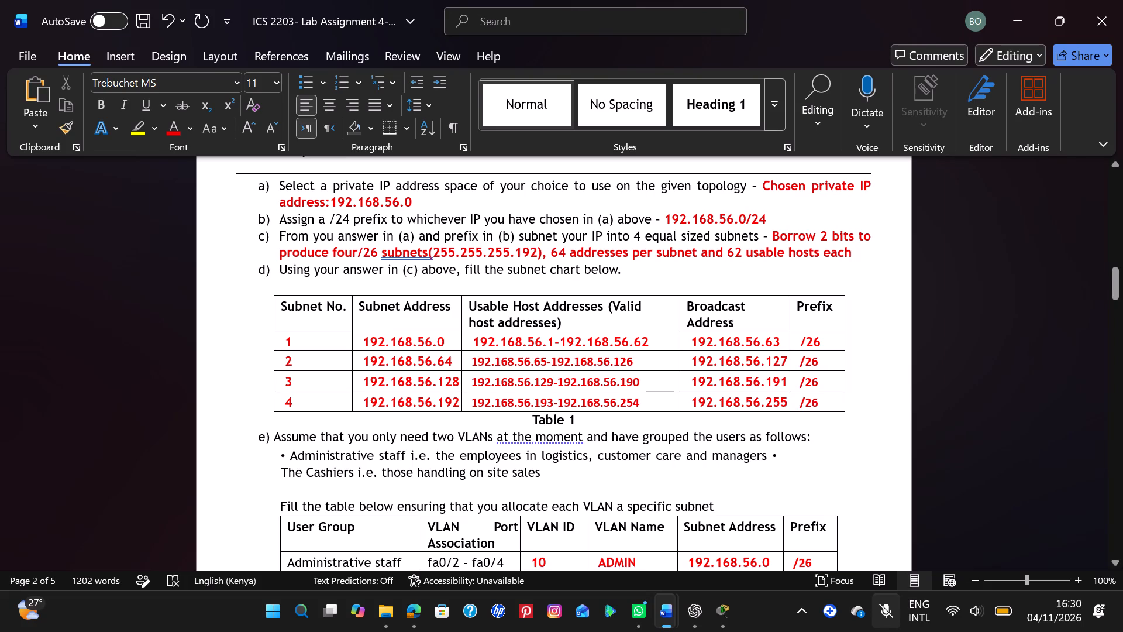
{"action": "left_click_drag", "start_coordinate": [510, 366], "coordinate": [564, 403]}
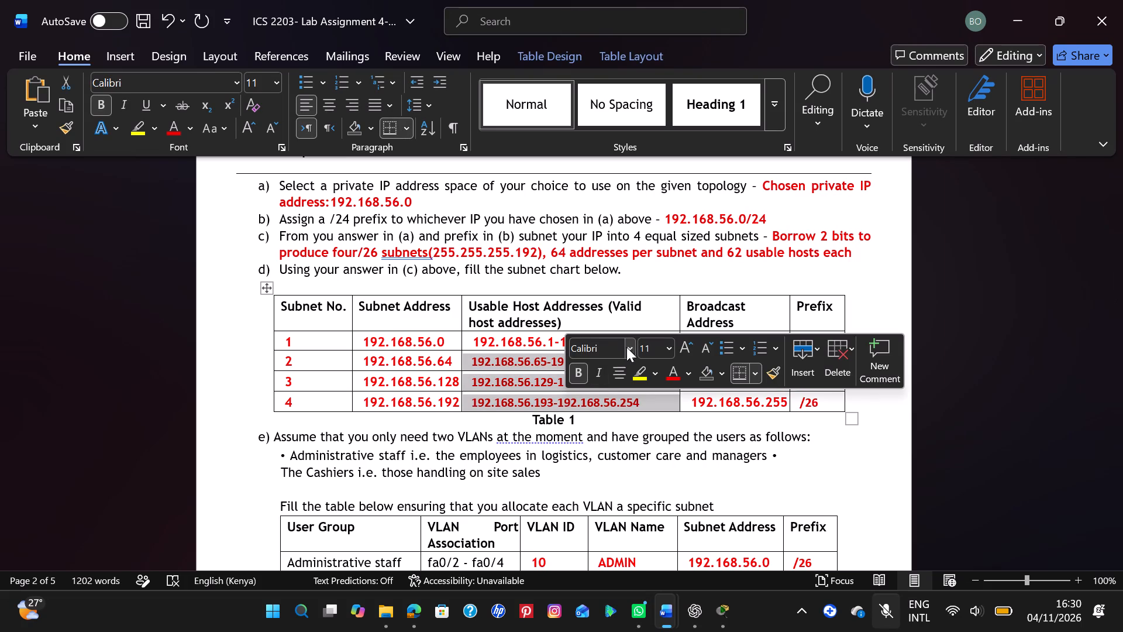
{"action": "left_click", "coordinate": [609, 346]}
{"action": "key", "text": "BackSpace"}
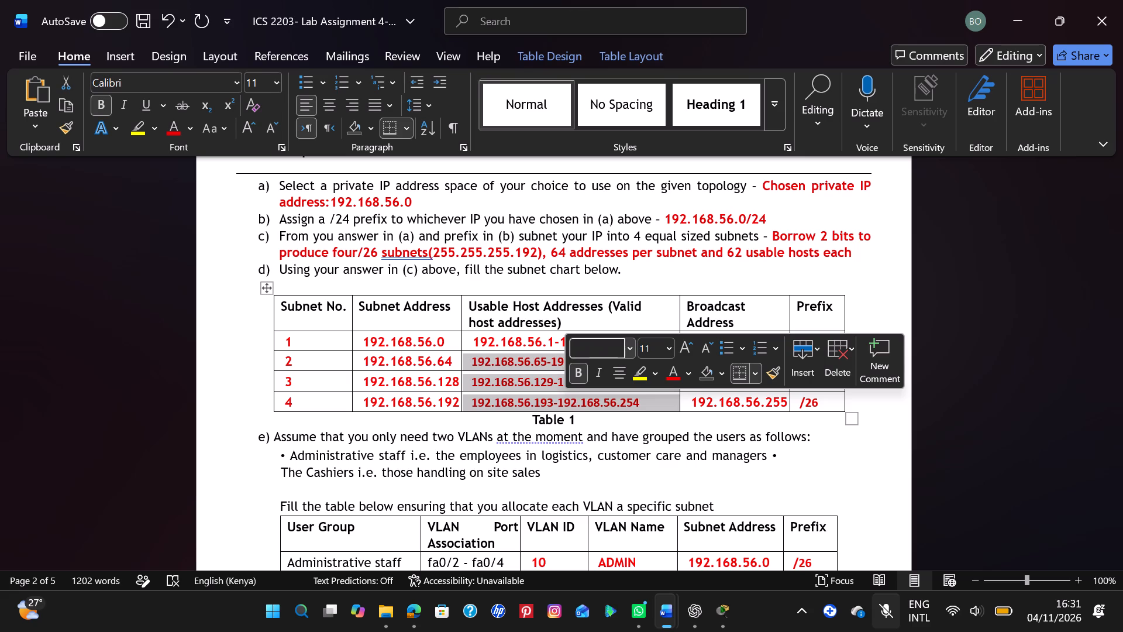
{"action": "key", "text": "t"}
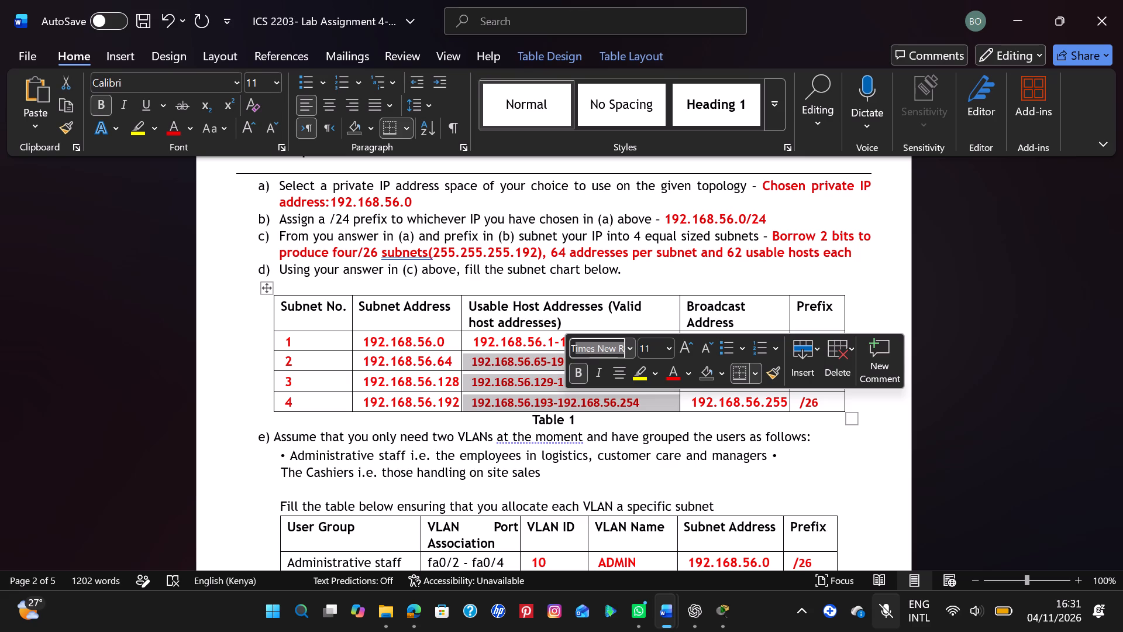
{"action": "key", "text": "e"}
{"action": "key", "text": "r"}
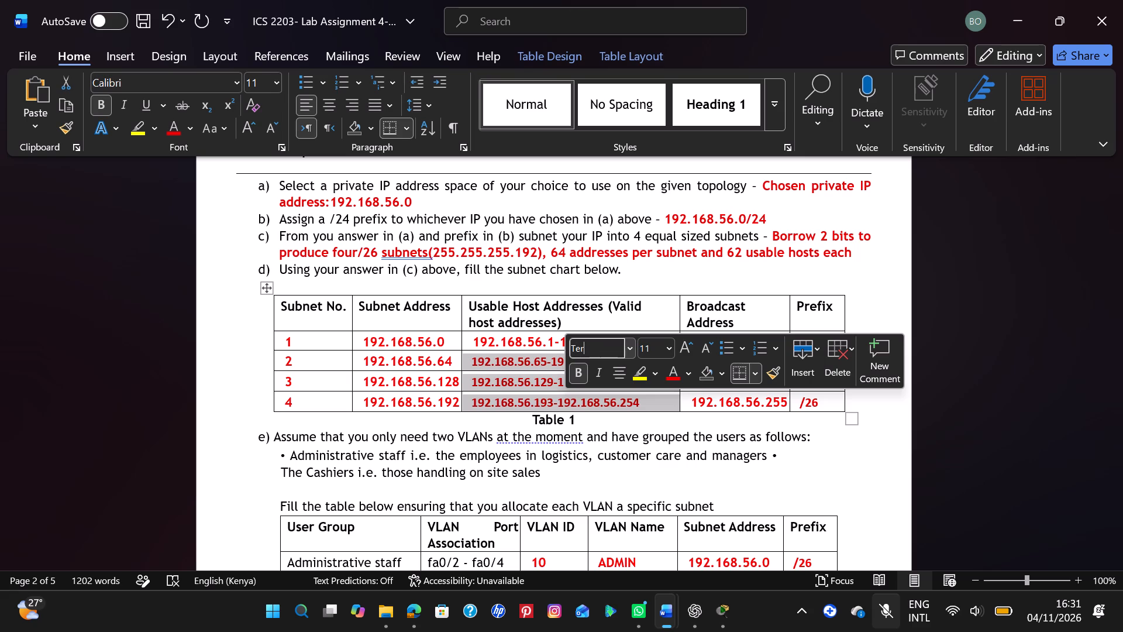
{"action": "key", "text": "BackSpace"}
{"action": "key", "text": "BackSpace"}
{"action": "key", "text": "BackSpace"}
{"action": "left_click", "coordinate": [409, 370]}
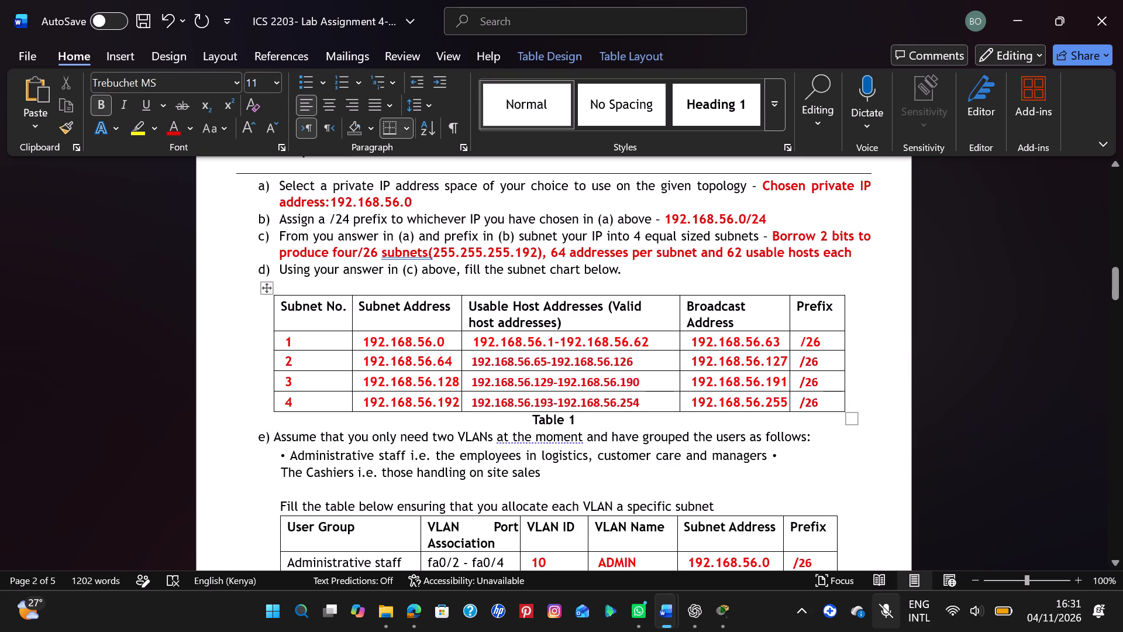
Set the font of the usable host address ranges for subnets 2 to 4 in Table 1 to Trebuchet MS.
{"action": "left_click_drag", "start_coordinate": [471, 359], "coordinate": [569, 406]}
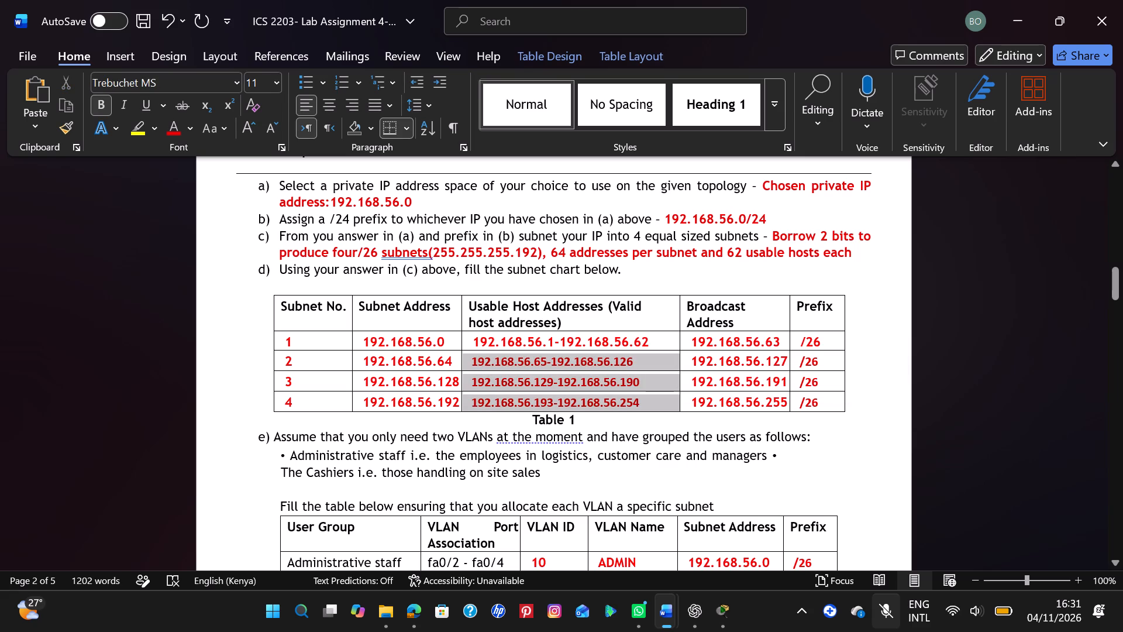
{"action": "left_click_drag", "start_coordinate": [569, 406], "coordinate": [570, 405]}
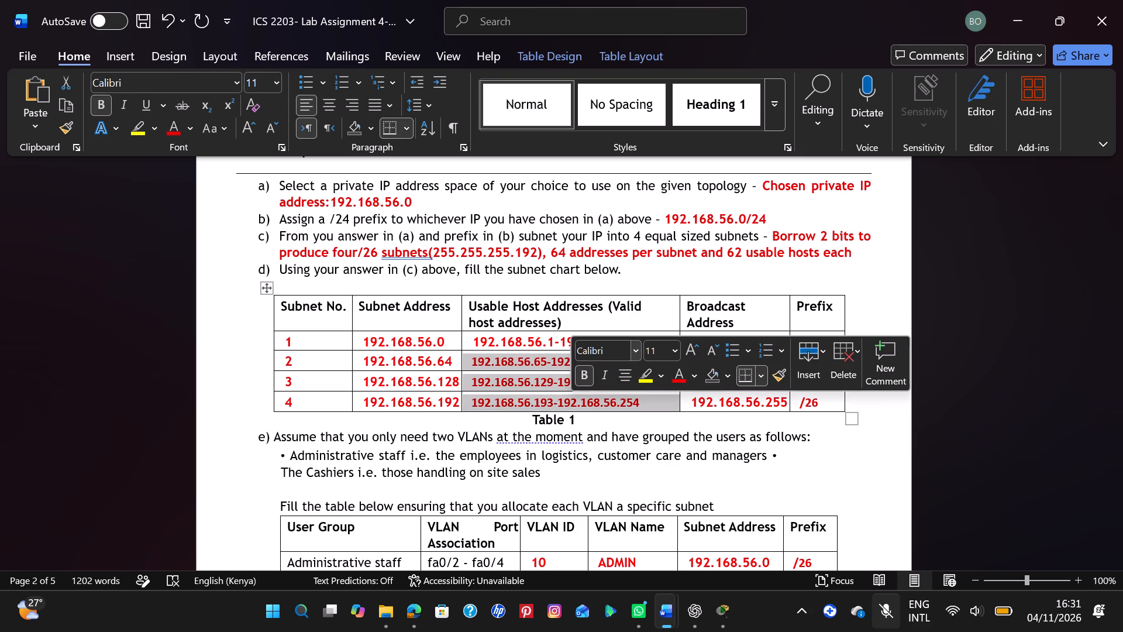
{"action": "left_click", "coordinate": [621, 350]}
{"action": "key", "text": "BackSpace"}
{"action": "type", "text": "tre"}
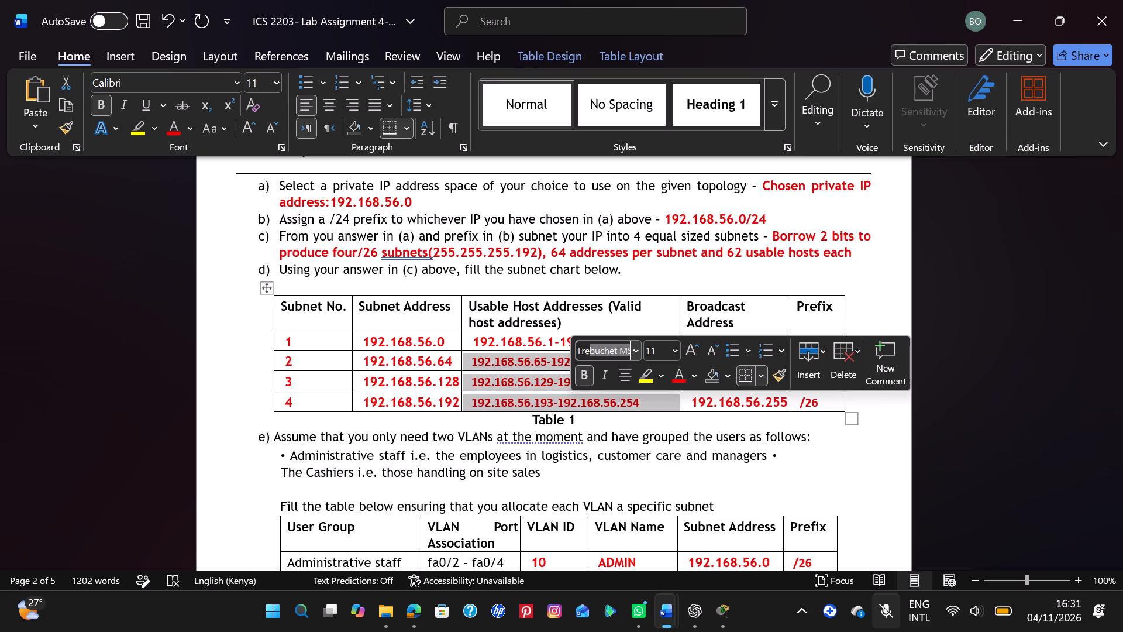
{"action": "key", "text": "Return"}
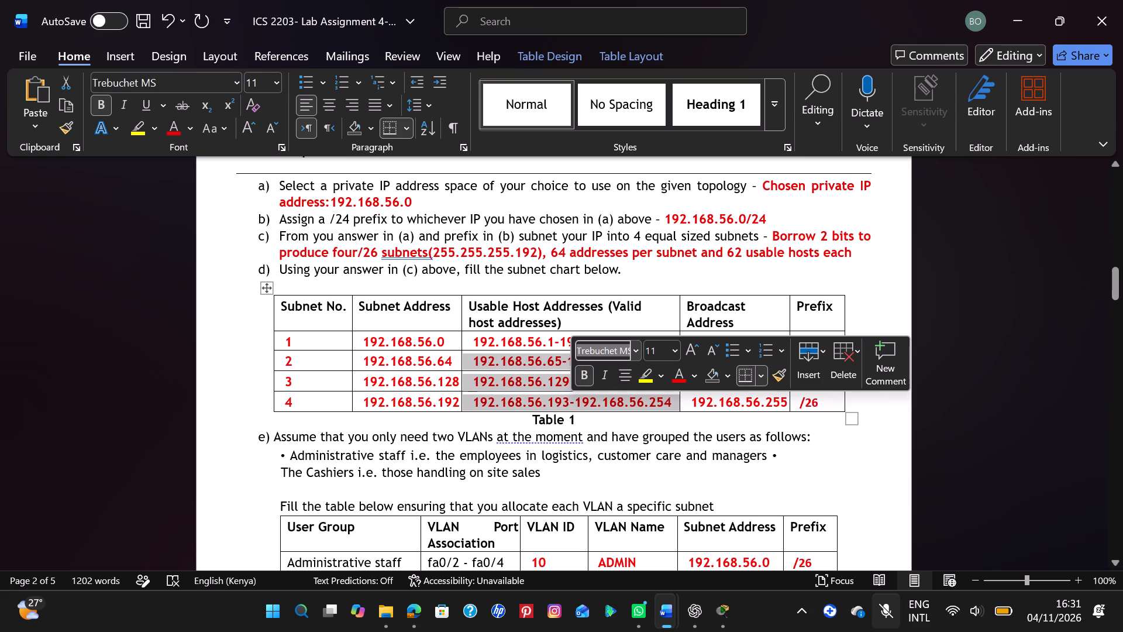
{"action": "left_click", "coordinate": [528, 370]}
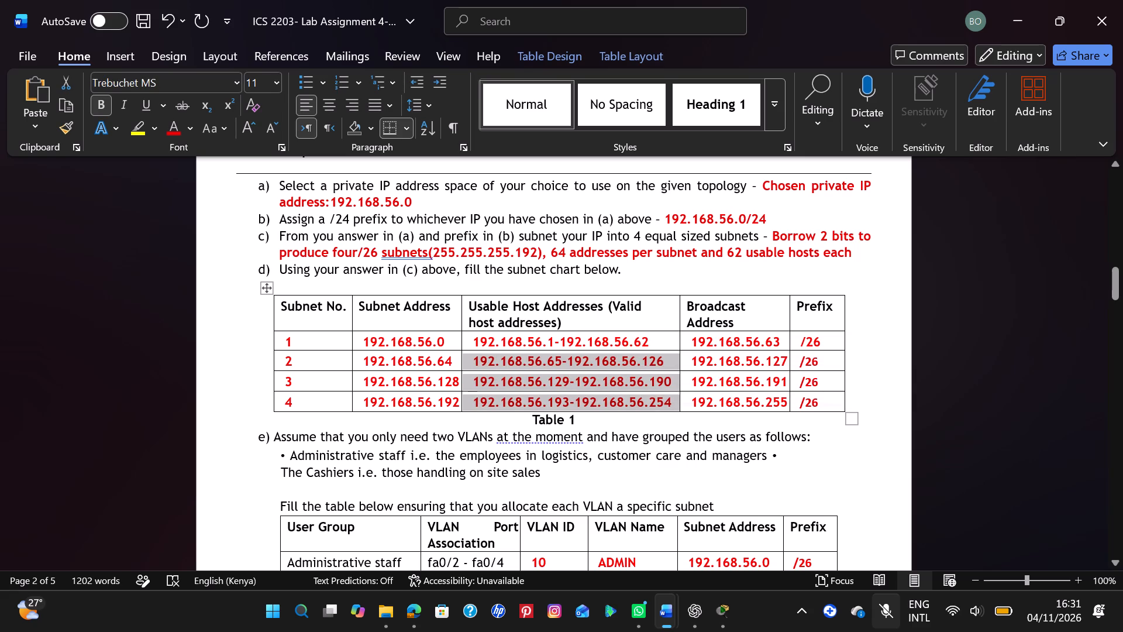
Set the font of the /26 prefixes for subnets 2 to 4 in Table 1 to Trebuchet MS.
{"action": "left_click_drag", "start_coordinate": [798, 361], "coordinate": [812, 382]}
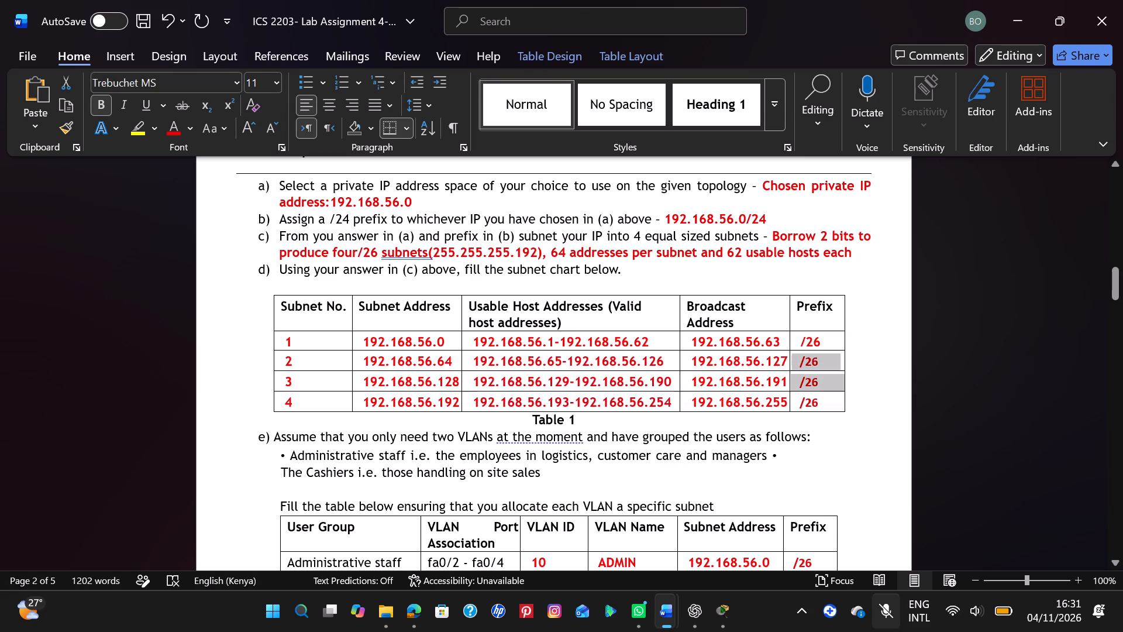
{"action": "left_click_drag", "start_coordinate": [812, 382], "coordinate": [817, 399]}
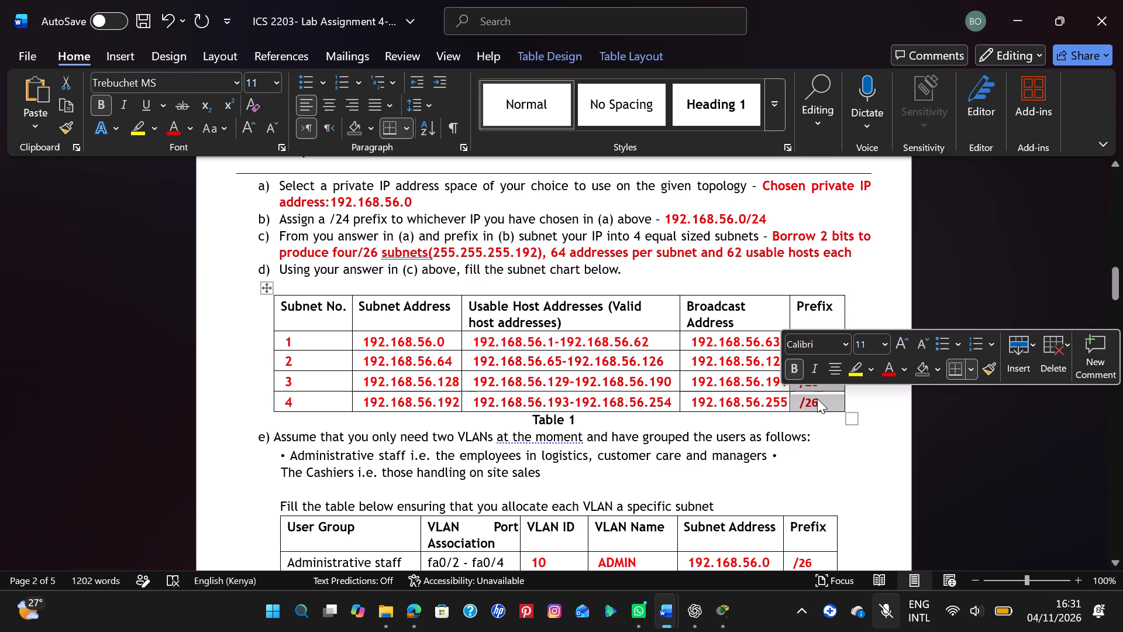
{"action": "left_click", "coordinate": [835, 346]}
{"action": "key", "text": "BackSpace"}
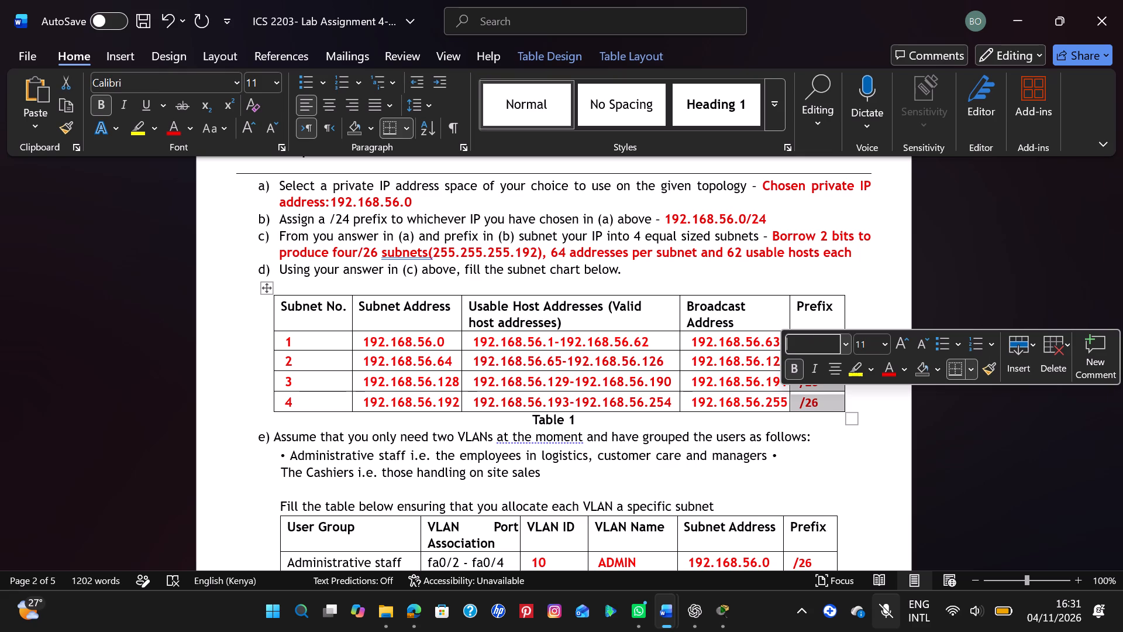
{"action": "type", "text": "tre"}
{"action": "key", "text": "Return"}
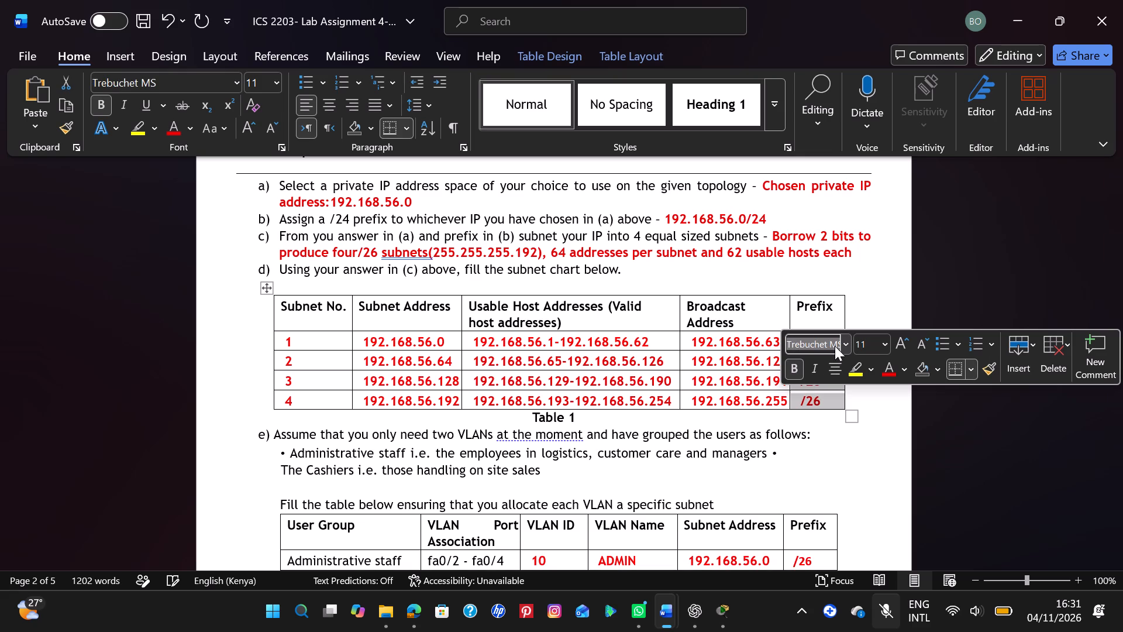
{"action": "left_click", "coordinate": [734, 420]}
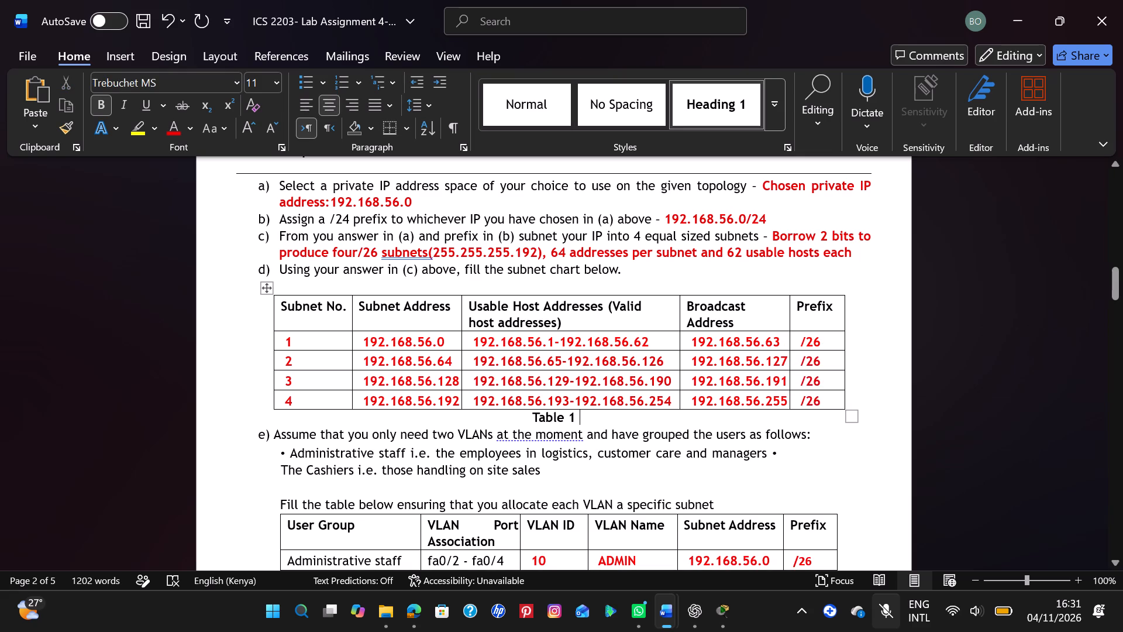
Accept the grammar suggestion "subnets (" to add the missing space before the bracketed subnet mask in answer (c).
{"action": "scroll", "coordinate": [577, 386], "scroll_direction": "up", "scroll_amount": 1}
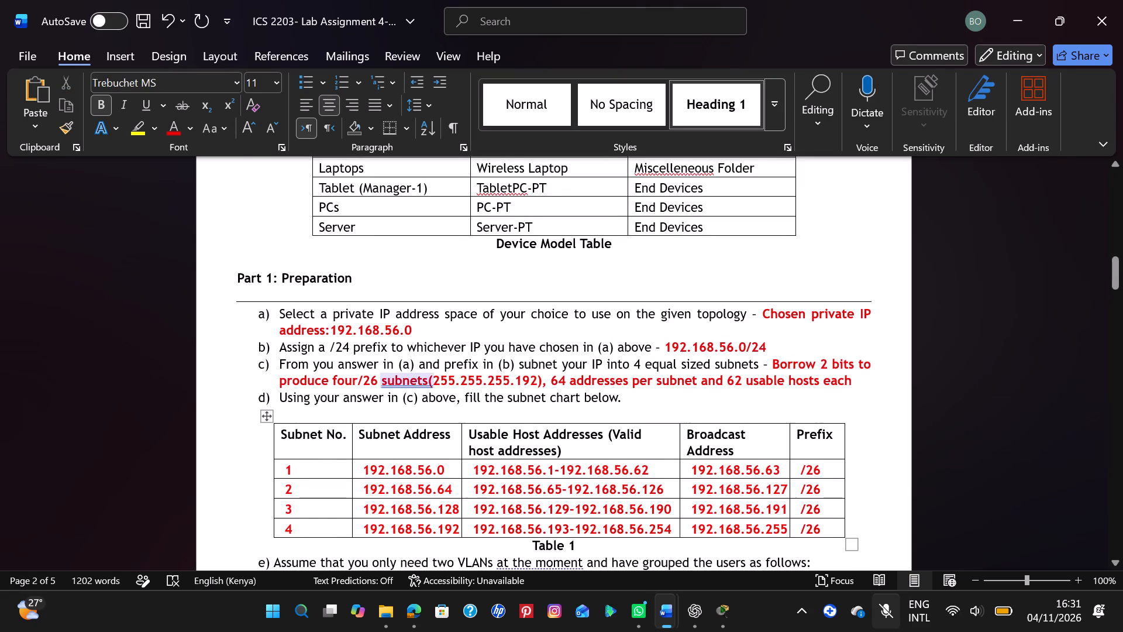
{"action": "left_click", "coordinate": [404, 384]}
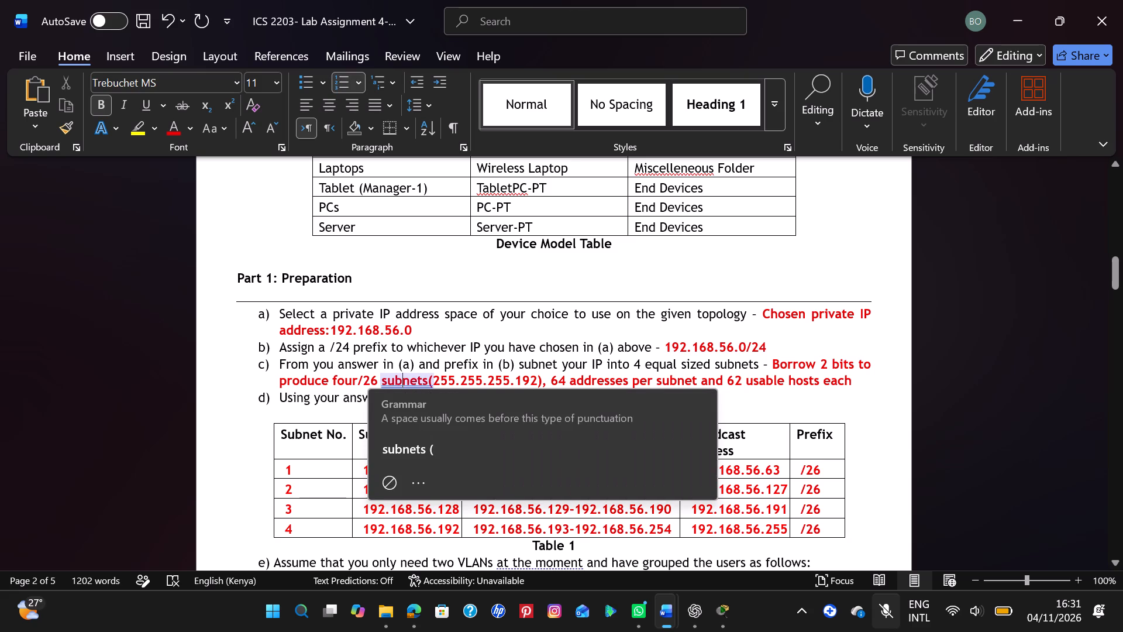
{"action": "left_click", "coordinate": [401, 456]}
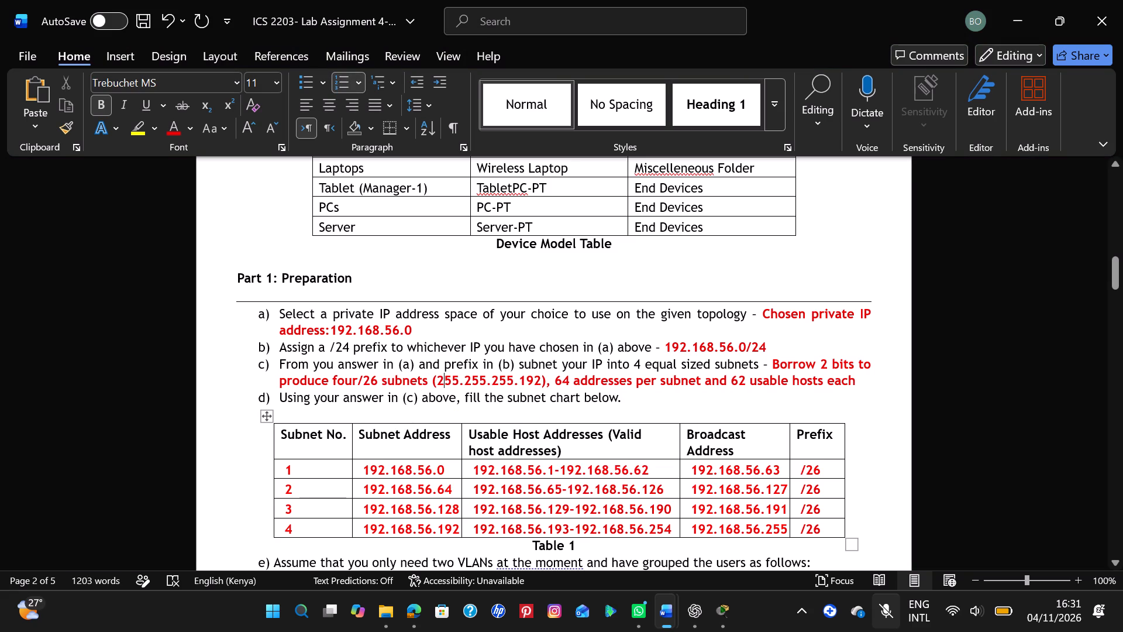
{"action": "left_click", "coordinate": [961, 368]}
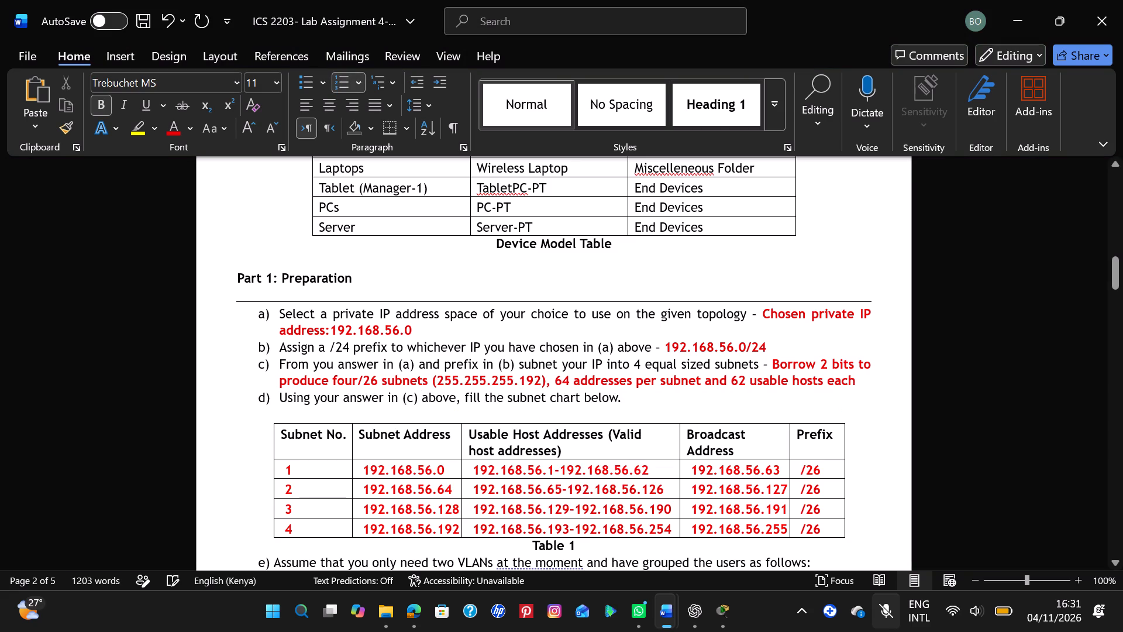
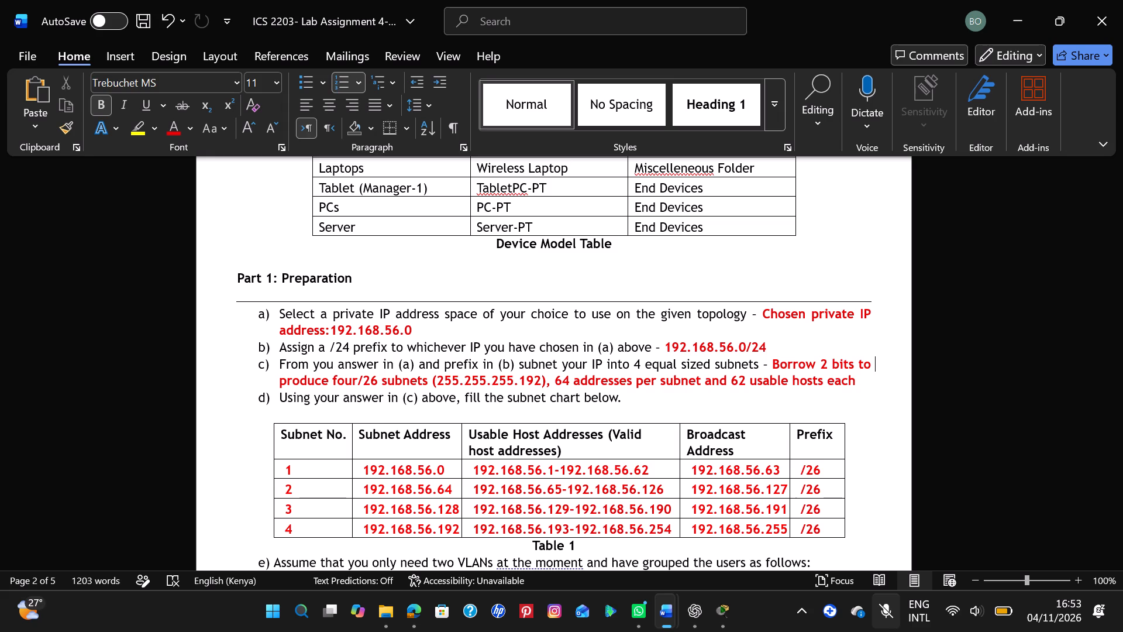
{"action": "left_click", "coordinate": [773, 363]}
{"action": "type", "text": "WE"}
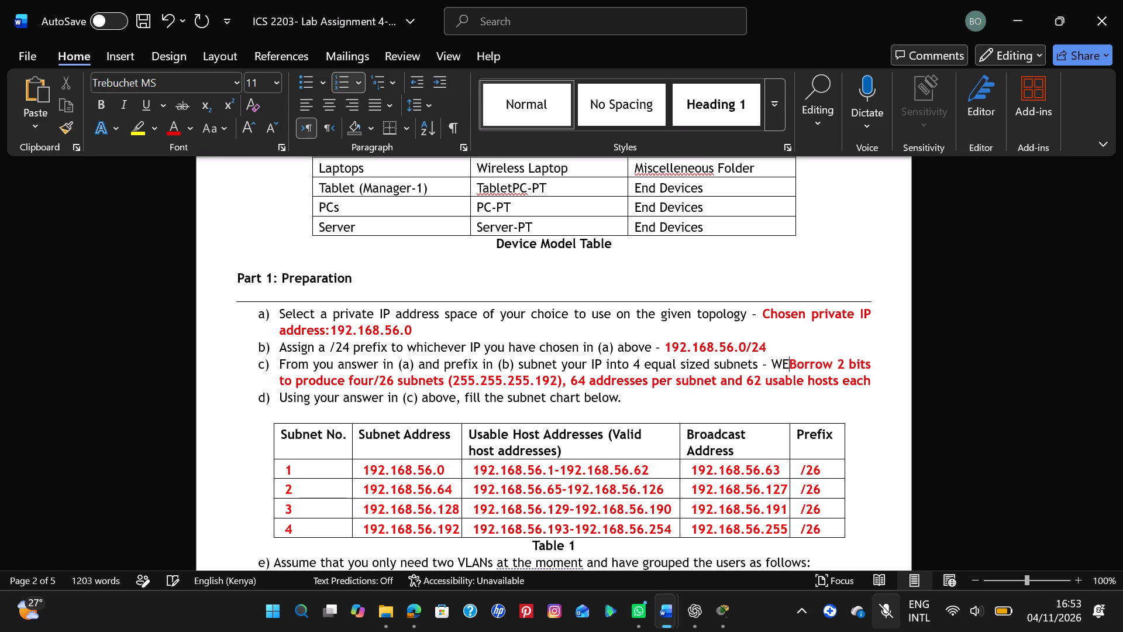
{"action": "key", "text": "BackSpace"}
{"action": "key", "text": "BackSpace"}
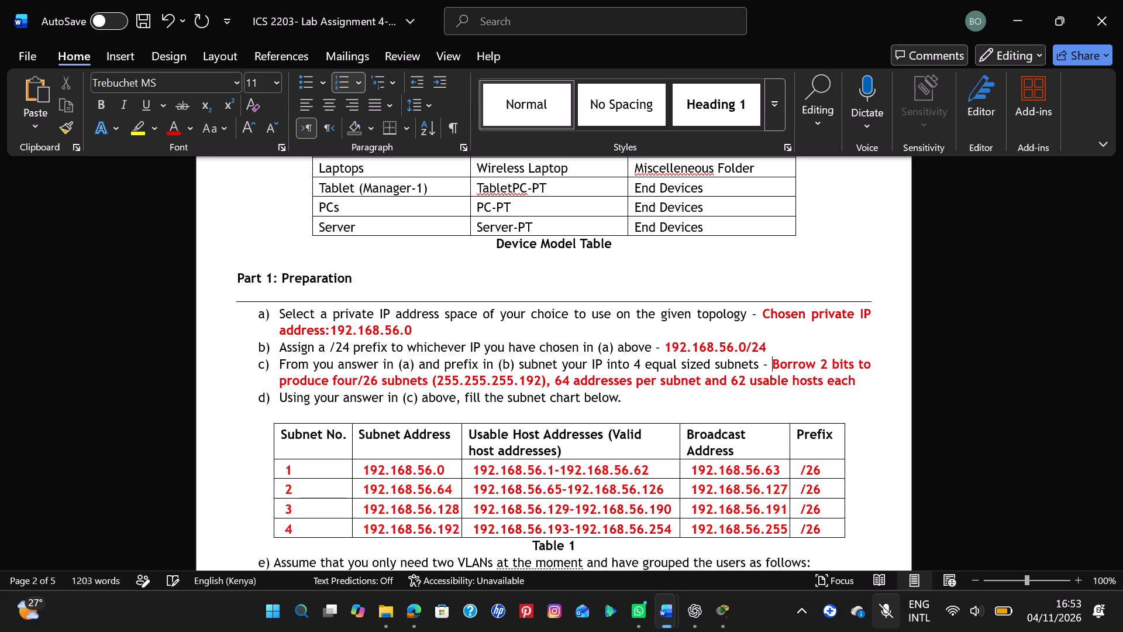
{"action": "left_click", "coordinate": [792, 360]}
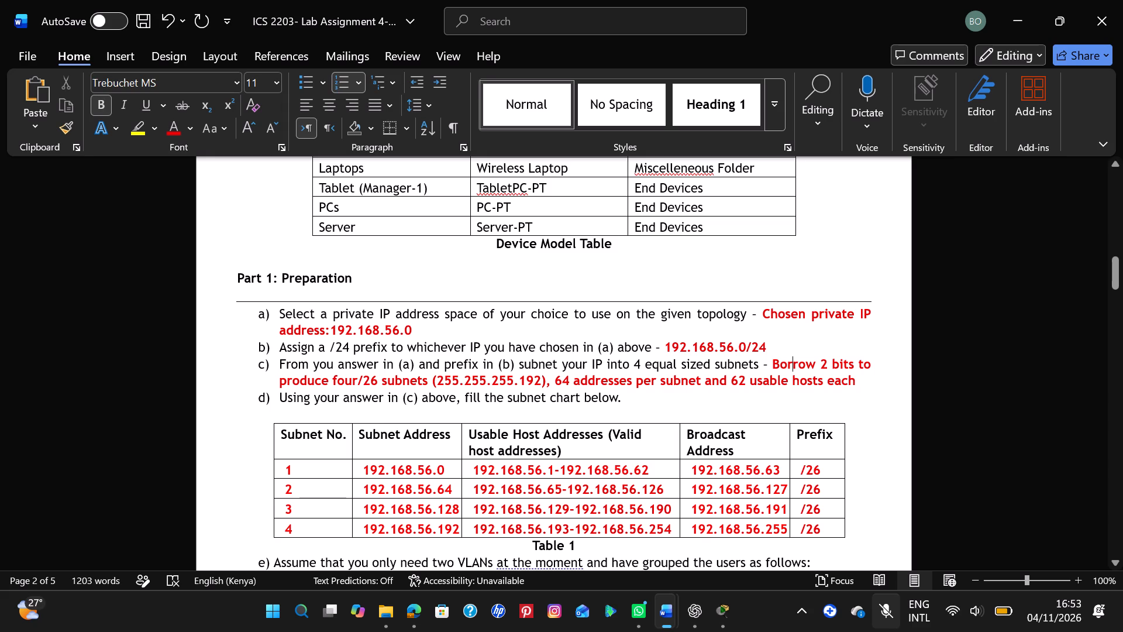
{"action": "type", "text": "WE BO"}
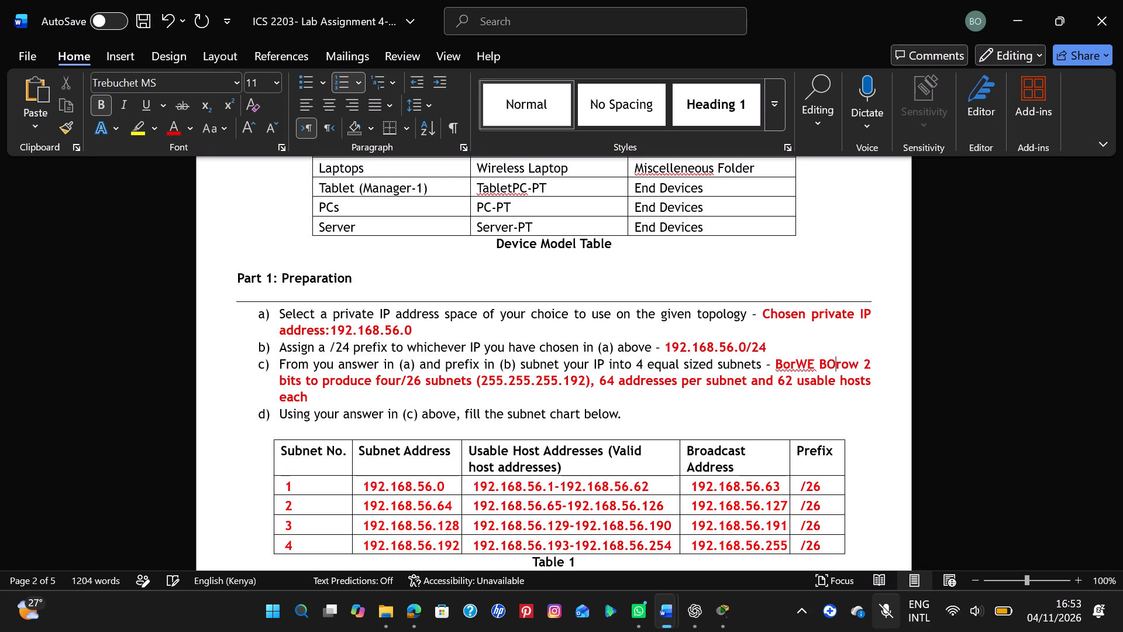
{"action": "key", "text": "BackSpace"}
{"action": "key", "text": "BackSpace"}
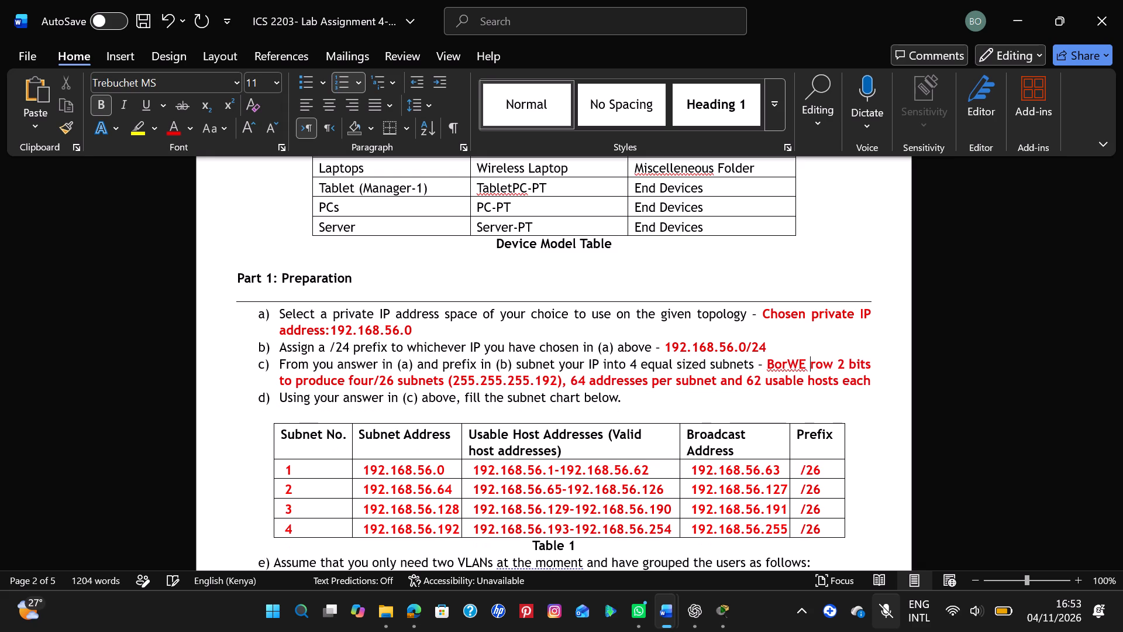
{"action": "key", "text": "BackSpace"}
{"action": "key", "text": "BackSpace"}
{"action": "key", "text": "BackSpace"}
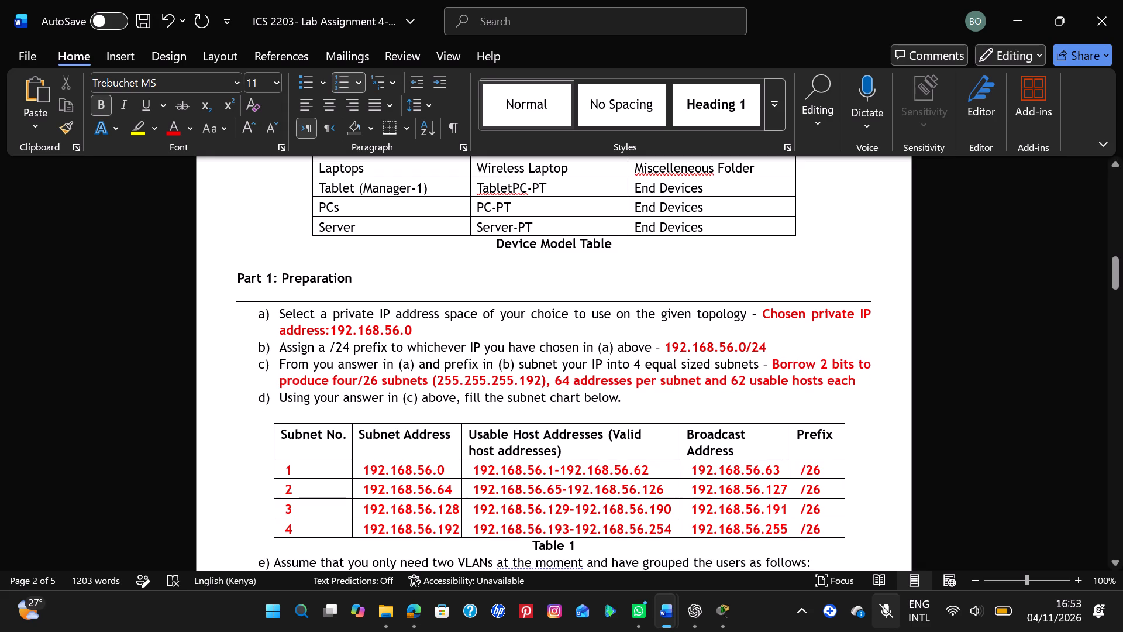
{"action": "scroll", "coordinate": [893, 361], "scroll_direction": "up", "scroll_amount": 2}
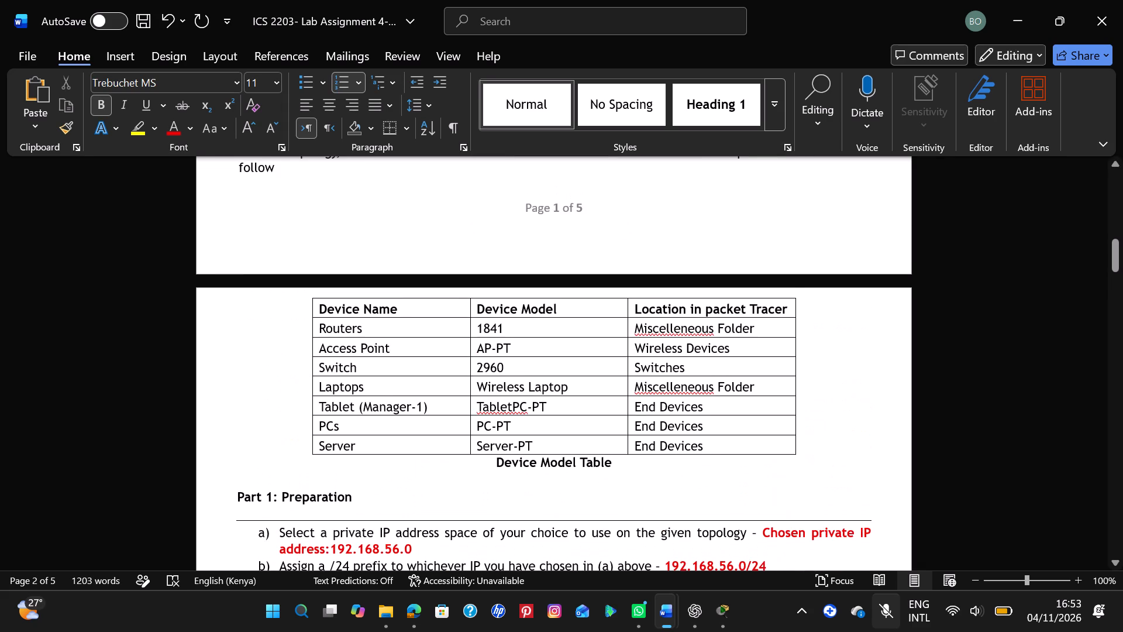
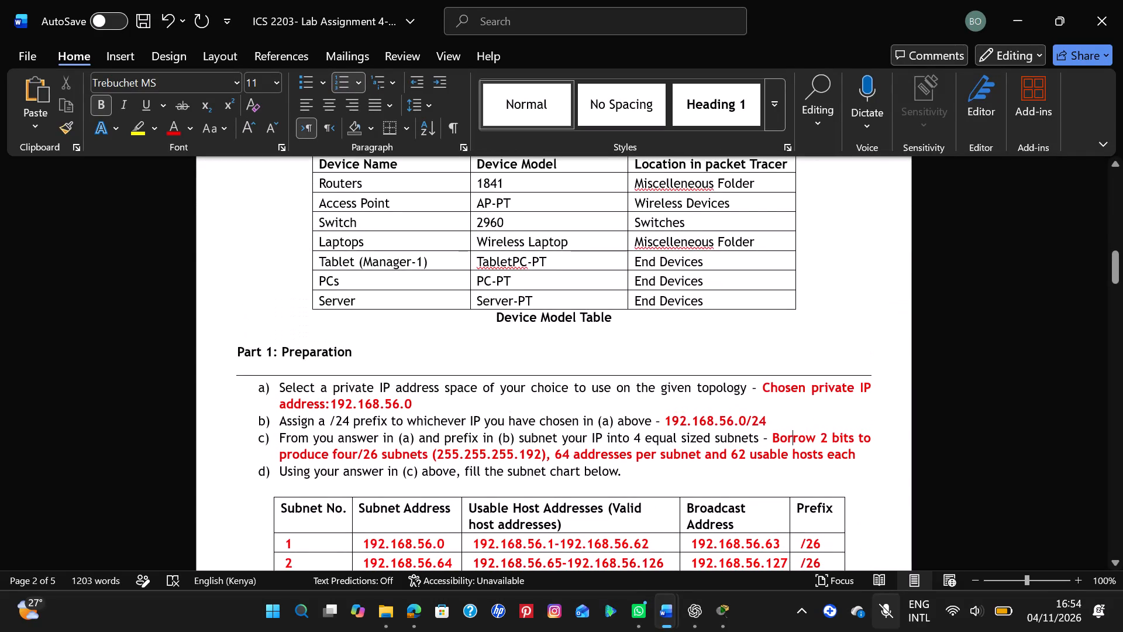
Reword the start of answer (c) in Part 1 from an instruction to the past-tense phrase "we borrowed 2 bits".
{"action": "left_click", "coordinate": [771, 438]}
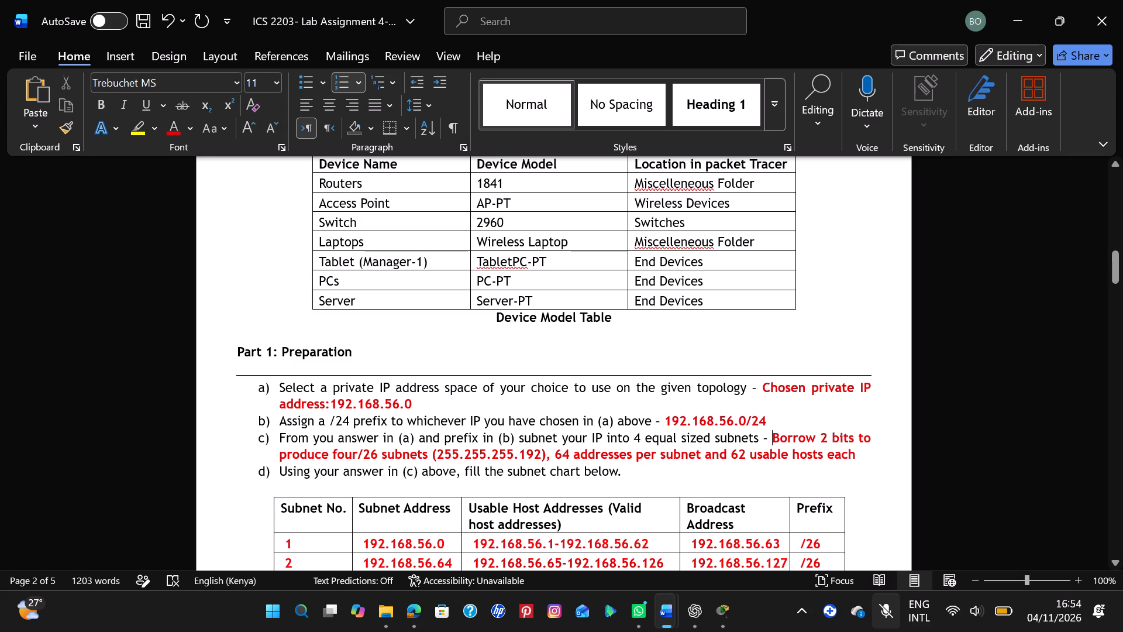
{"action": "left_click", "coordinate": [817, 437]}
{"action": "type", "text": "ED"}
{"action": "key", "text": "BackSpace"}
{"action": "key", "text": "BackSpace"}
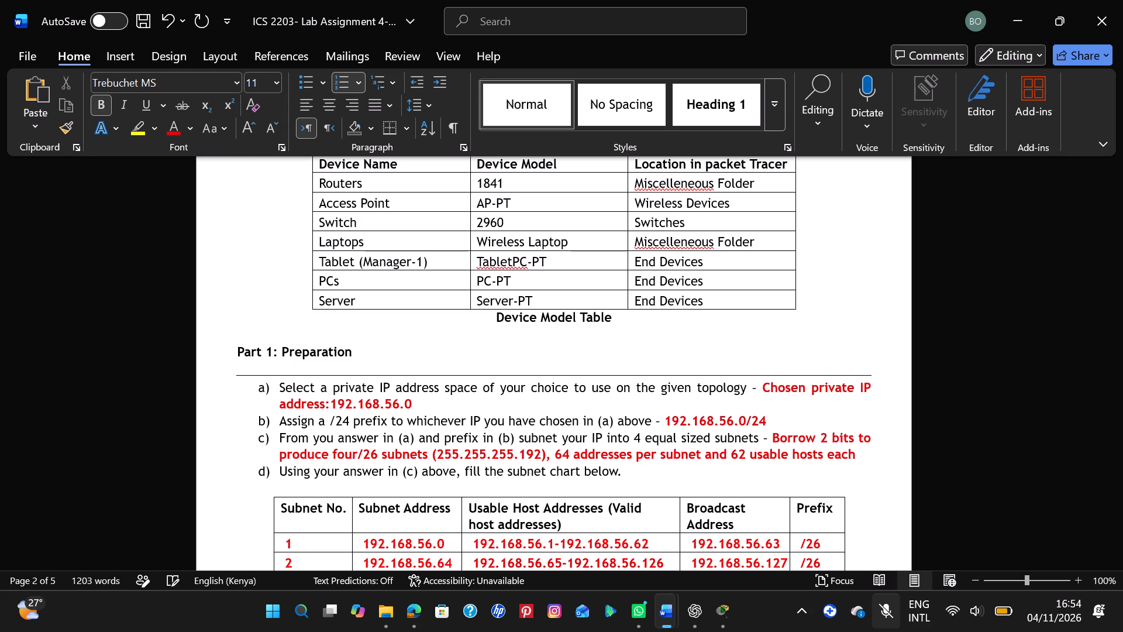
{"action": "type", "text": "ed"}
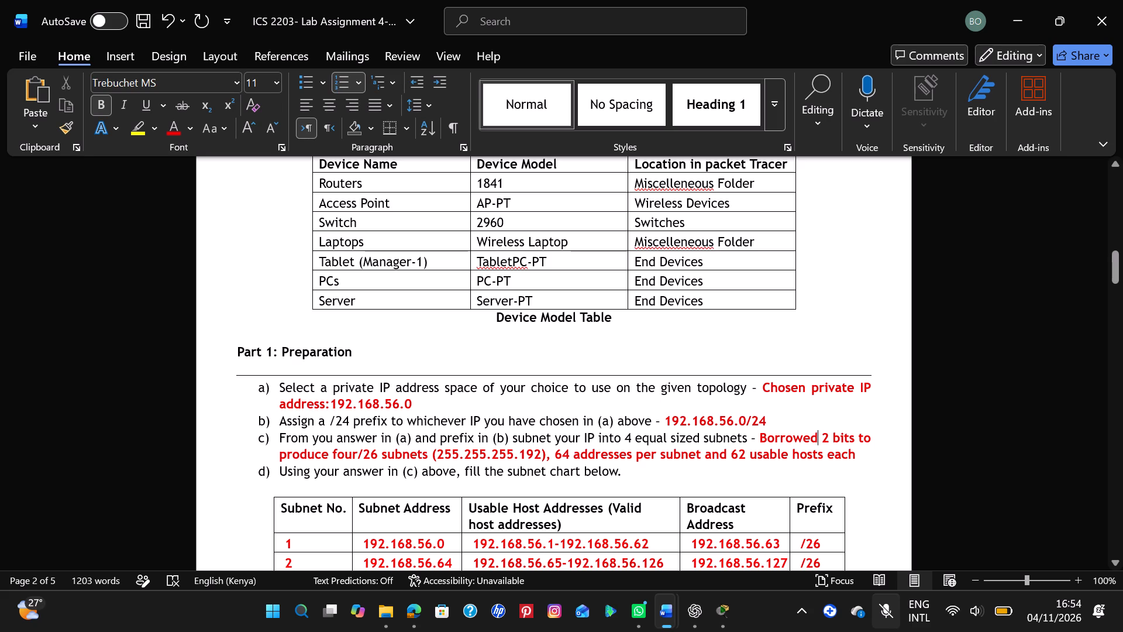
{"action": "left_click", "coordinate": [763, 438]}
{"action": "type", "text": "we"}
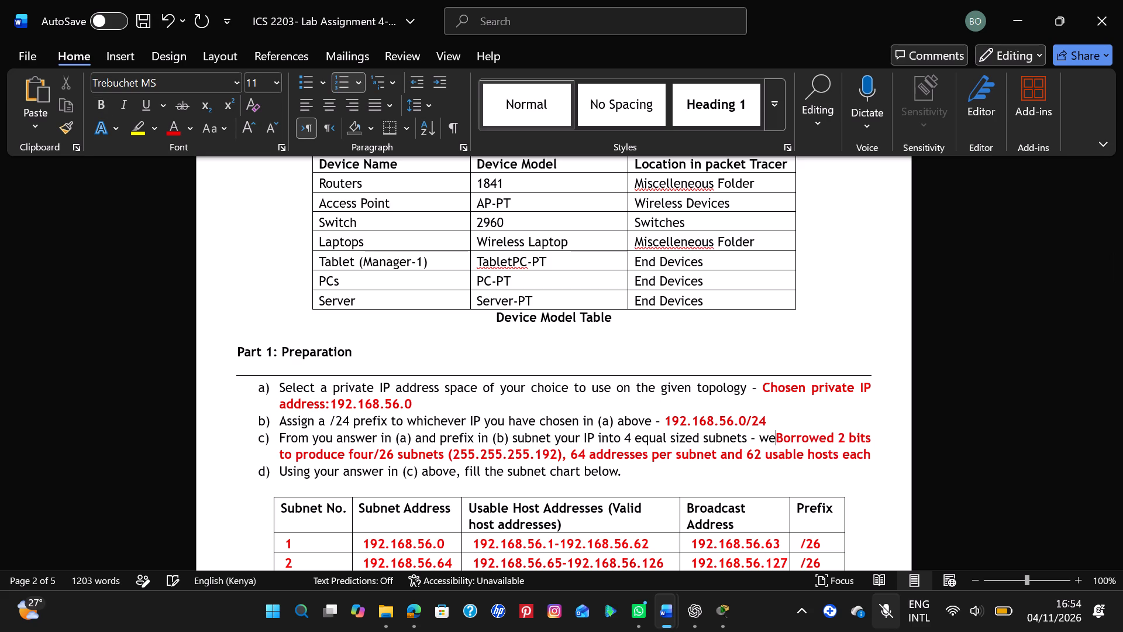
{"action": "key", "text": "space"}
{"action": "key", "text": "Right"}
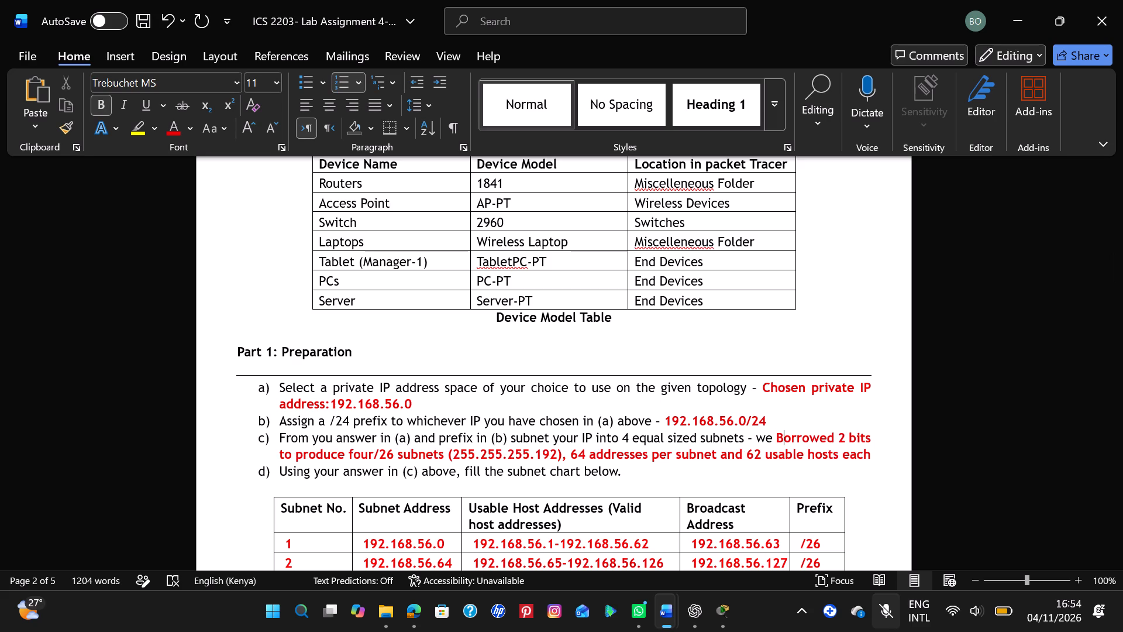
{"action": "key", "text": "BackSpace"}
{"action": "key", "text": "b"}
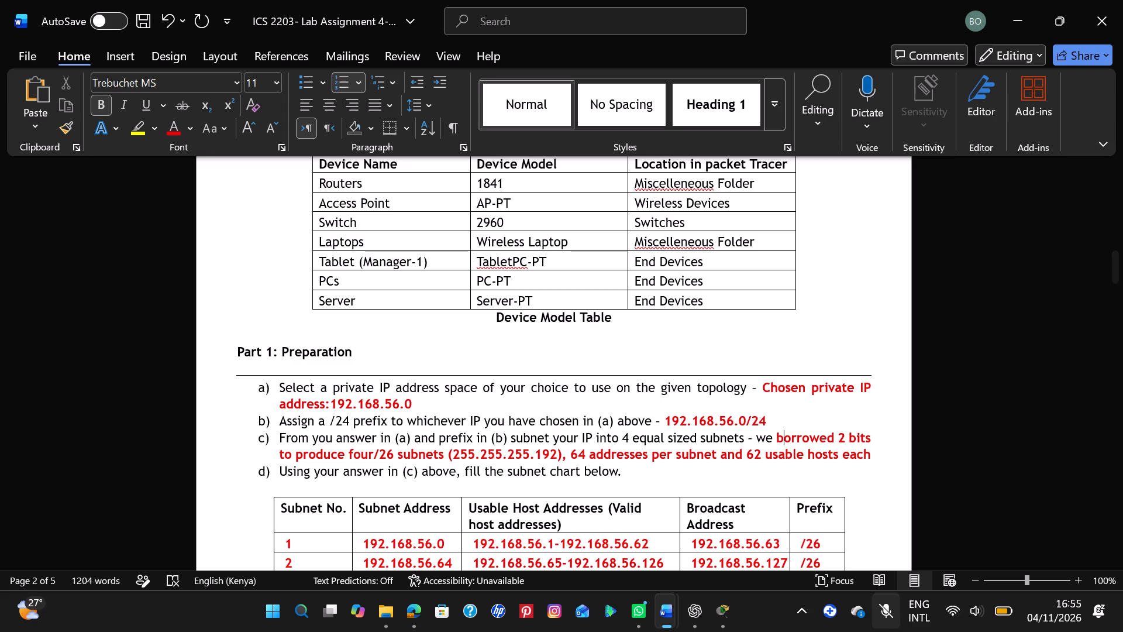
Review the filled-in VLAN, cashier PC and administrative staff tables in Part 1, along with the topology, scenario and subnet chart.
{"action": "scroll", "coordinate": [751, 456], "scroll_direction": "down", "scroll_amount": 3}
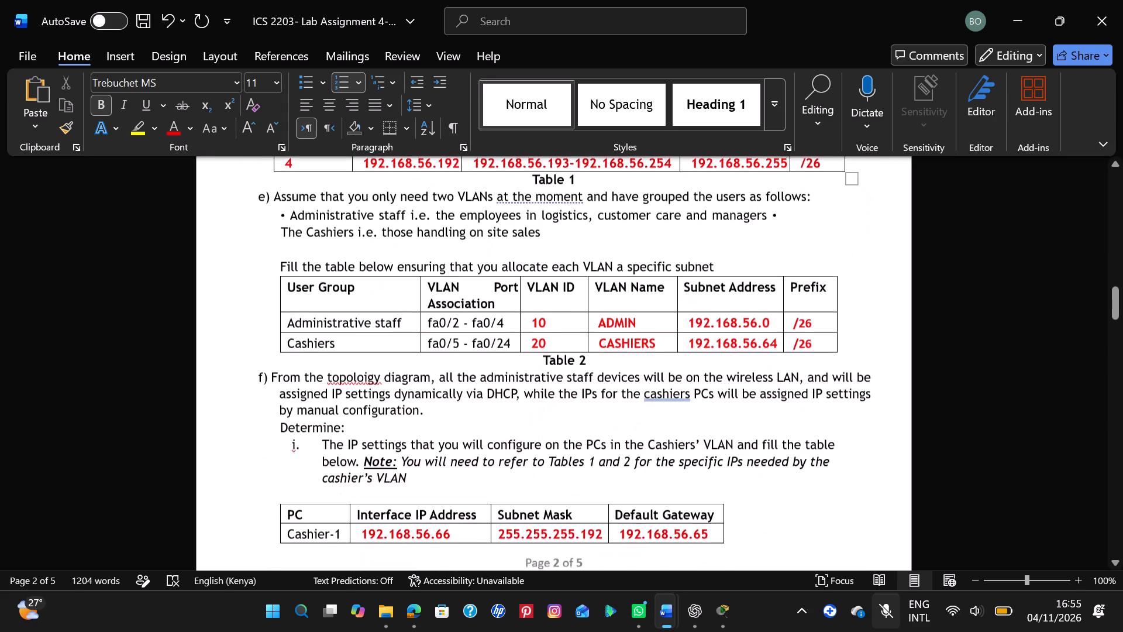
{"action": "scroll", "coordinate": [751, 456], "scroll_direction": "down", "scroll_amount": 1}
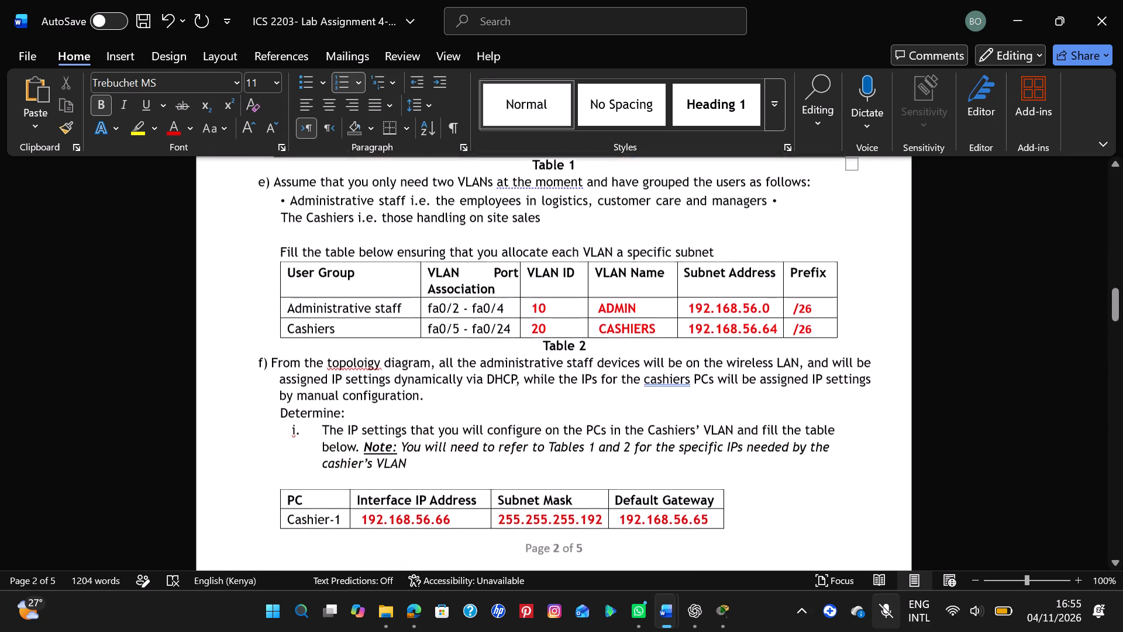
{"action": "scroll", "coordinate": [751, 456], "scroll_direction": "down", "scroll_amount": 1}
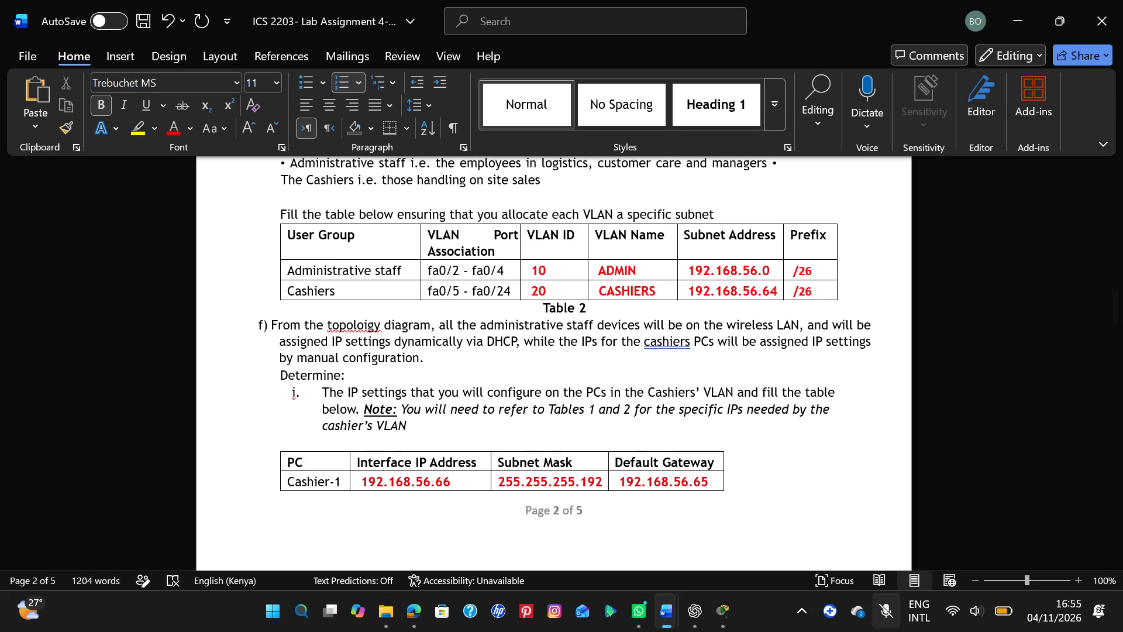
{"action": "scroll", "coordinate": [751, 456], "scroll_direction": "down", "scroll_amount": 2}
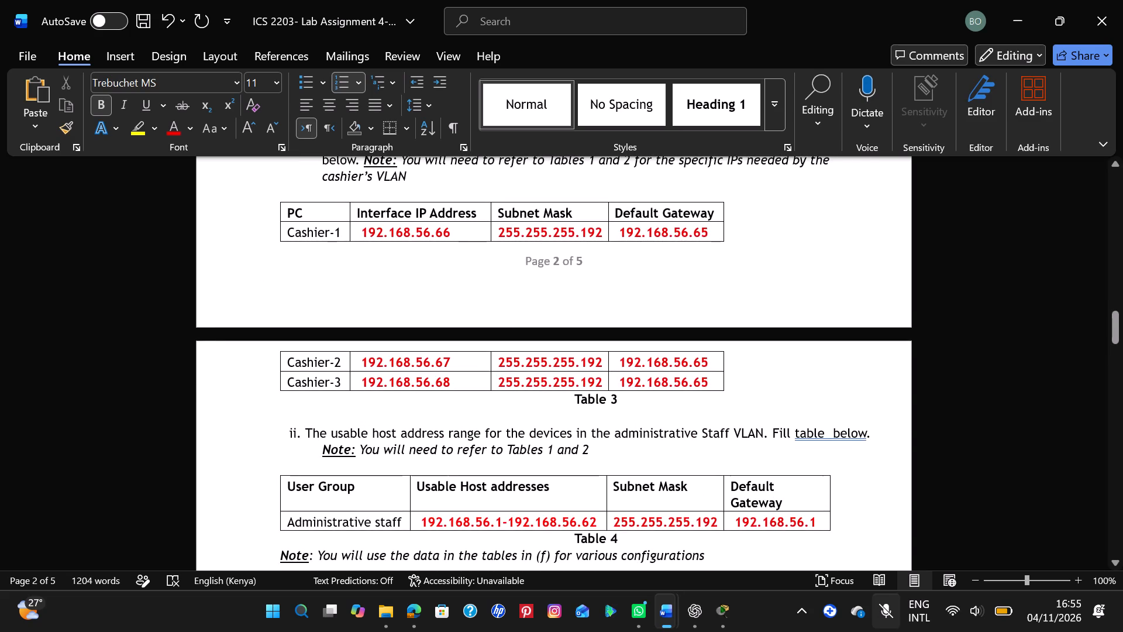
{"action": "scroll", "coordinate": [751, 456], "scroll_direction": "down", "scroll_amount": 1}
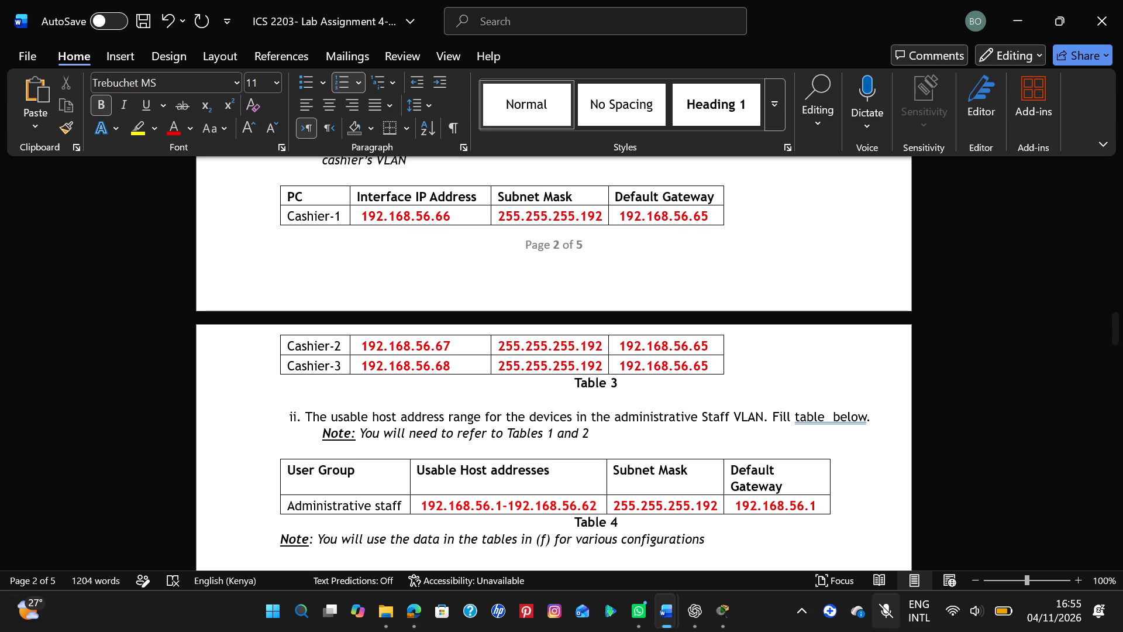
{"action": "scroll", "coordinate": [751, 456], "scroll_direction": "up", "scroll_amount": 1}
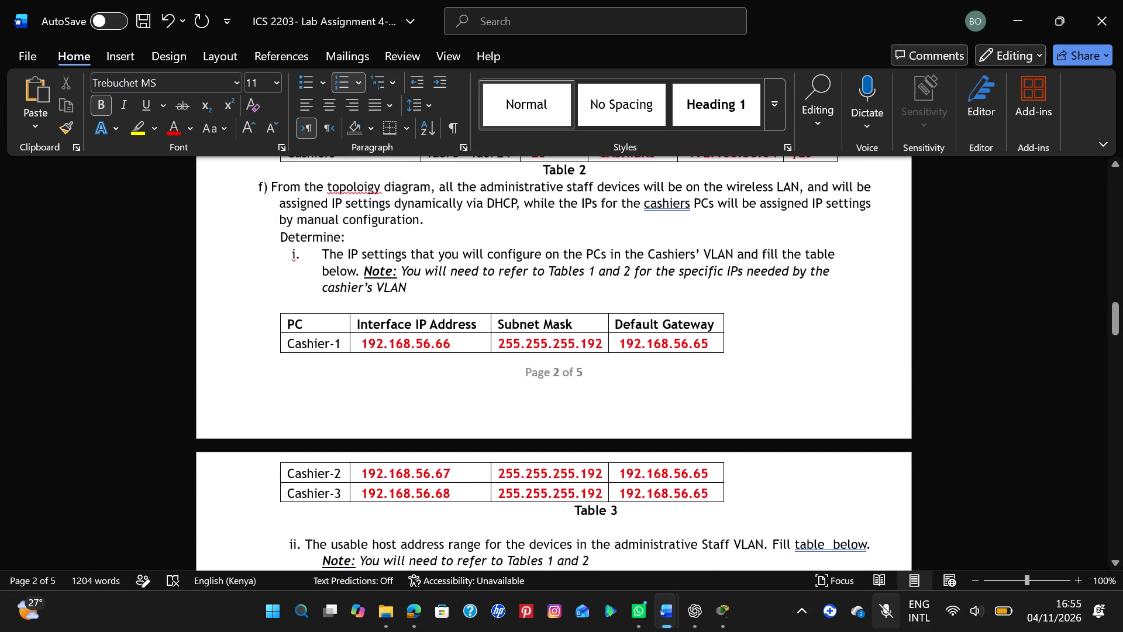
{"action": "scroll", "coordinate": [751, 456], "scroll_direction": "up", "scroll_amount": 2}
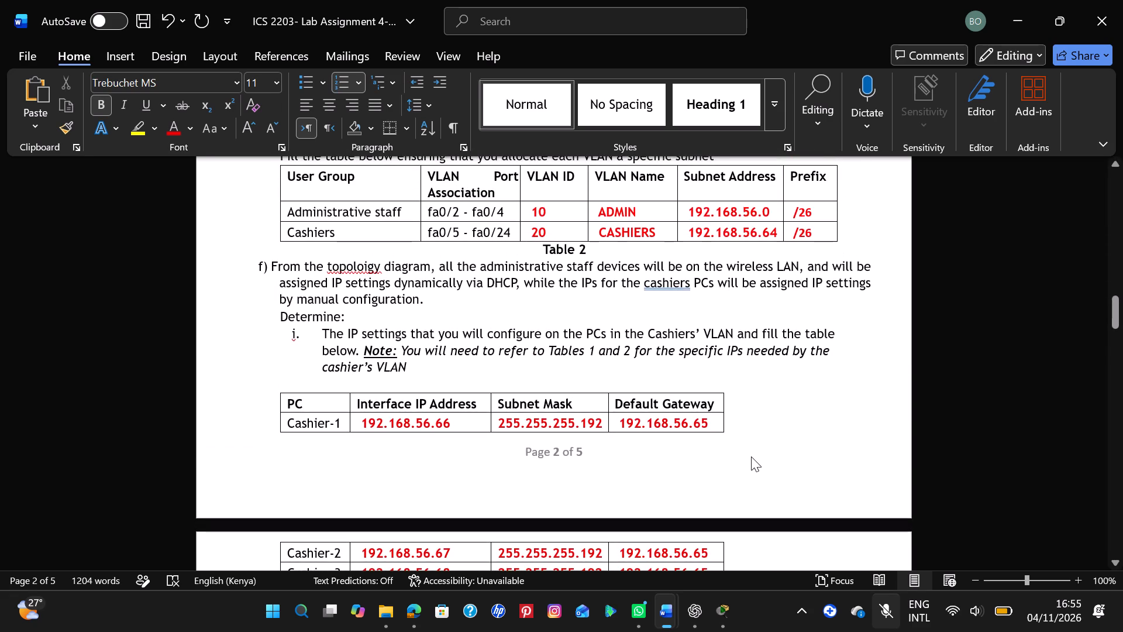
{"action": "scroll", "coordinate": [751, 456], "scroll_direction": "up", "scroll_amount": 1}
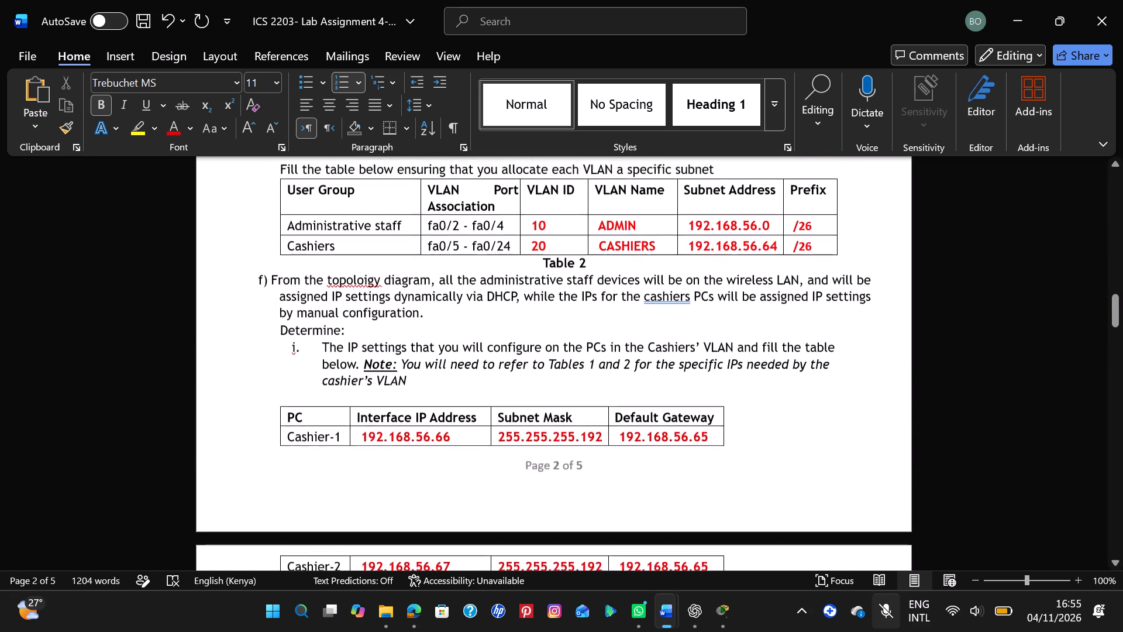
{"action": "scroll", "coordinate": [751, 456], "scroll_direction": "up", "scroll_amount": 1}
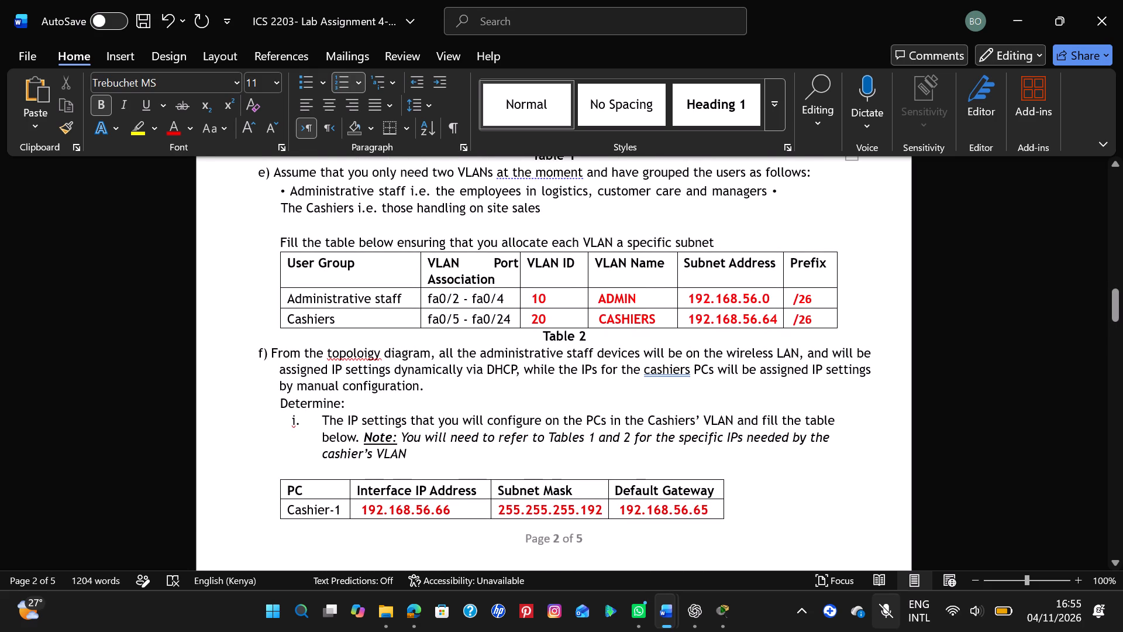
{"action": "scroll", "coordinate": [751, 456], "scroll_direction": "down", "scroll_amount": 1}
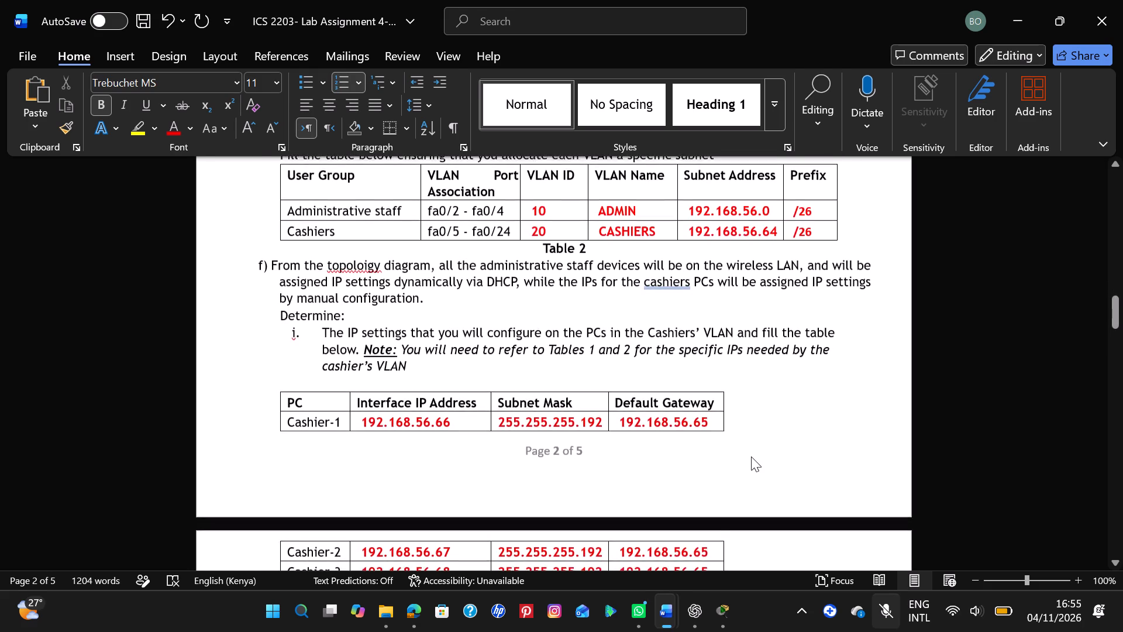
{"action": "scroll", "coordinate": [751, 456], "scroll_direction": "down", "scroll_amount": 1}
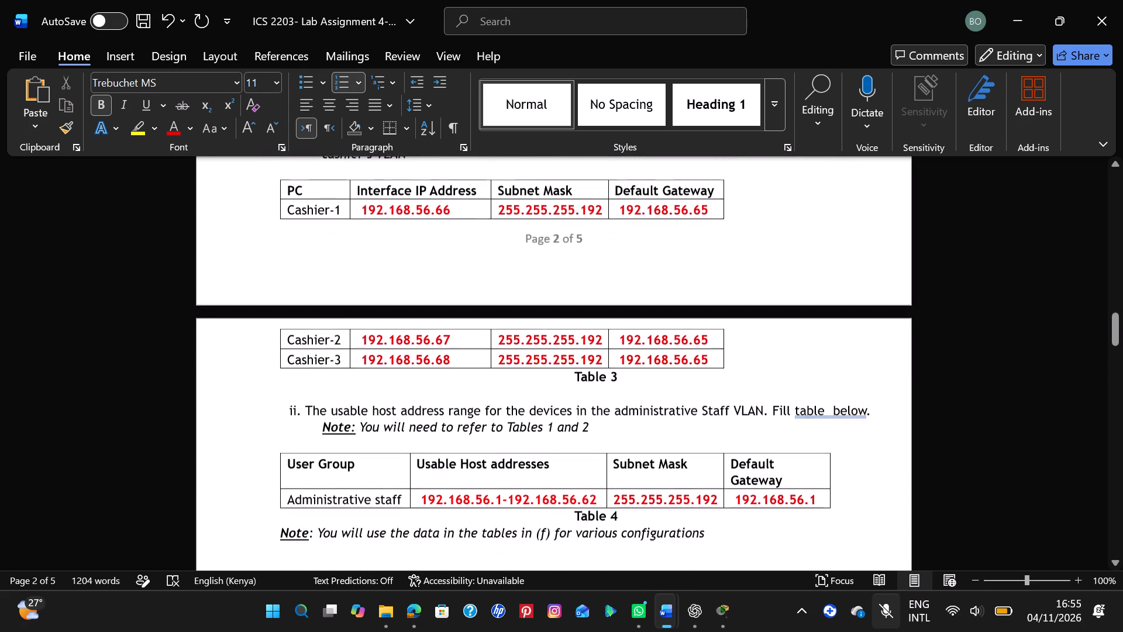
{"action": "scroll", "coordinate": [751, 456], "scroll_direction": "down", "scroll_amount": 1}
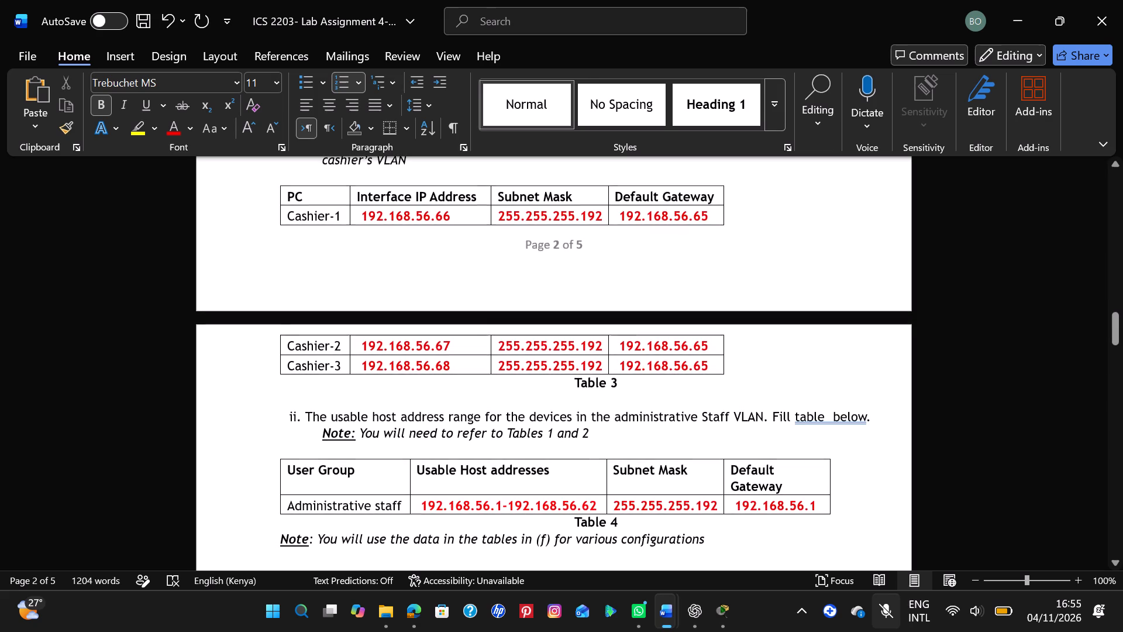
{"action": "scroll", "coordinate": [751, 456], "scroll_direction": "down", "scroll_amount": 1}
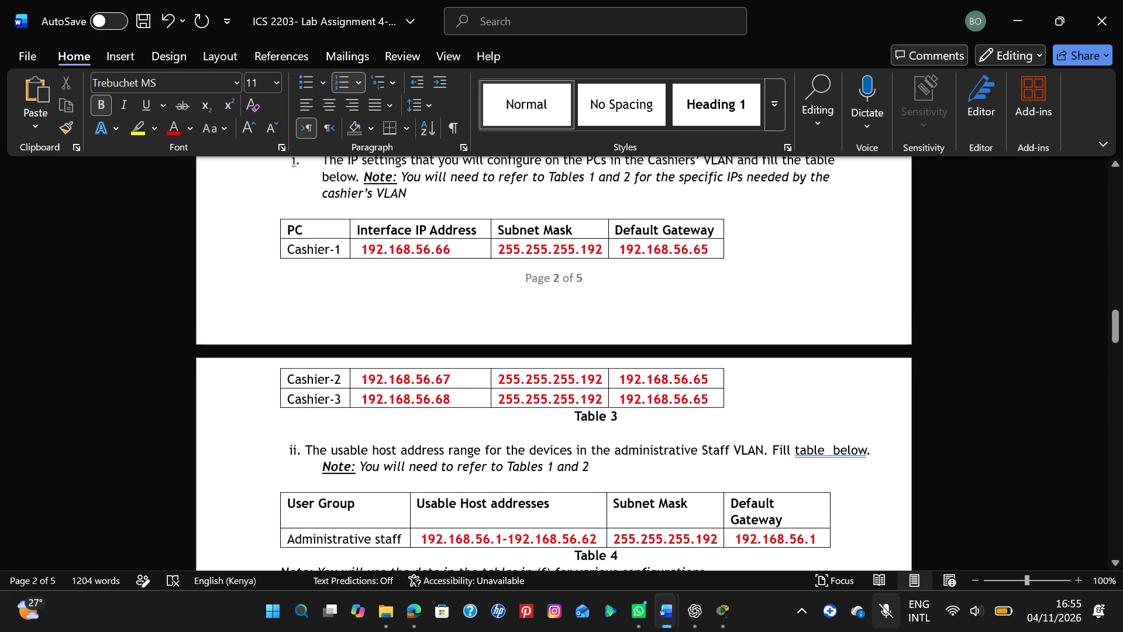
{"action": "scroll", "coordinate": [751, 456], "scroll_direction": "down", "scroll_amount": 2}
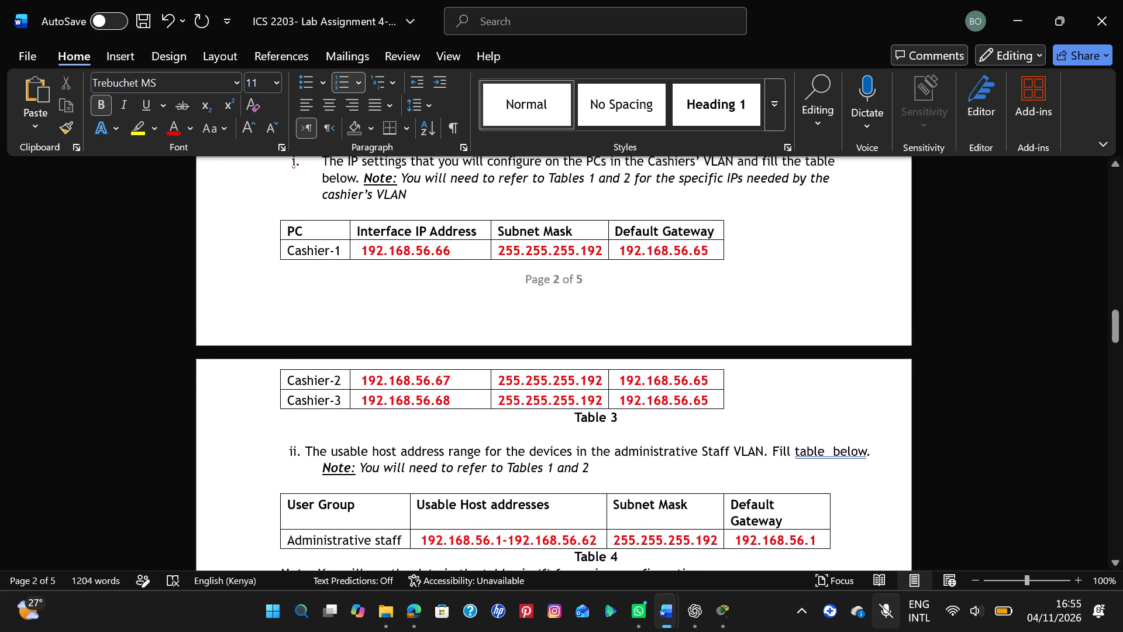
{"action": "scroll", "coordinate": [751, 456], "scroll_direction": "down", "scroll_amount": 3}
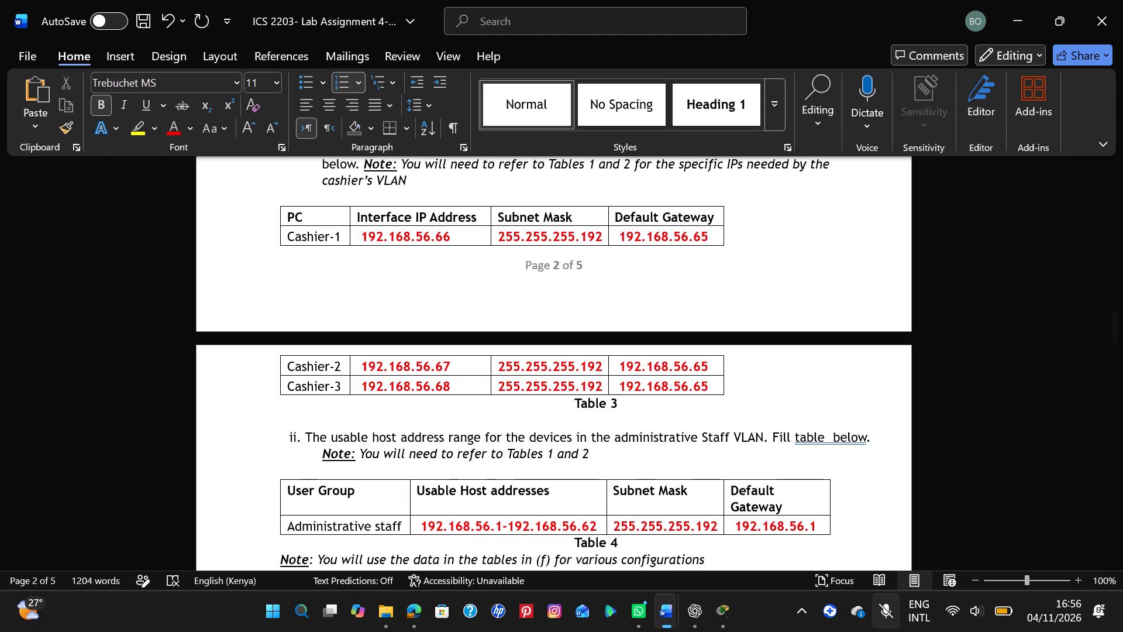
{"action": "scroll", "coordinate": [751, 456], "scroll_direction": "up", "scroll_amount": 6}
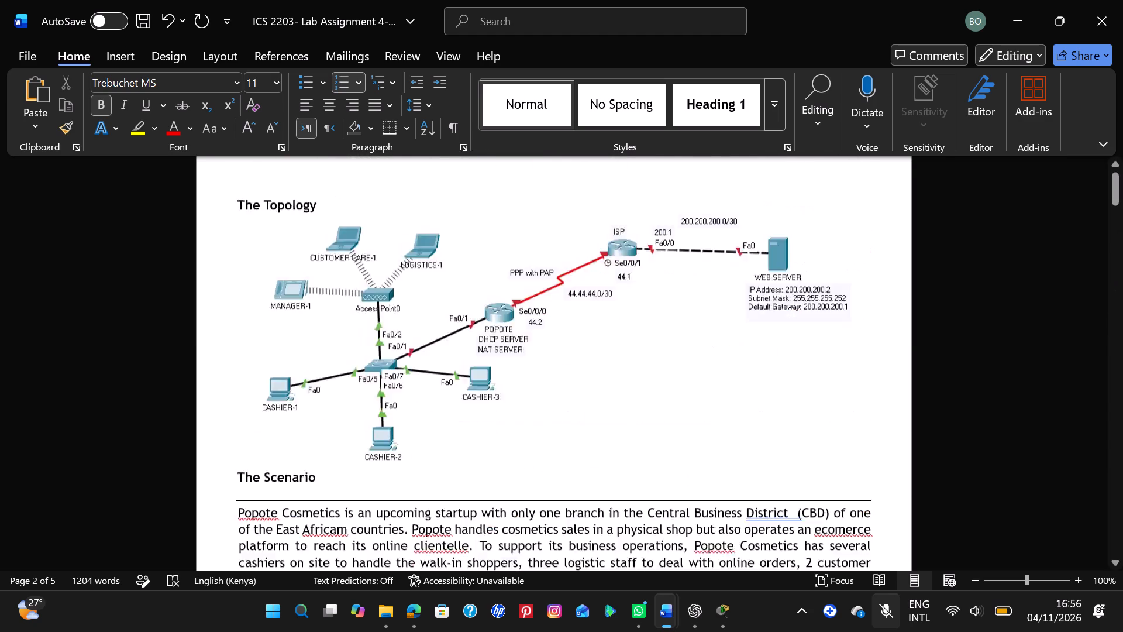
{"action": "scroll", "coordinate": [751, 456], "scroll_direction": "down", "scroll_amount": 3}
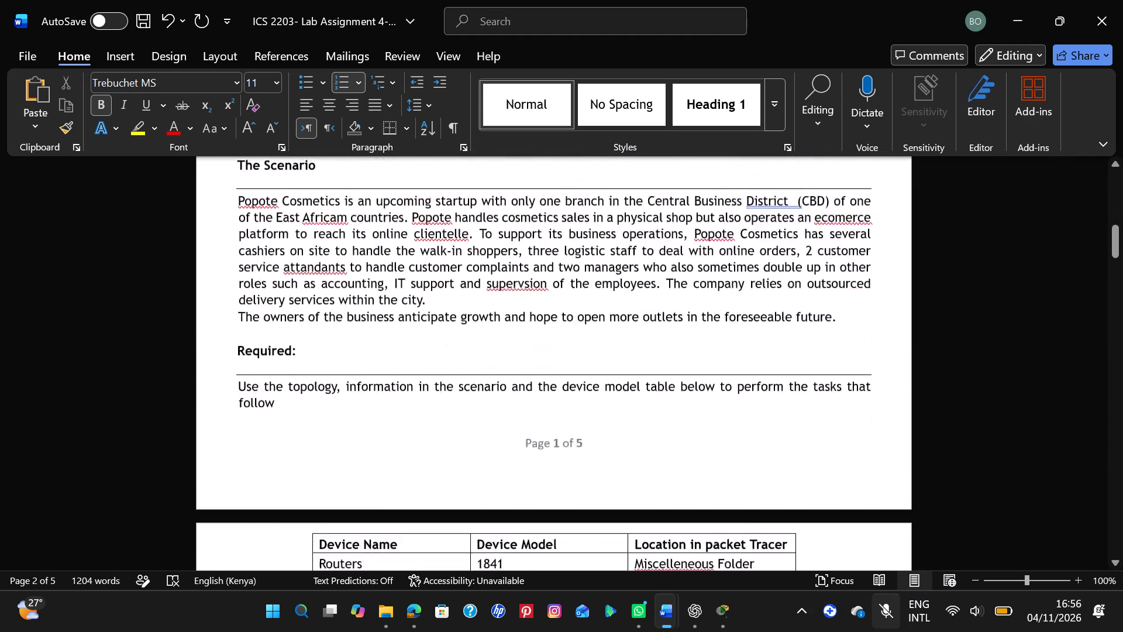
{"action": "scroll", "coordinate": [751, 456], "scroll_direction": "down", "scroll_amount": 3}
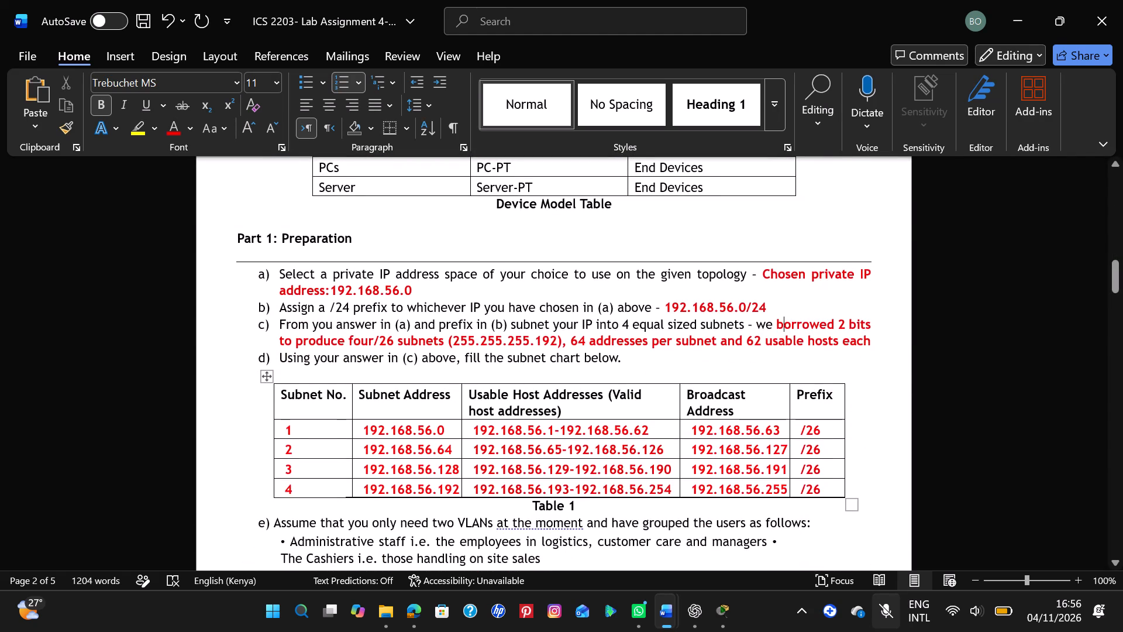
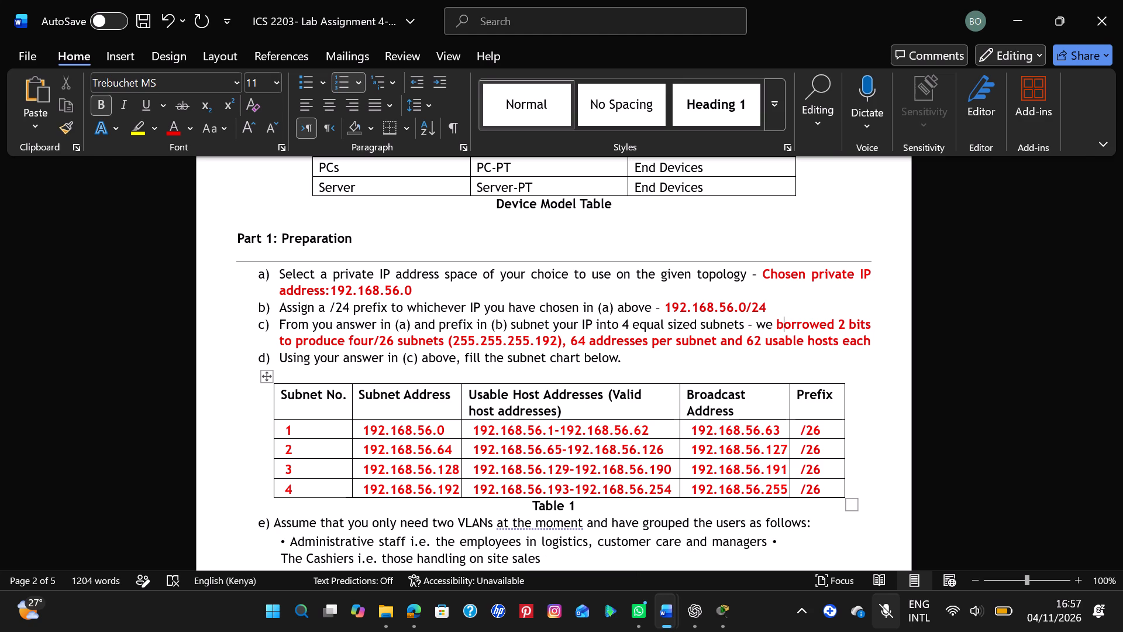
Review the Part 1 answers from the device model table through the subnet, VLAN, cashier PC and administrative staff tables.
{"action": "scroll", "coordinate": [751, 456], "scroll_direction": "up", "scroll_amount": 1}
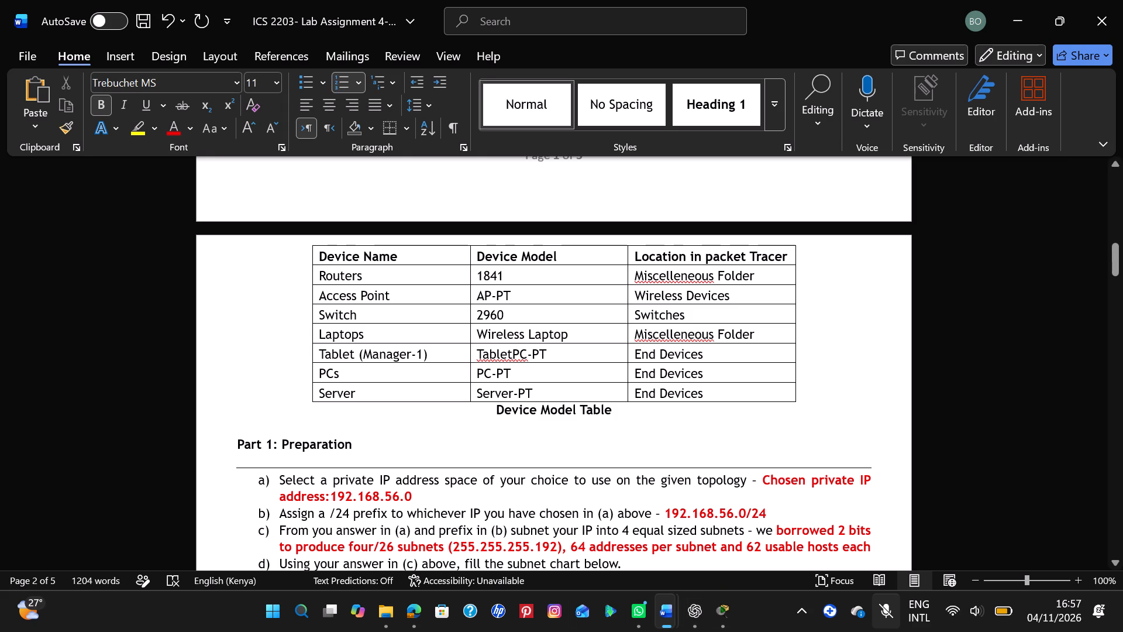
{"action": "scroll", "coordinate": [705, 548], "scroll_direction": "down", "scroll_amount": 2}
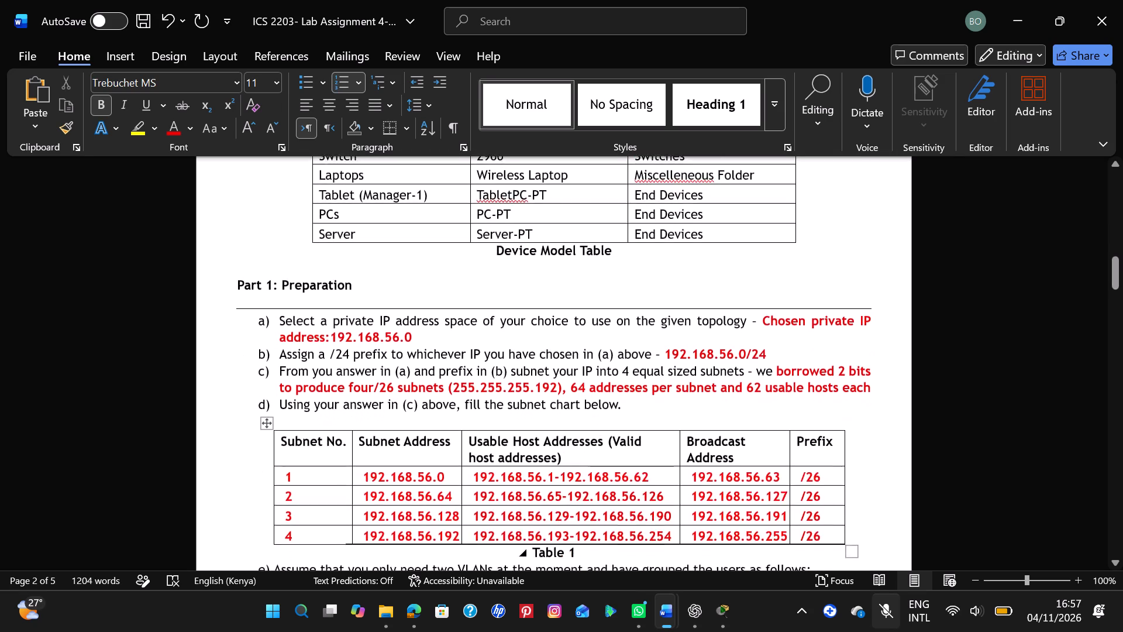
{"action": "scroll", "coordinate": [705, 548], "scroll_direction": "down", "scroll_amount": 1}
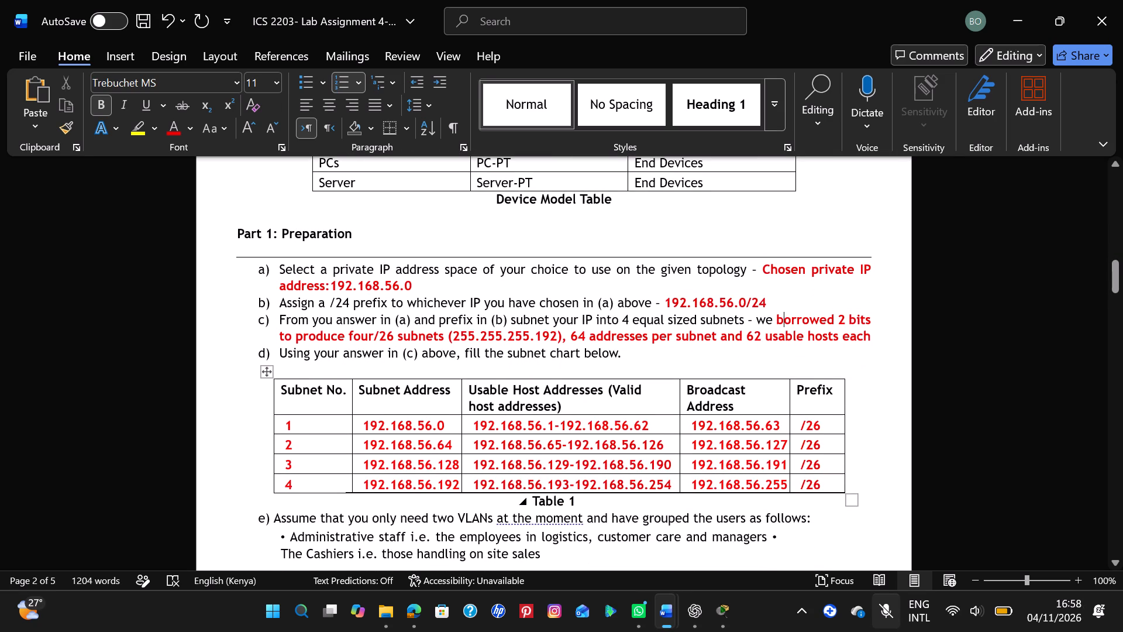
{"action": "scroll", "coordinate": [809, 496], "scroll_direction": "down", "scroll_amount": 2}
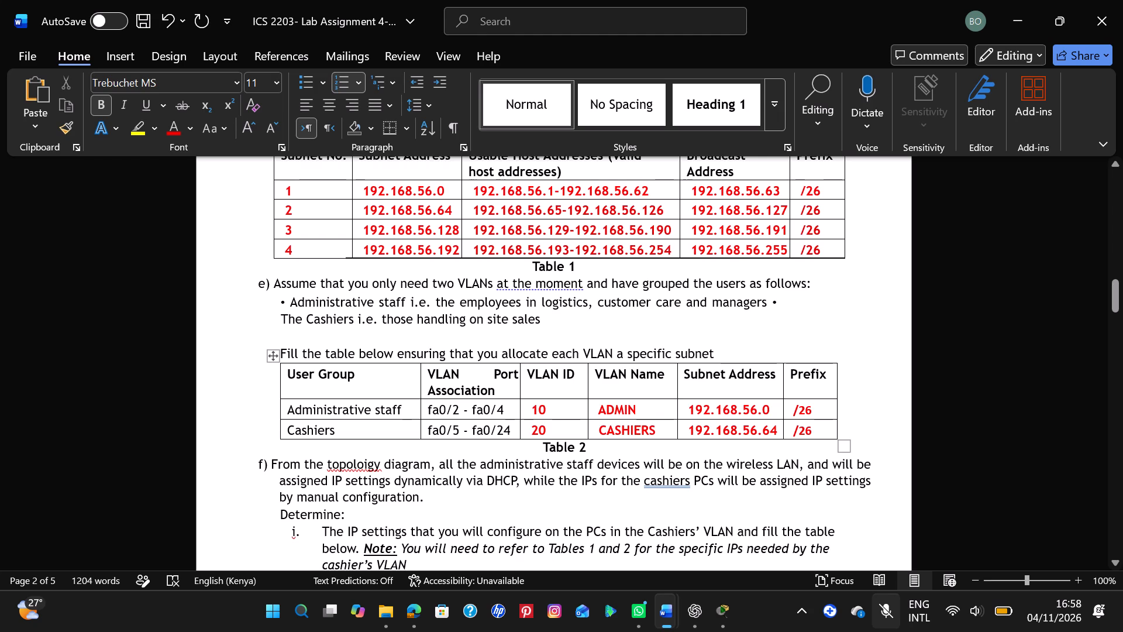
{"action": "scroll", "coordinate": [809, 496], "scroll_direction": "down", "scroll_amount": 1}
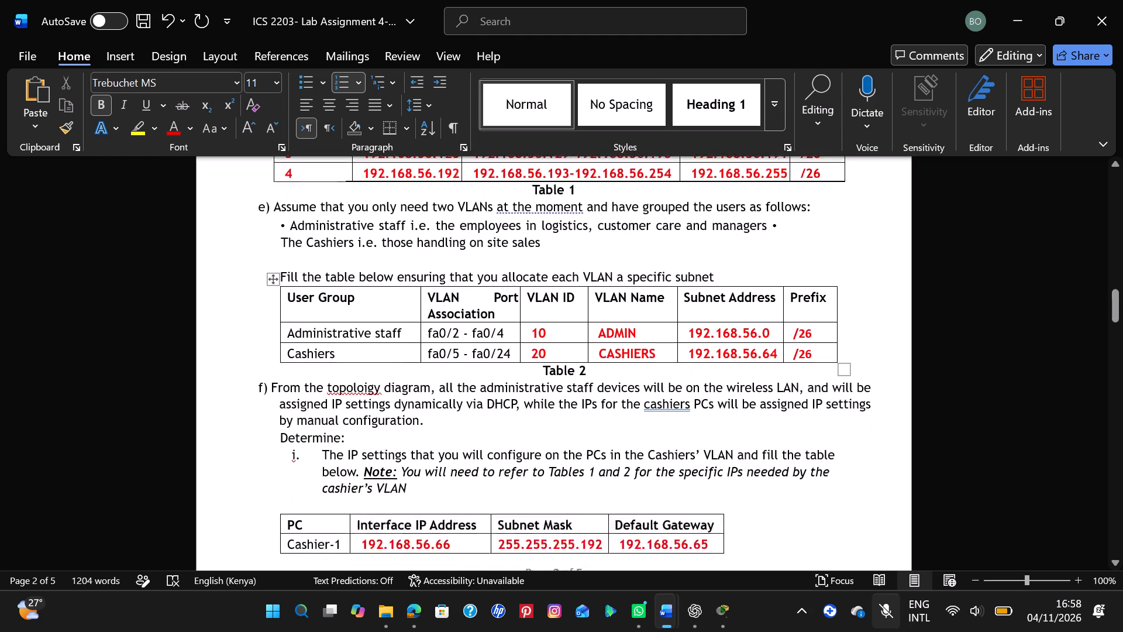
{"action": "scroll", "coordinate": [809, 496], "scroll_direction": "down", "scroll_amount": 2}
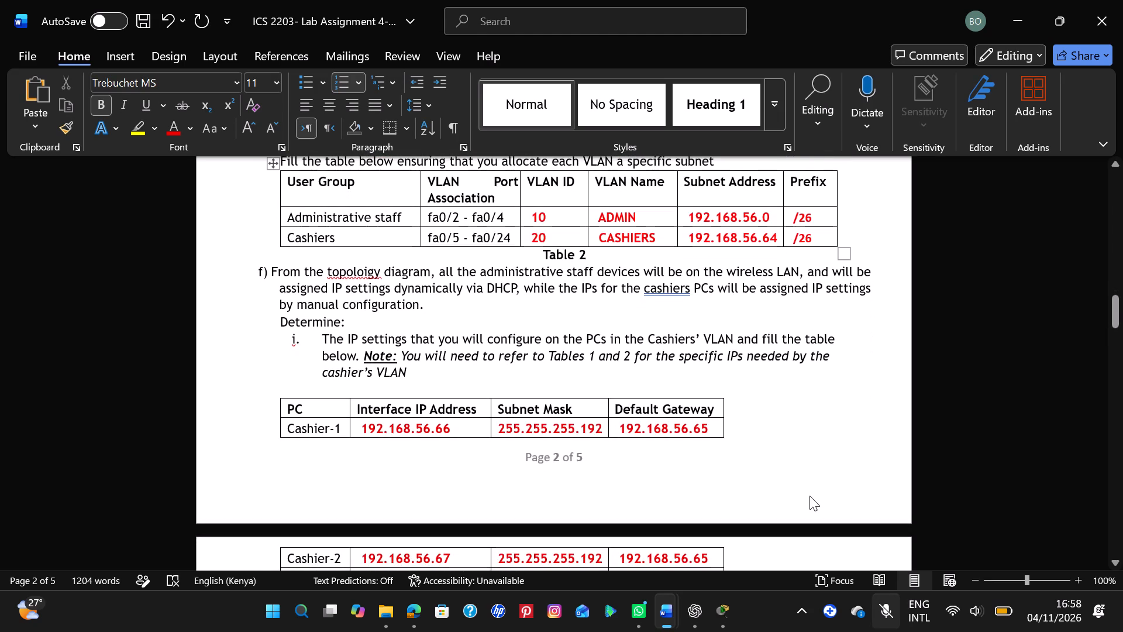
{"action": "scroll", "coordinate": [809, 496], "scroll_direction": "down", "scroll_amount": 1}
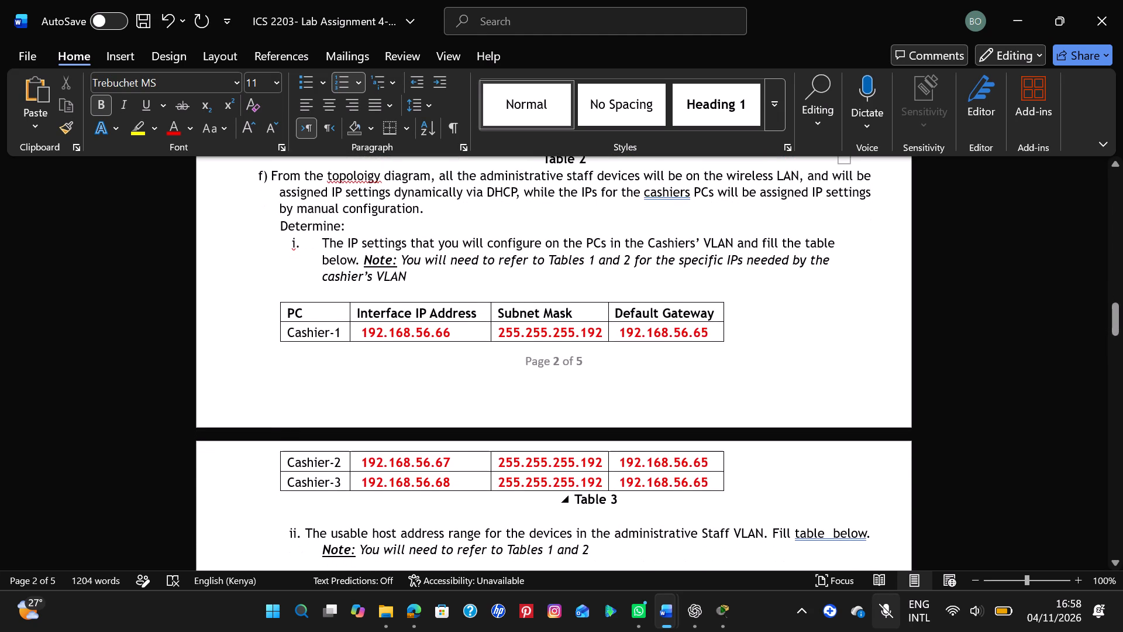
{"action": "scroll", "coordinate": [809, 496], "scroll_direction": "down", "scroll_amount": 1}
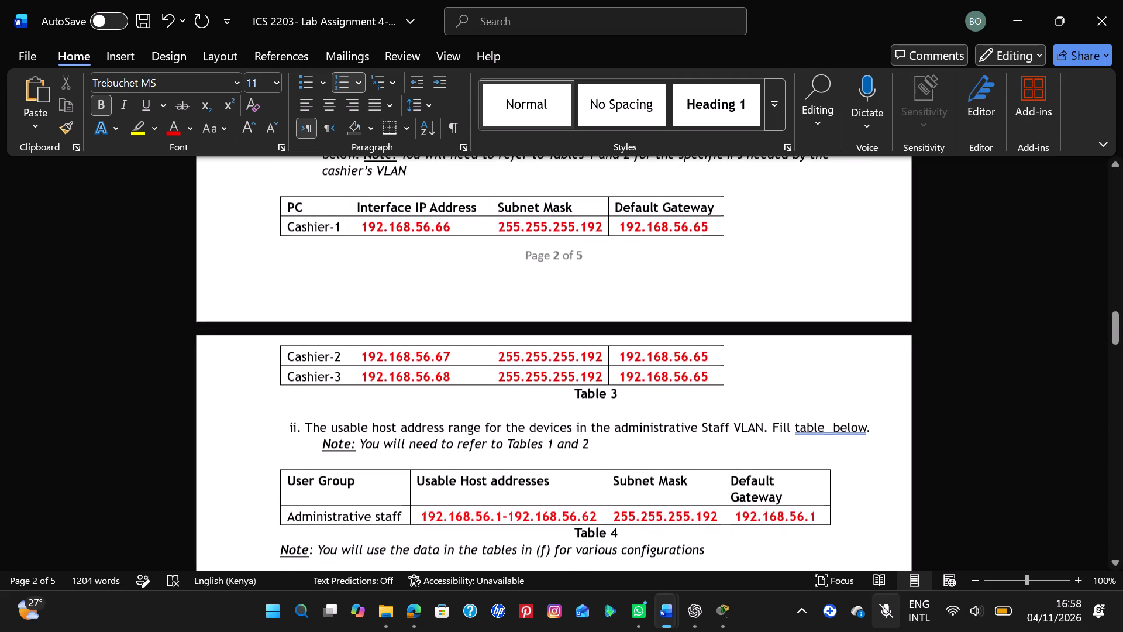
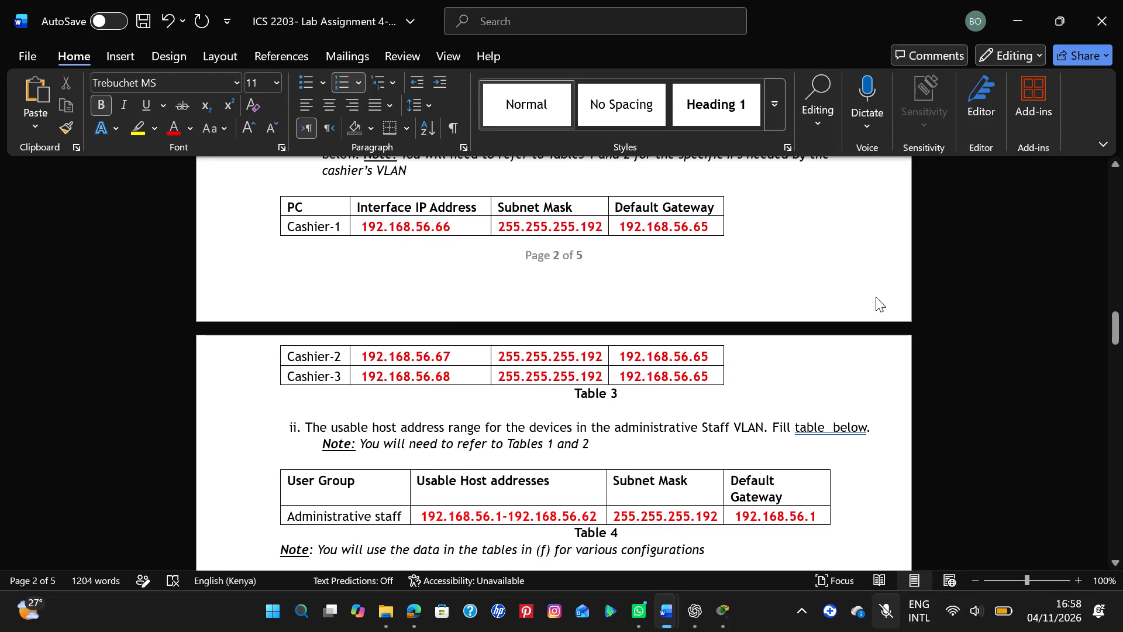
Save the document in Documents, appending the two student ID numbers, separated by a hyphen, to the name ICS 2203- Lab Assignment 4-2026.
{"action": "key", "text": "ctrl+s"}
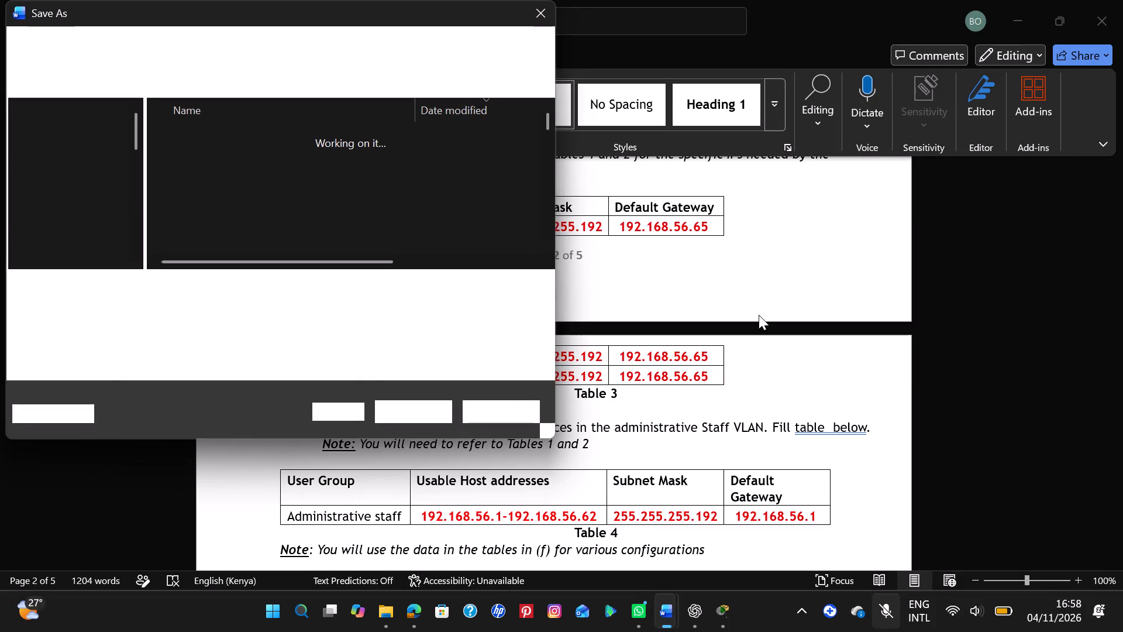
{"action": "left_click", "coordinate": [288, 290]}
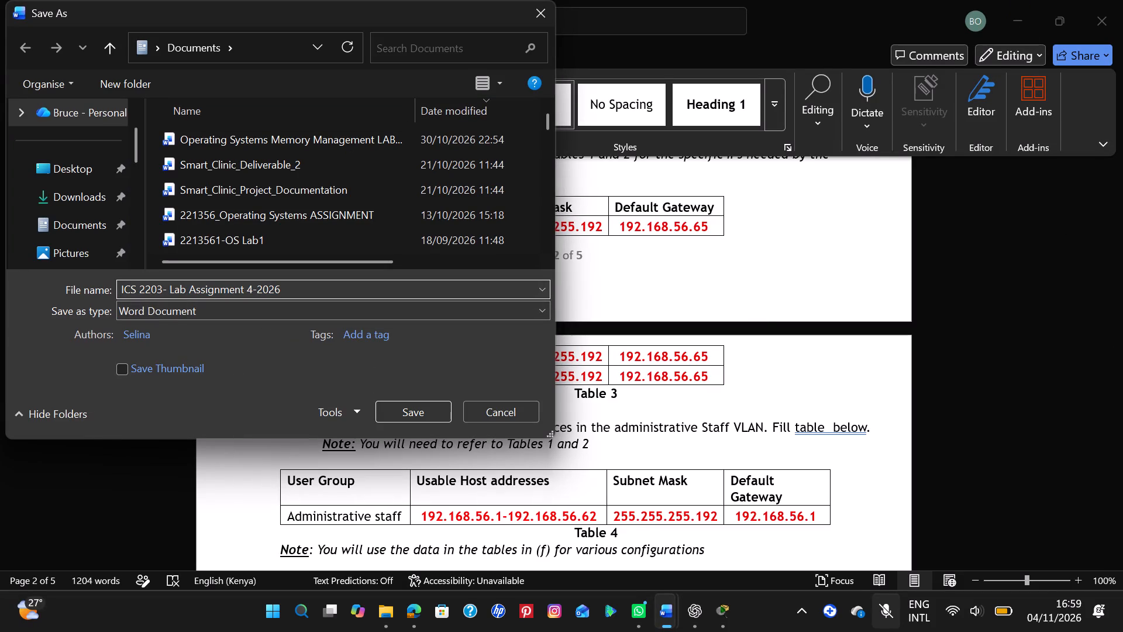
{"action": "key", "text": "space"}
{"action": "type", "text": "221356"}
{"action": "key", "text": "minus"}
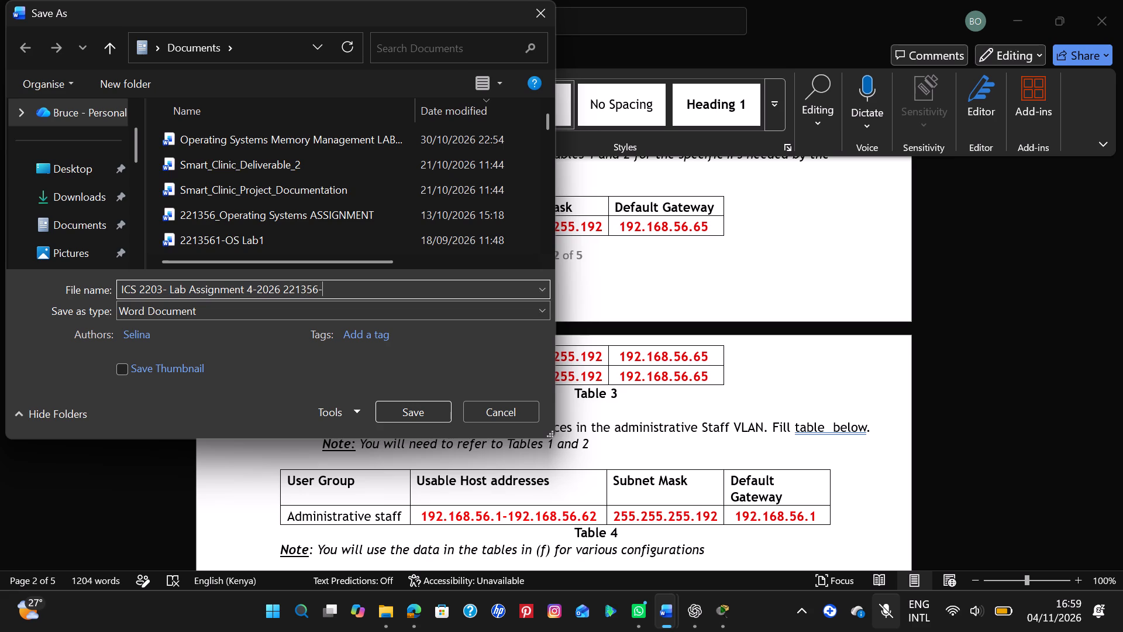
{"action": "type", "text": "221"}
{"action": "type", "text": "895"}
Save the renamed lab assignment as a Word document in the Documents folder, and minimise its window.
{"action": "left_click", "coordinate": [77, 224]}
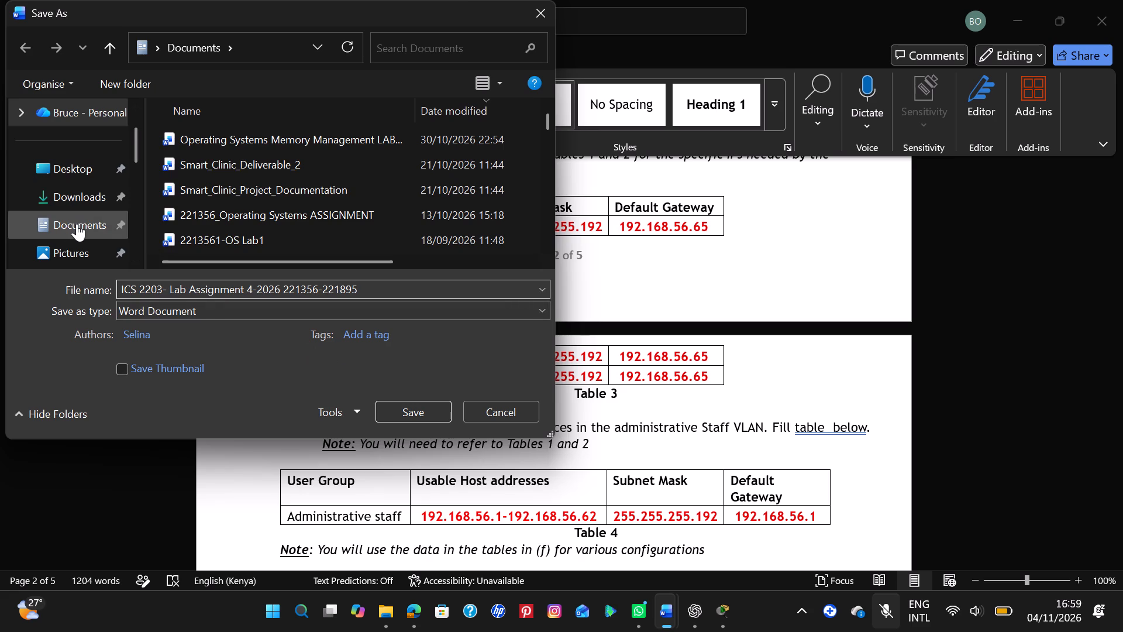
{"action": "left_click", "coordinate": [402, 415]}
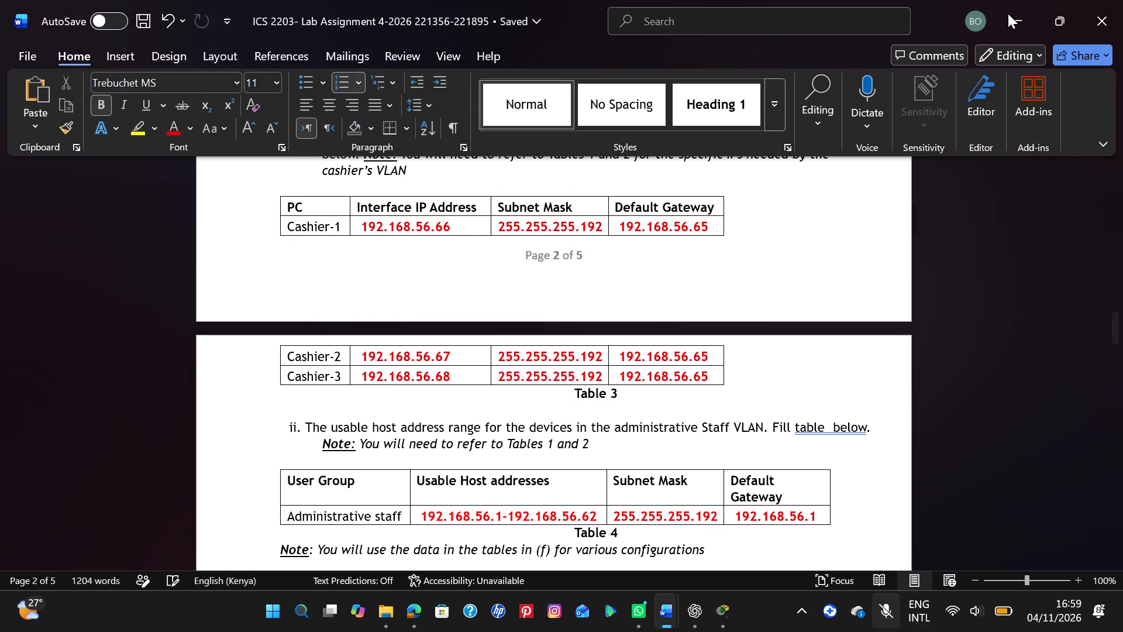
{"action": "left_click", "coordinate": [1012, 16]}
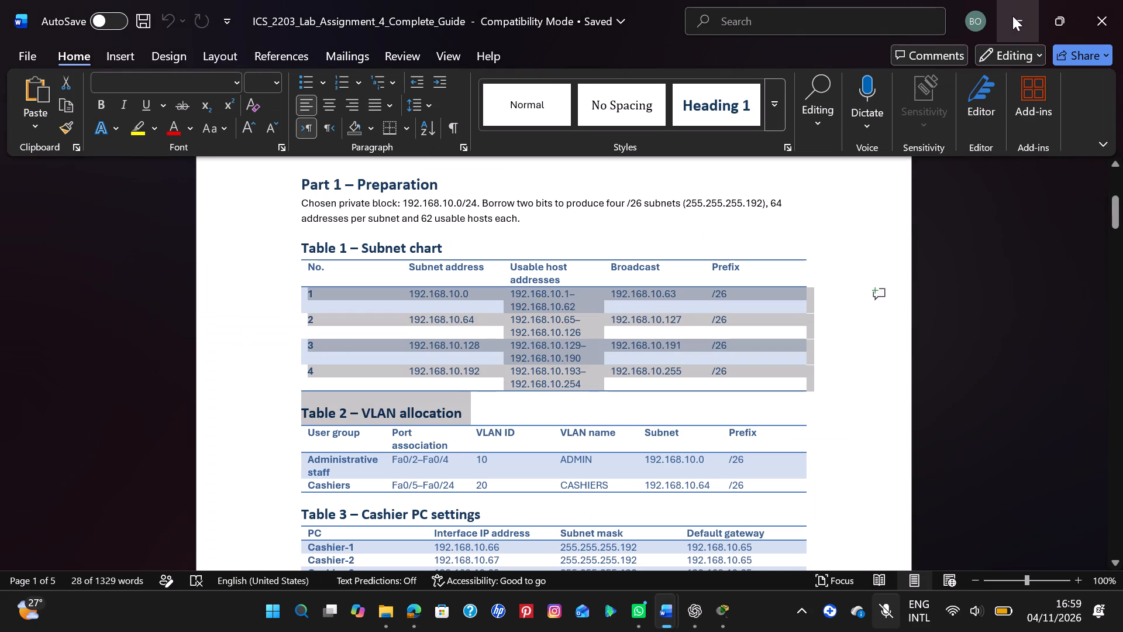
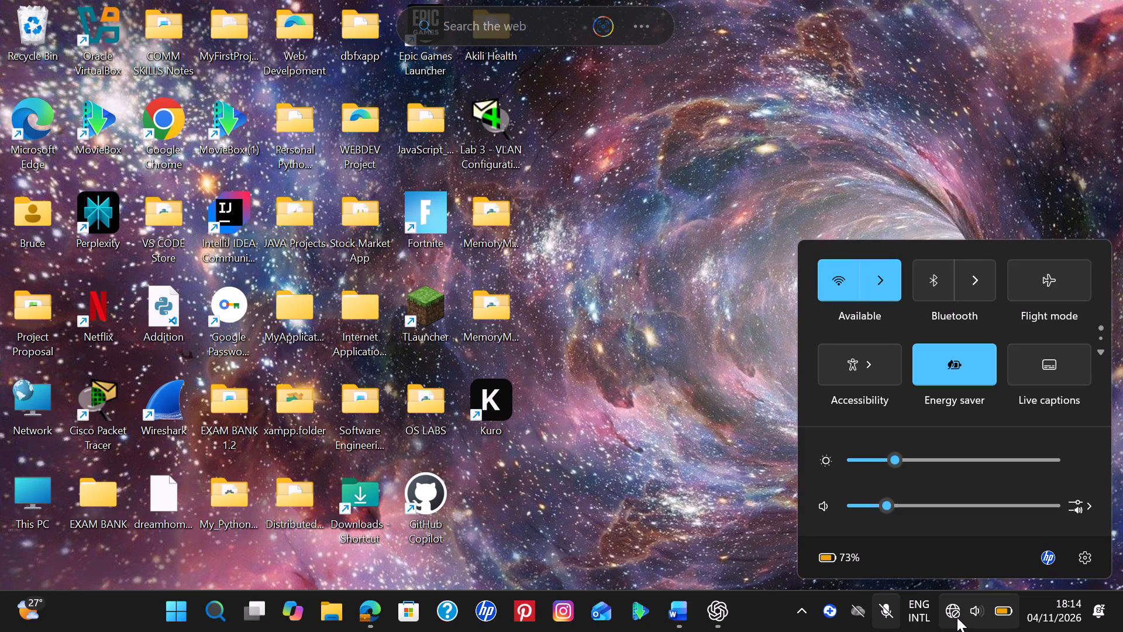
Connect the computer to the open SU-Student Wi-Fi network.
{"action": "left_click", "coordinate": [888, 280]}
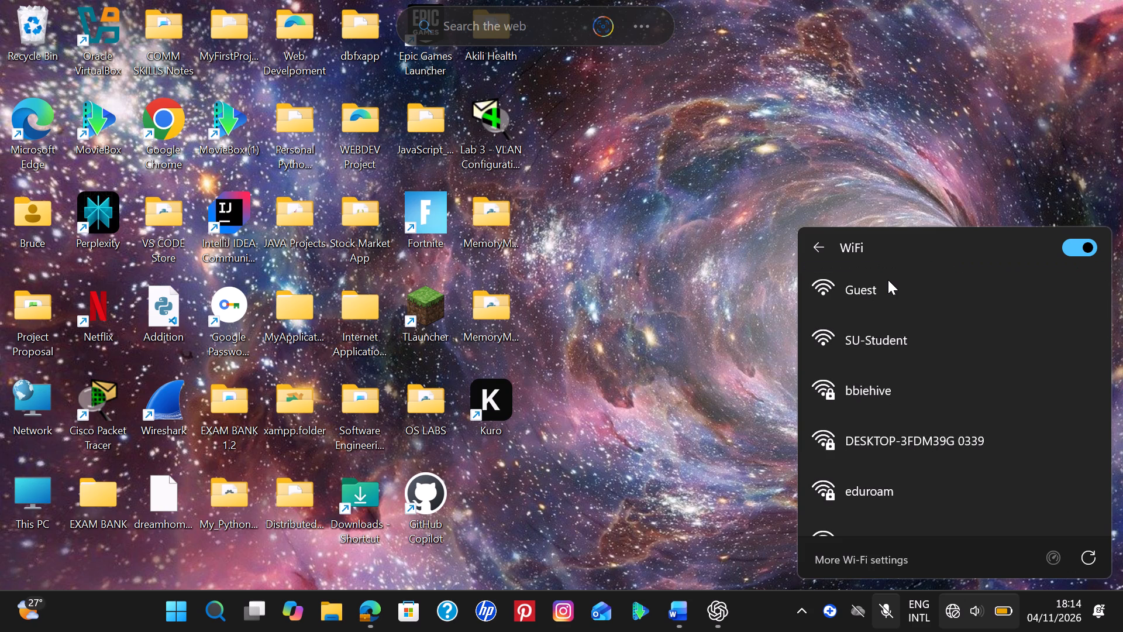
{"action": "left_click", "coordinate": [850, 349]}
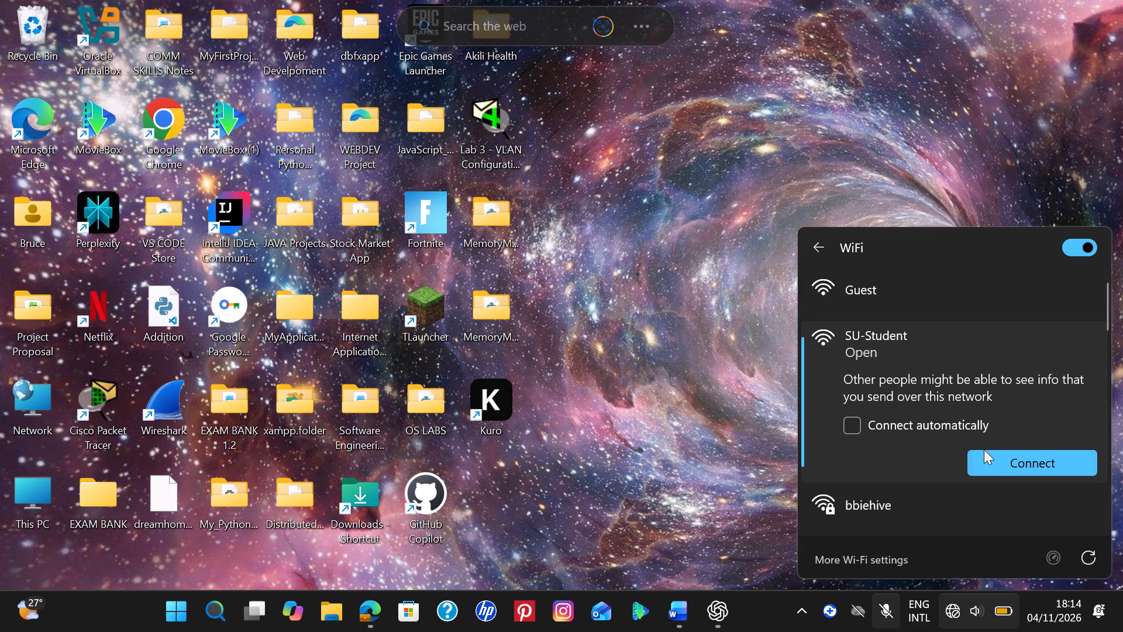
{"action": "left_click", "coordinate": [995, 465]}
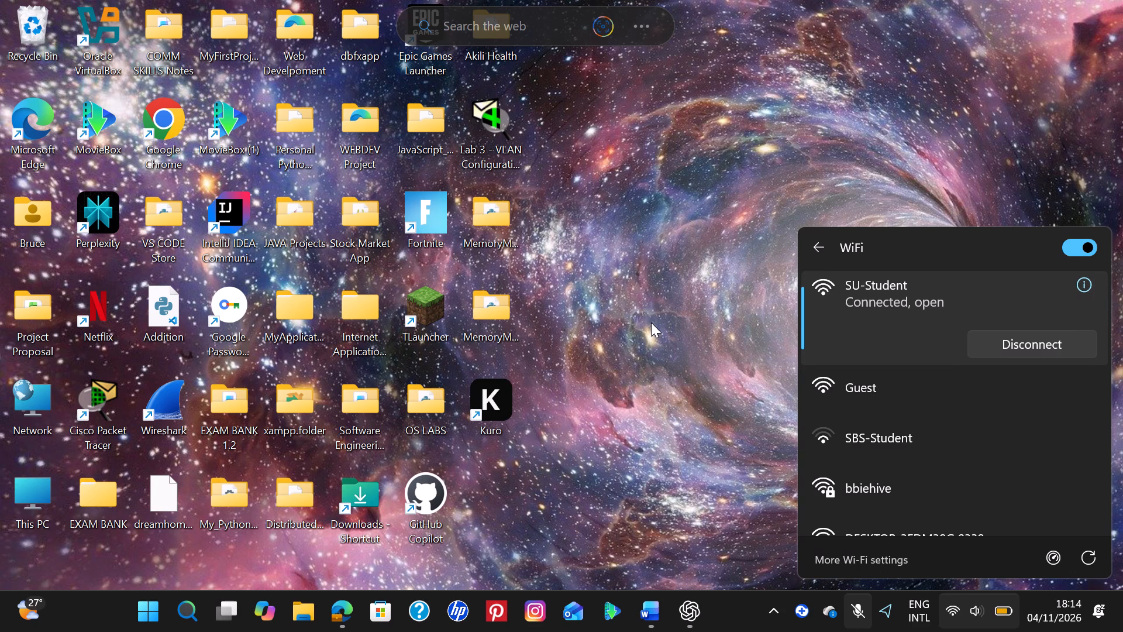
{"action": "left_click", "coordinate": [612, 338]}
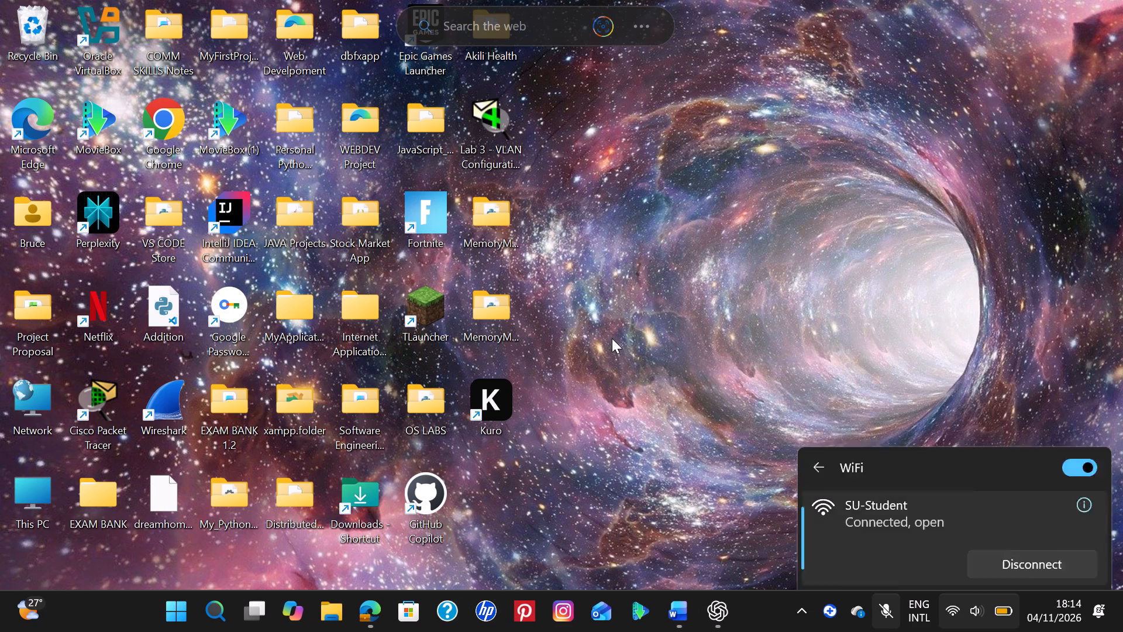
Switch to Microsoft Edge and review the Lab Assignment 4 PDF from the instructions to the Part 1: Preparation questions.
{"action": "left_click", "coordinate": [368, 610]}
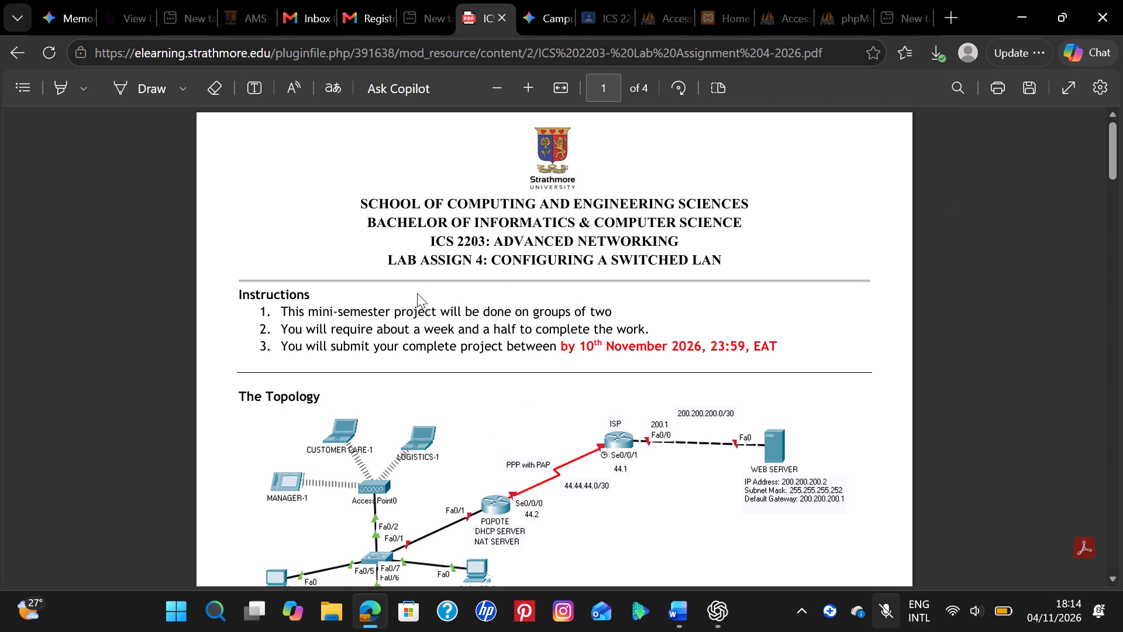
{"action": "scroll", "coordinate": [417, 293], "scroll_direction": "down", "scroll_amount": 6}
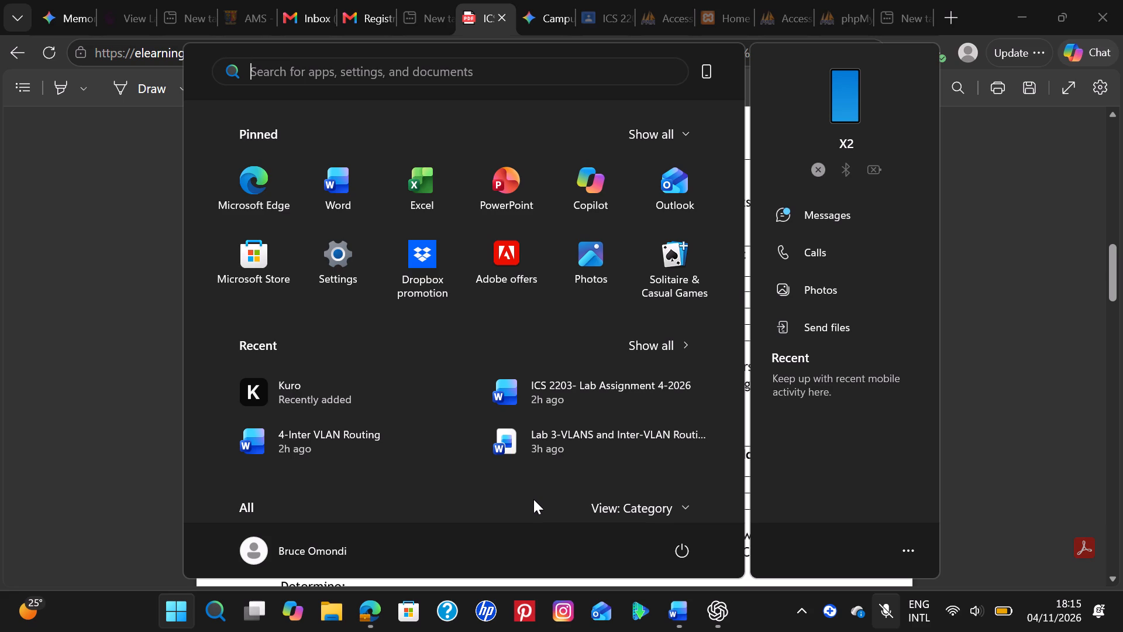